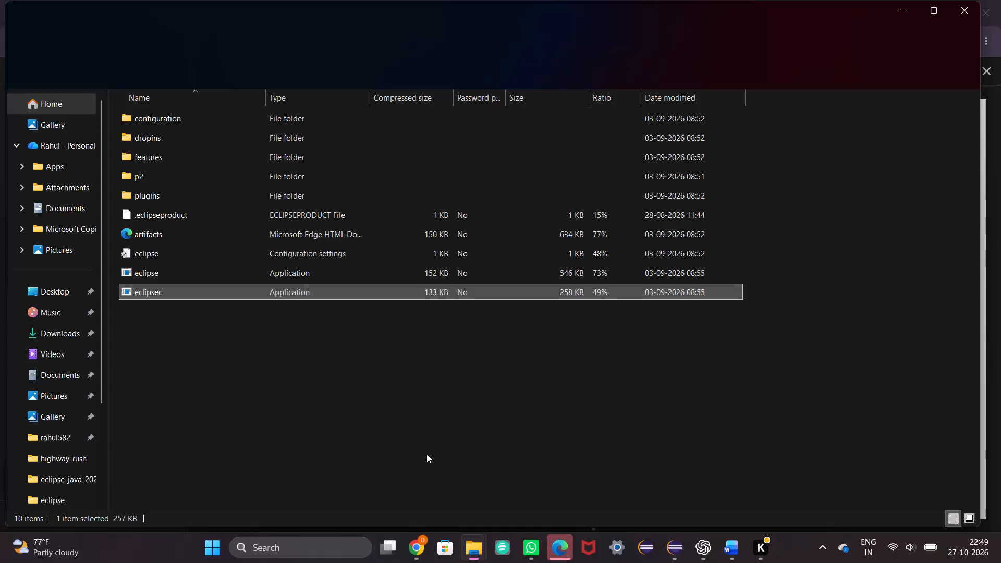
# Search the Home location for "SE-" and open the SE-lab-project-team-06 document.
pyautogui.click(34, 102)
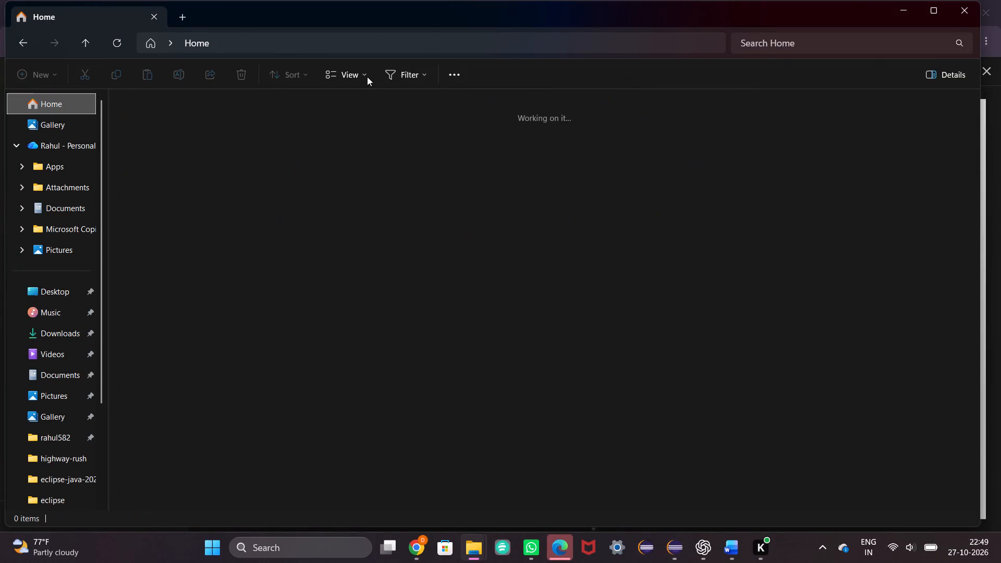
pyautogui.click(772, 34)
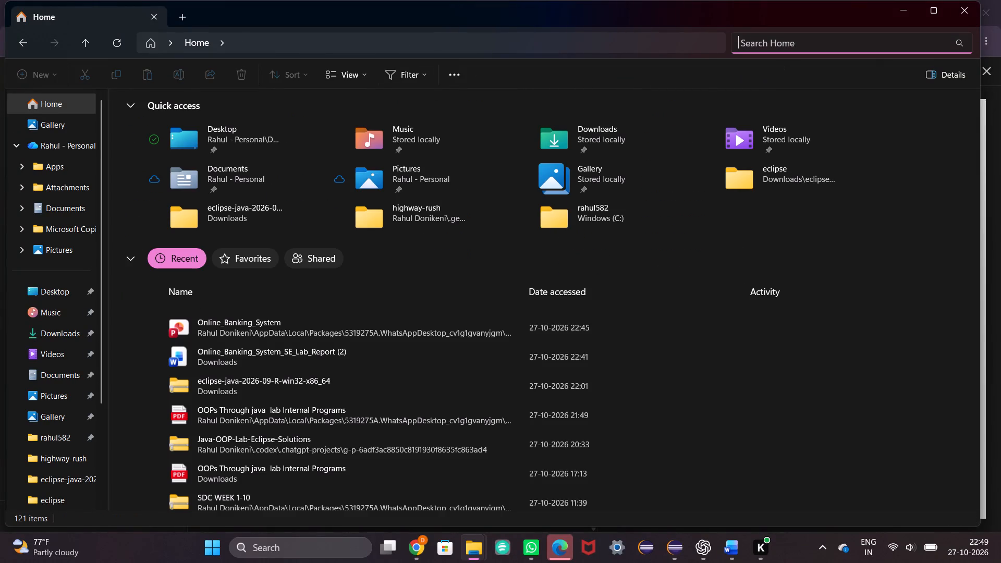
pyautogui.write('SE')
pyautogui.press('-')
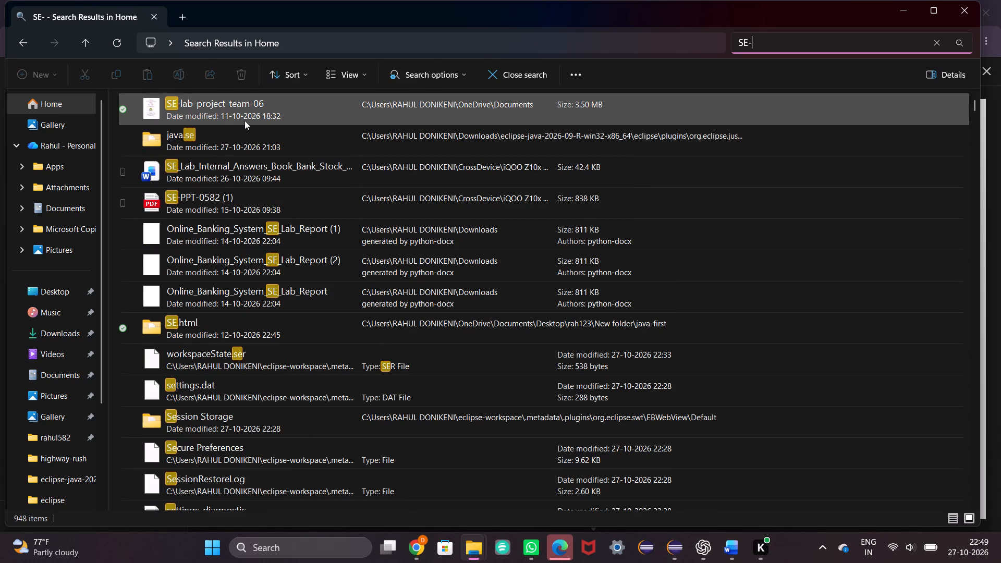
pyautogui.tripleClick(245, 120)
# Look through the Recipe Sharing Community report for its diagrams, from the title page to the implementation code and back to page 10.
pyautogui.scroll(-10, 322, 307)
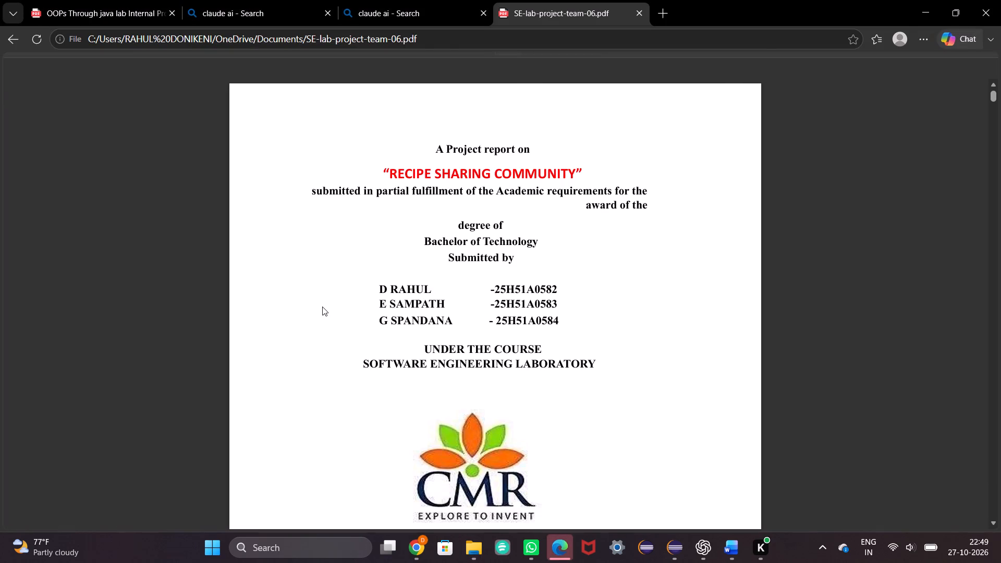
pyautogui.scroll(-15, 322, 307)
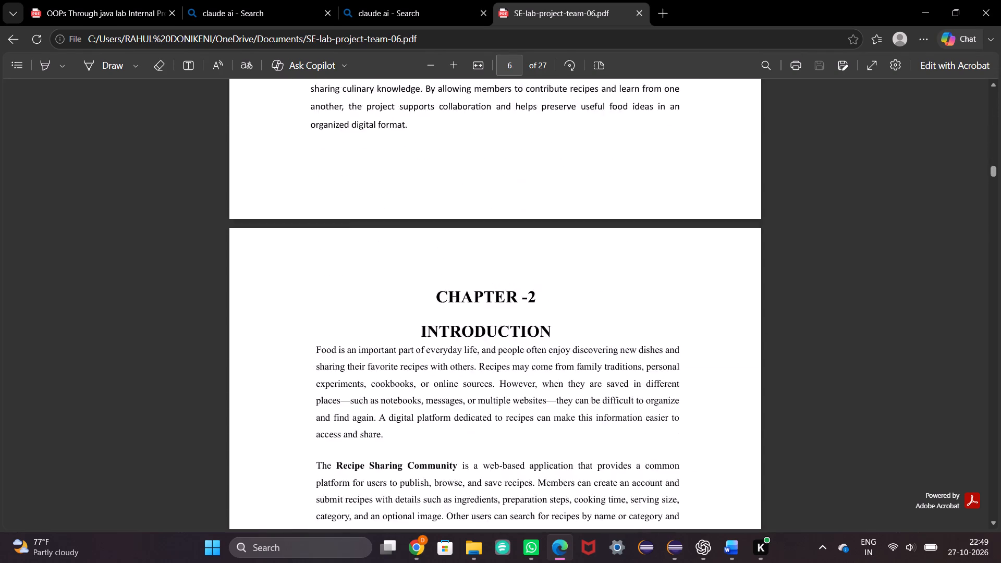
pyautogui.scroll(-11, 322, 307)
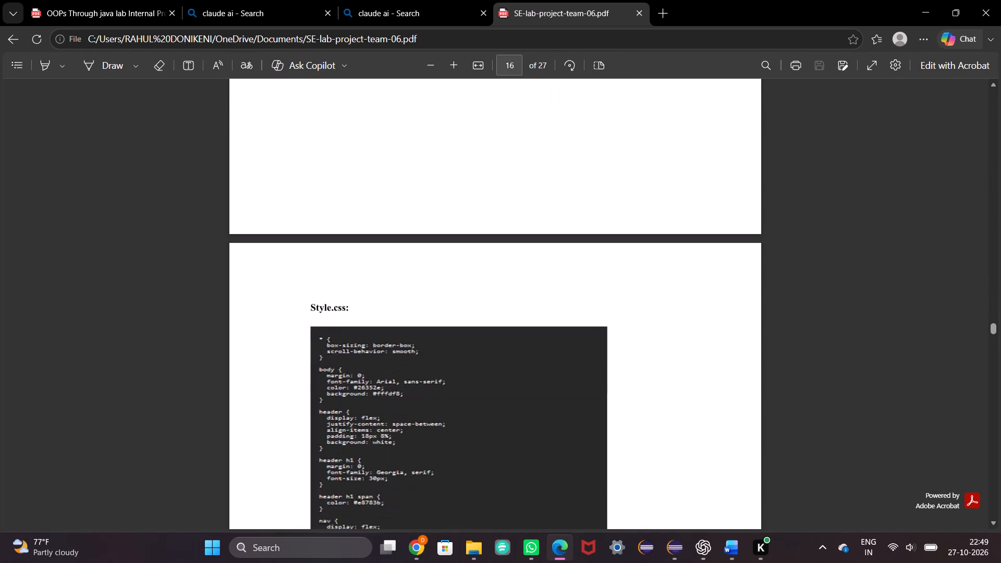
pyautogui.scroll(-1, 322, 307)
pyautogui.scroll(6, 322, 307)
pyautogui.scroll(-3, 322, 307)
pyautogui.scroll(10, 322, 307)
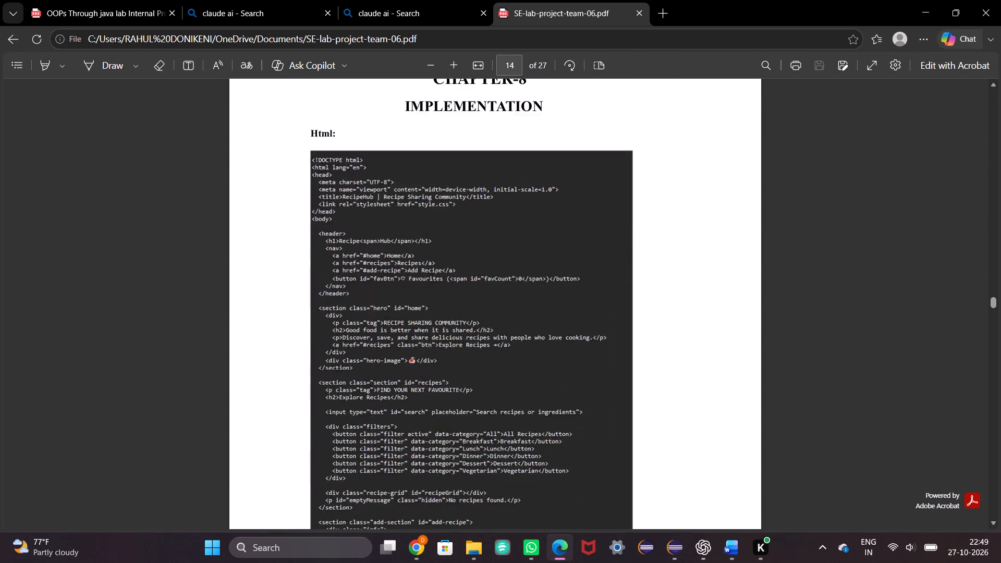
pyautogui.scroll(3, 322, 307)
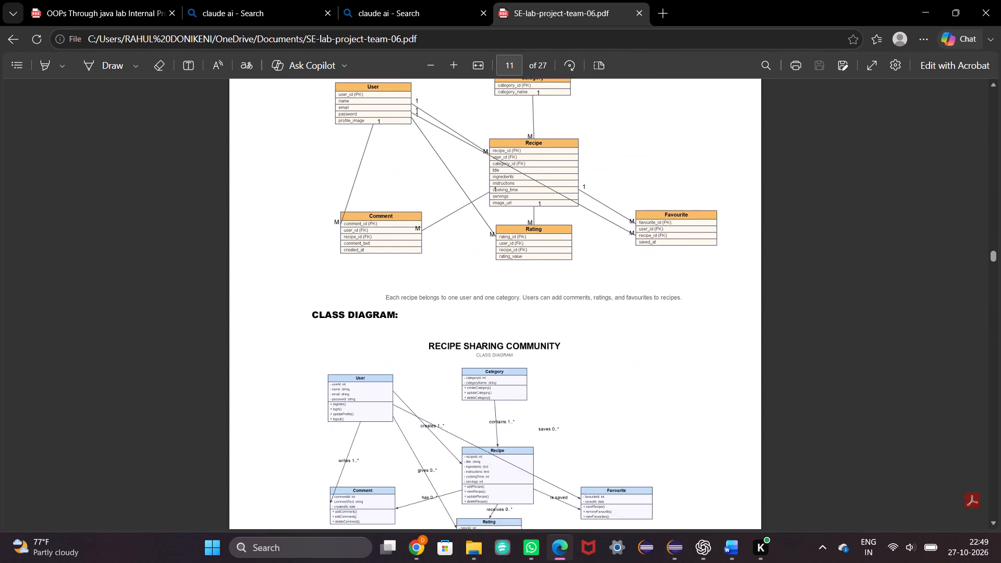
pyautogui.scroll(3, 322, 307)
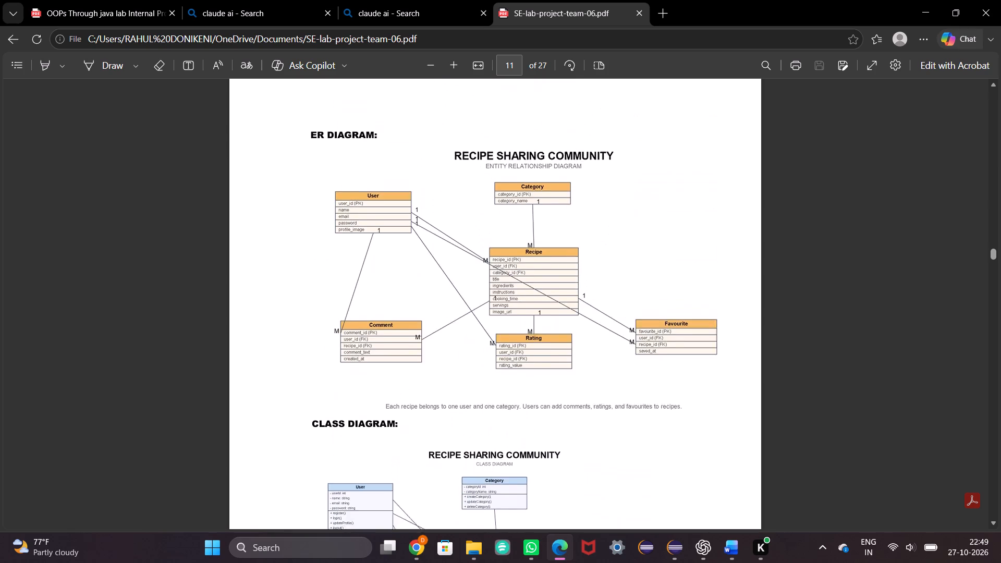
pyautogui.scroll(2, 322, 307)
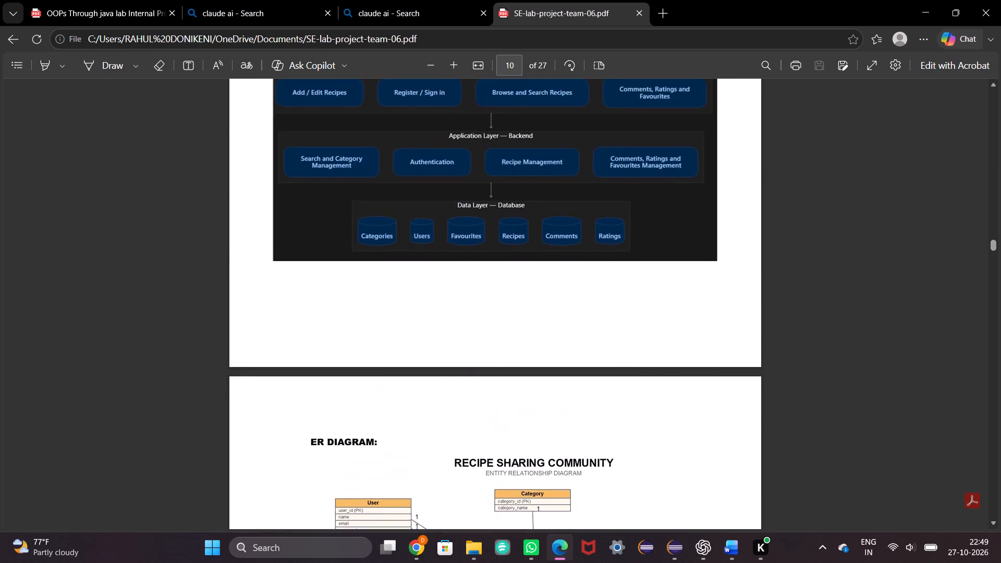
pyautogui.scroll(1, 322, 307)
pyautogui.scroll(-1, 322, 307)
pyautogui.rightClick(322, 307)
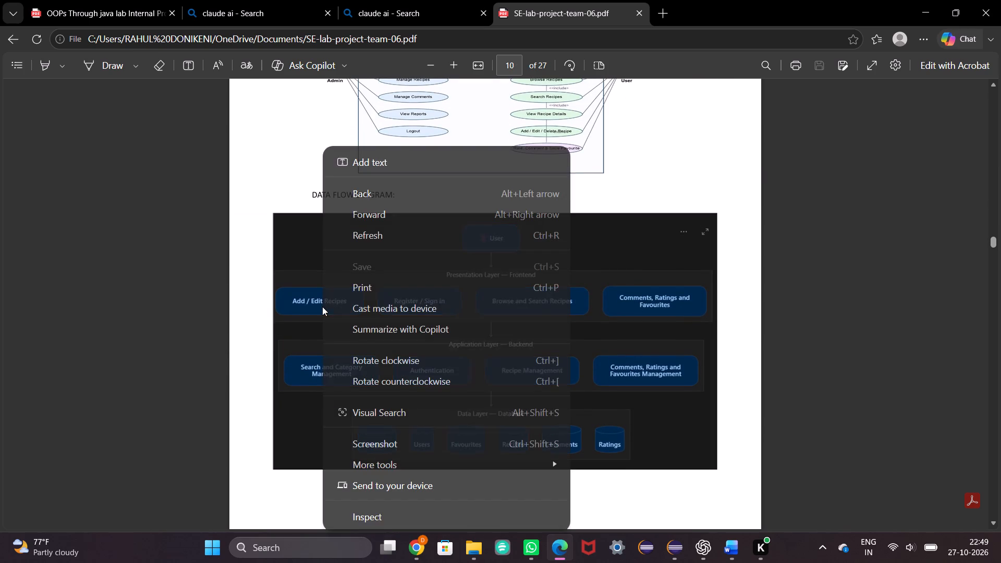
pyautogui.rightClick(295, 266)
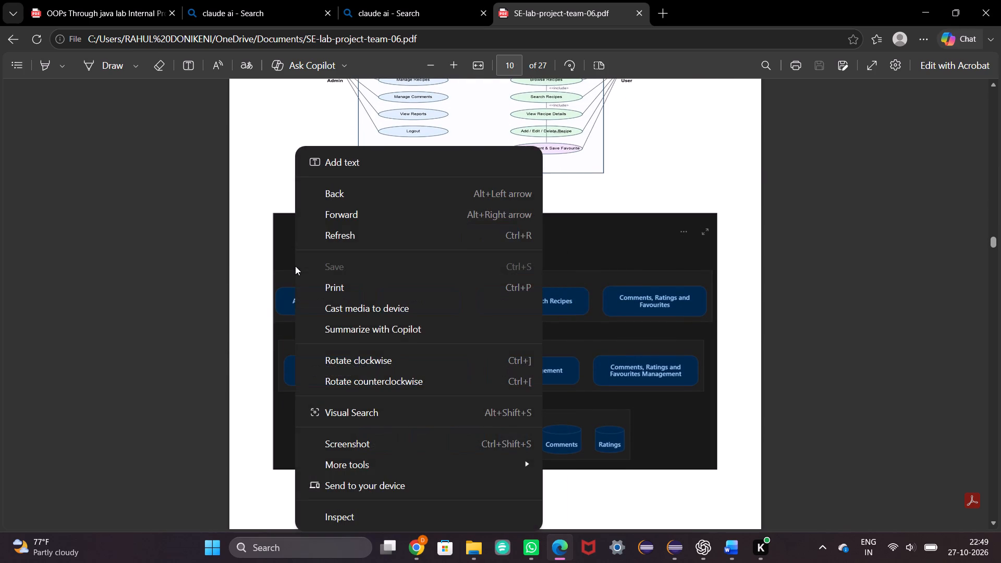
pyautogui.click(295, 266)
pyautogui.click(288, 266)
# Capture the whole data flow diagram with its heading on page 10 as a screenshot and copy it.
pyautogui.scroll(-1, 288, 266)
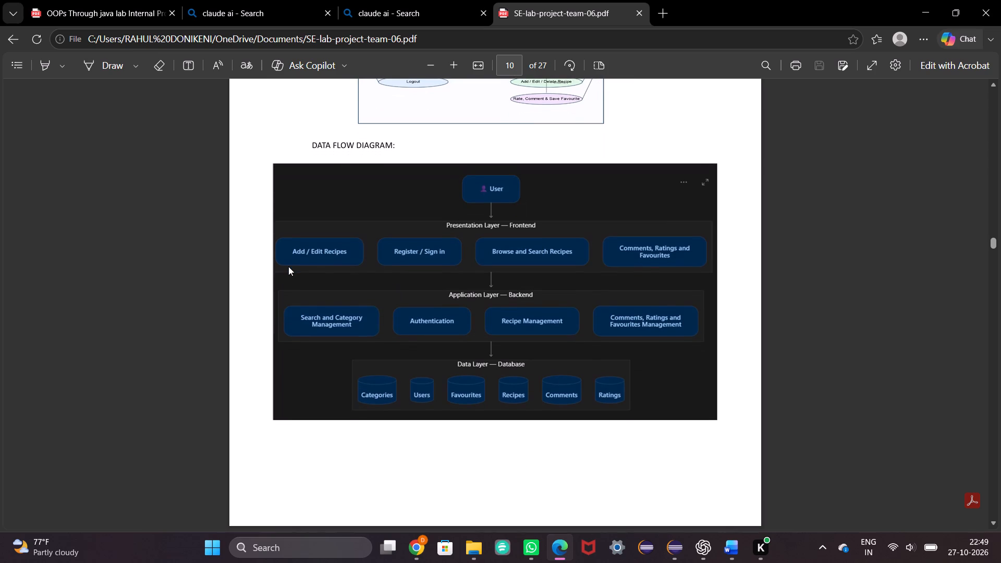
pyautogui.hotkey('ctrl', 'shift', 's')
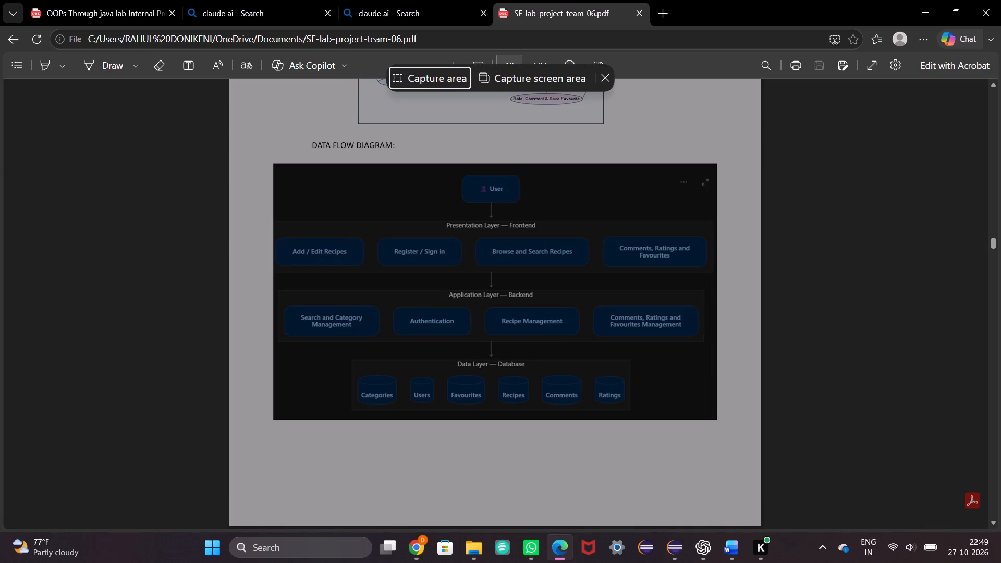
pyautogui.moveTo(264, 130); pyautogui.dragTo(712, 435)
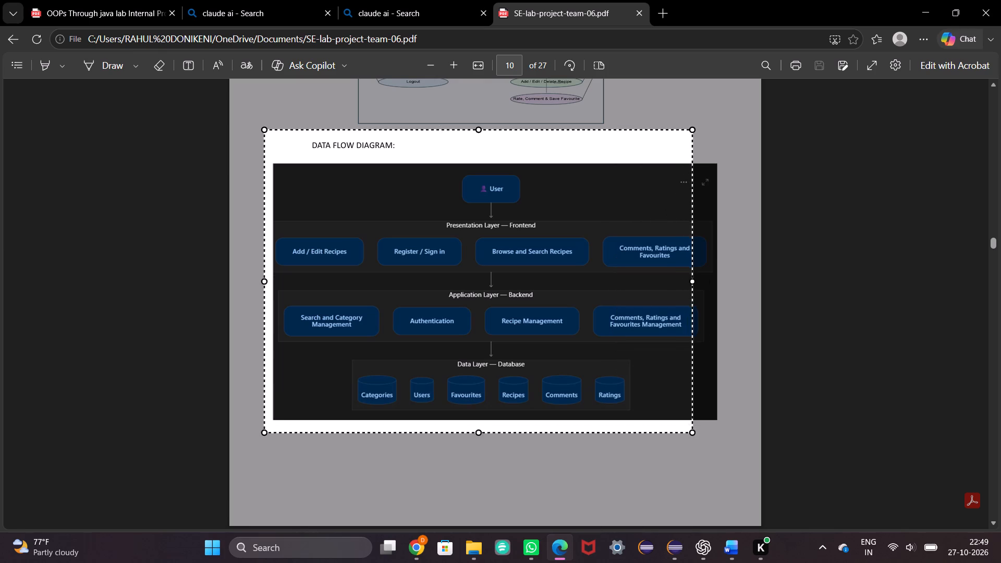
pyautogui.moveTo(712, 435); pyautogui.dragTo(727, 432)
pyautogui.hscroll(1, 718, 435)
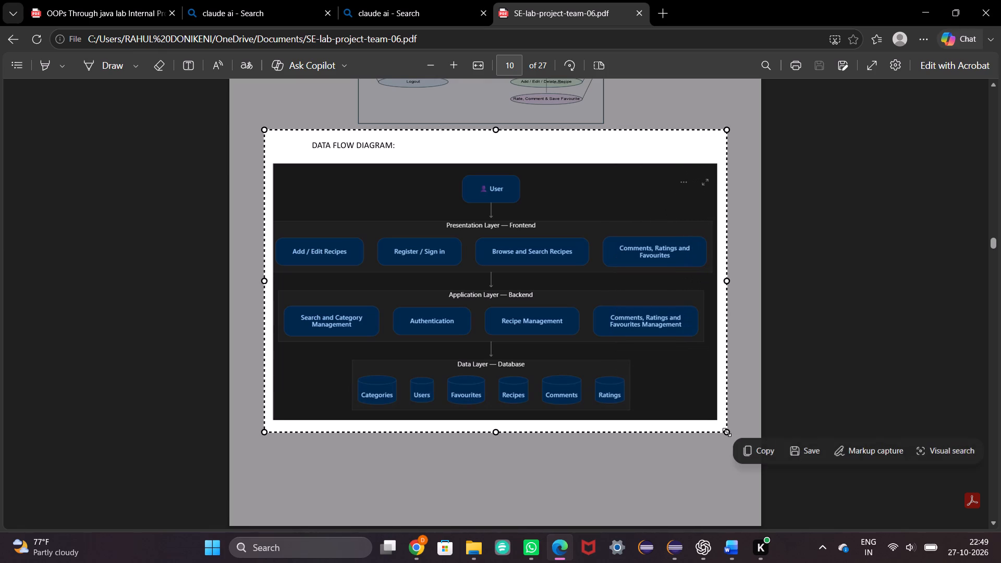
pyautogui.click(761, 448)
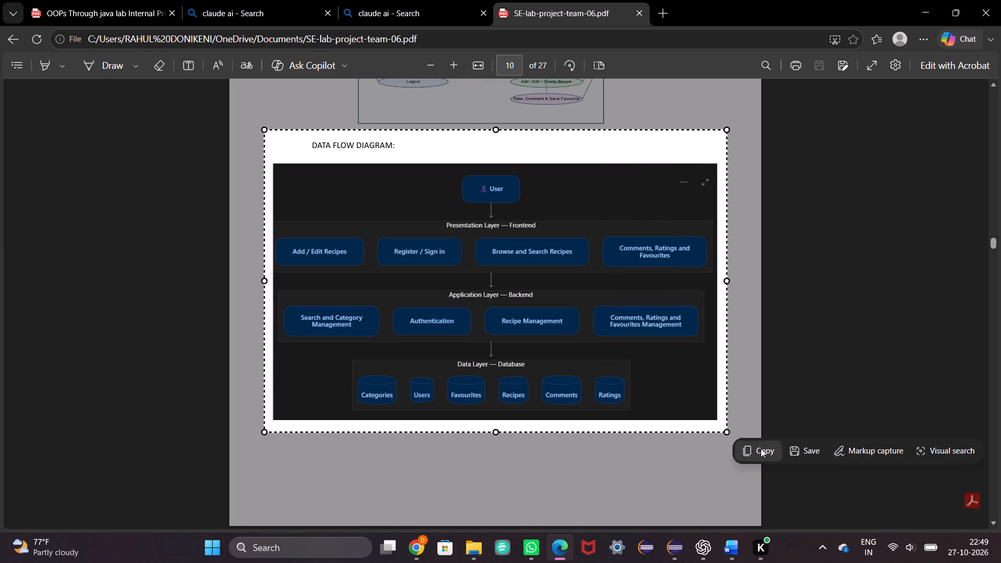
pyautogui.click(739, 380)
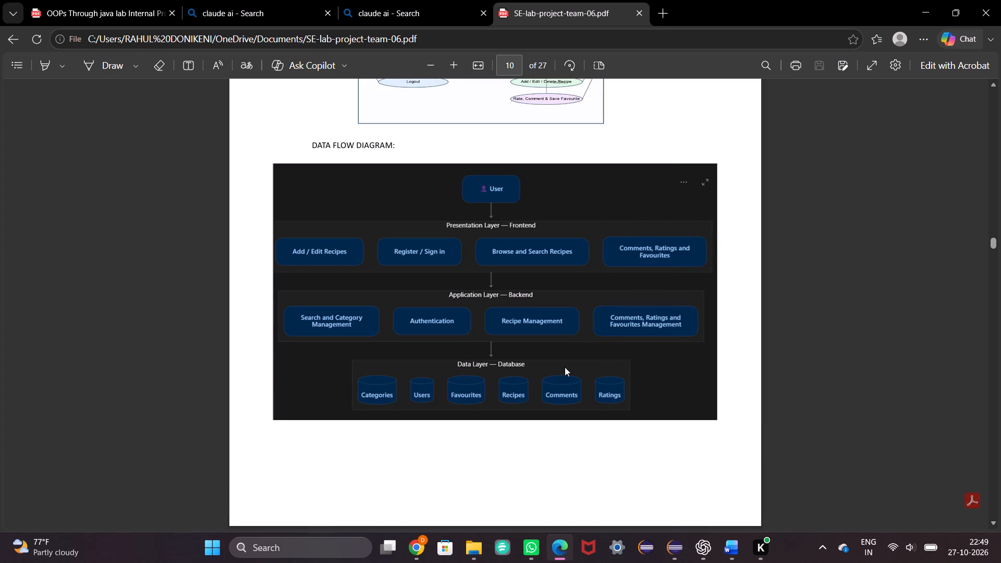
pyautogui.scroll(2, 565, 367)
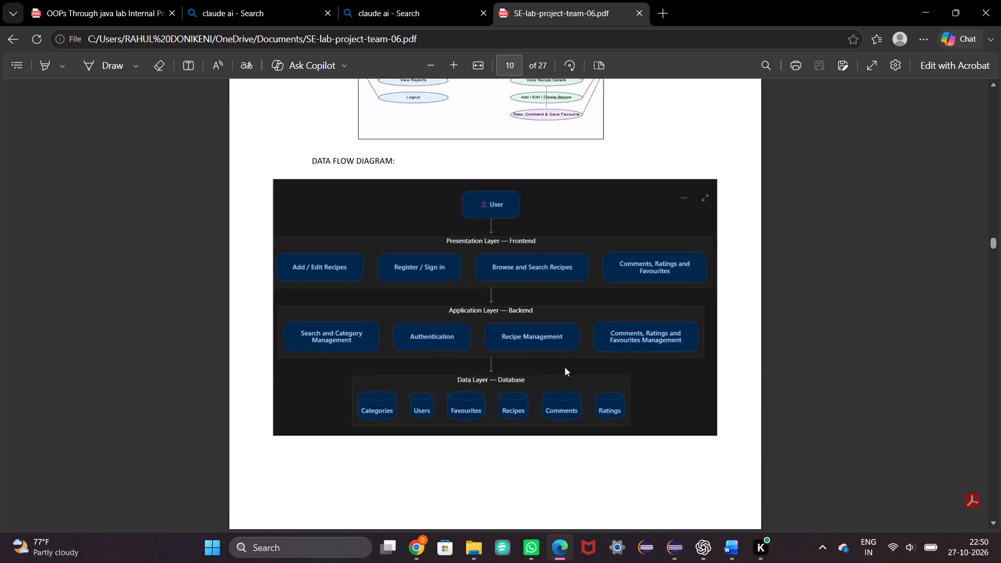
pyautogui.scroll(-2, 565, 367)
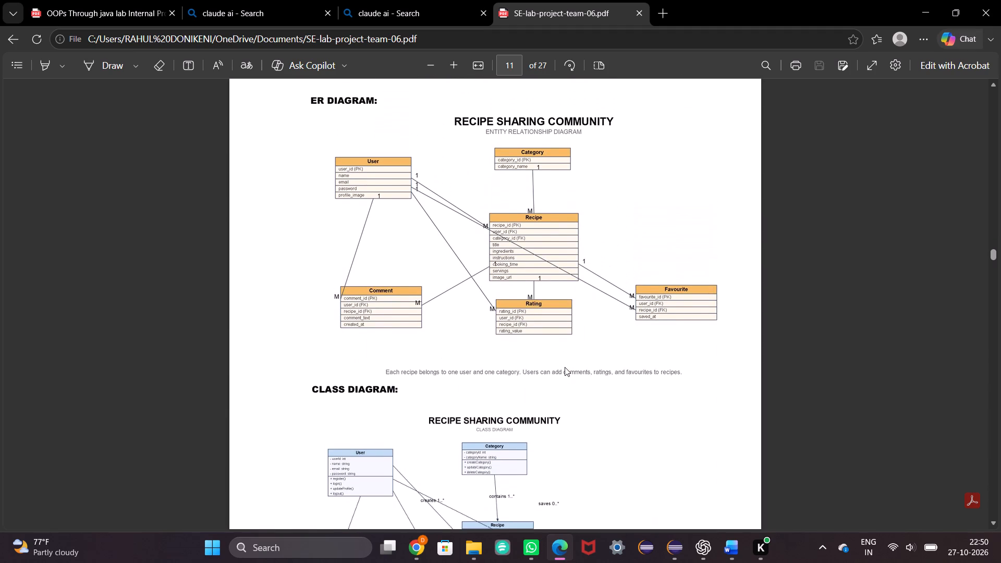
pyautogui.scroll(-1, 565, 367)
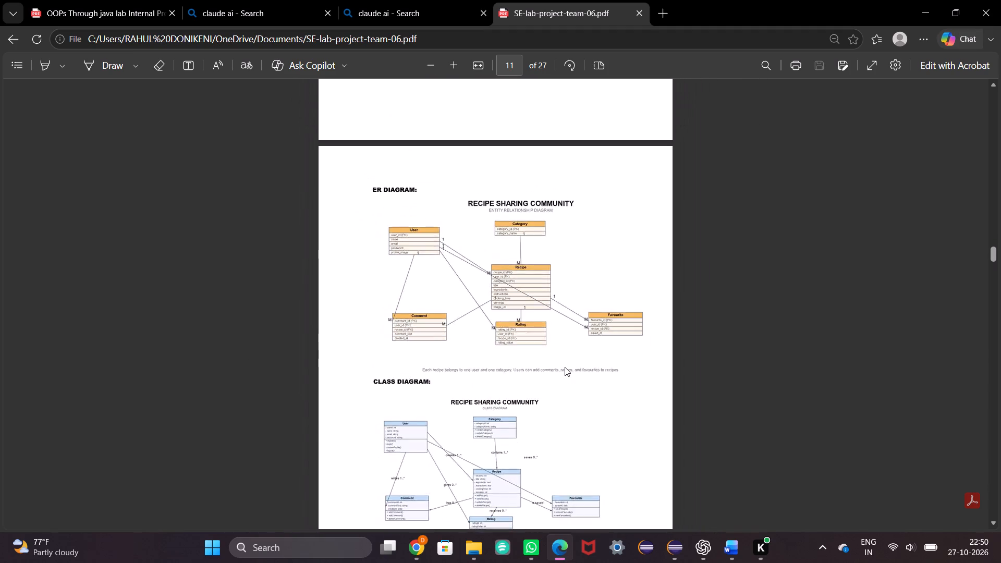
pyautogui.scroll(-1, 565, 367)
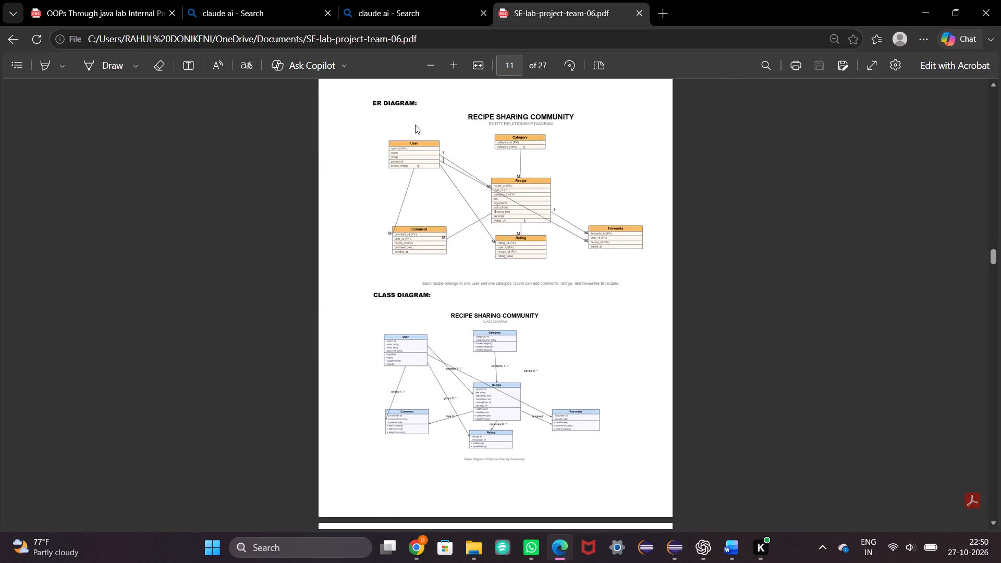
pyautogui.hotkey('ctrl', 'shift', 's')
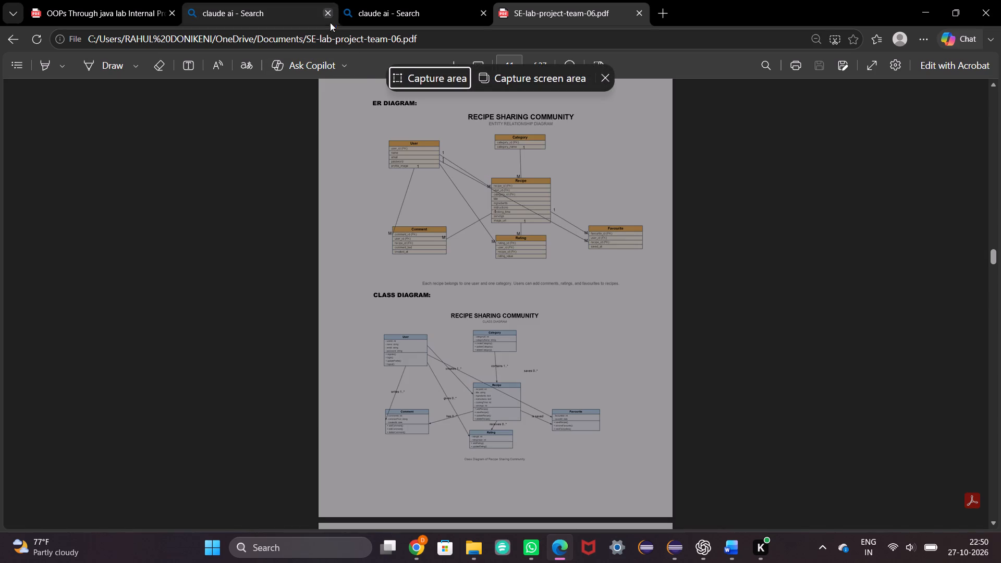
pyautogui.moveTo(359, 93); pyautogui.dragTo(593, 366)
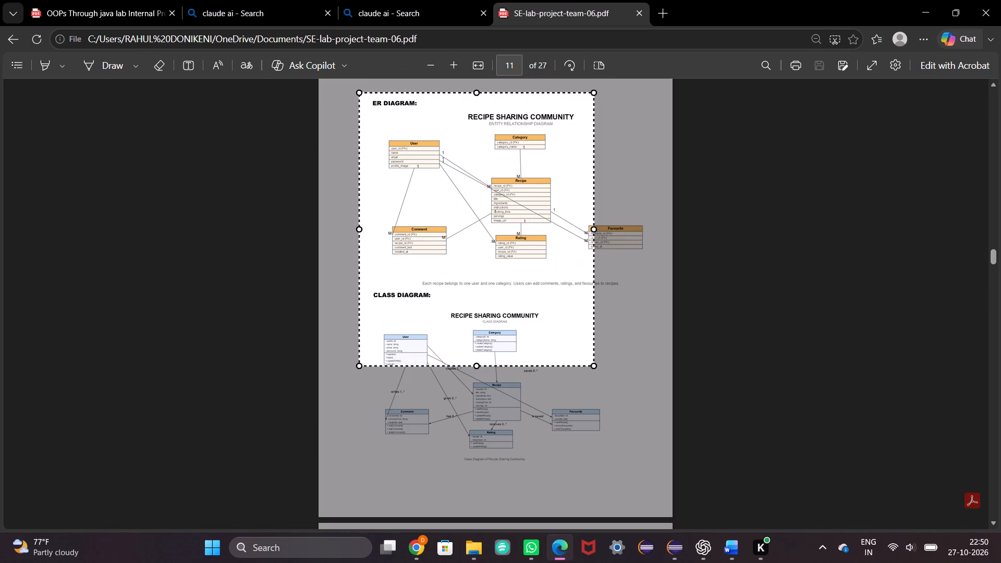
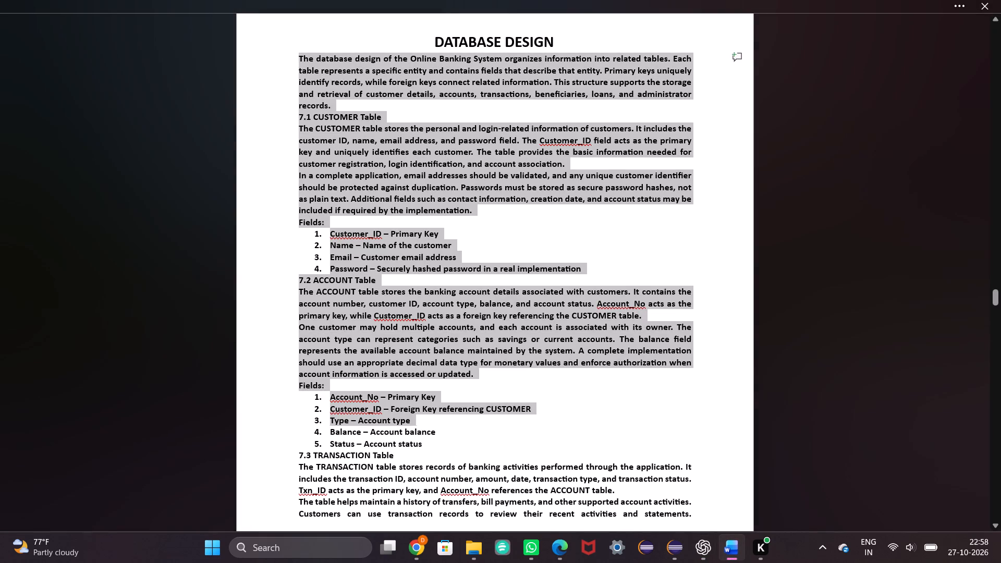
pyautogui.scroll(1, 428, 460)
pyautogui.moveTo(428, 460); pyautogui.dragTo(454, 531)
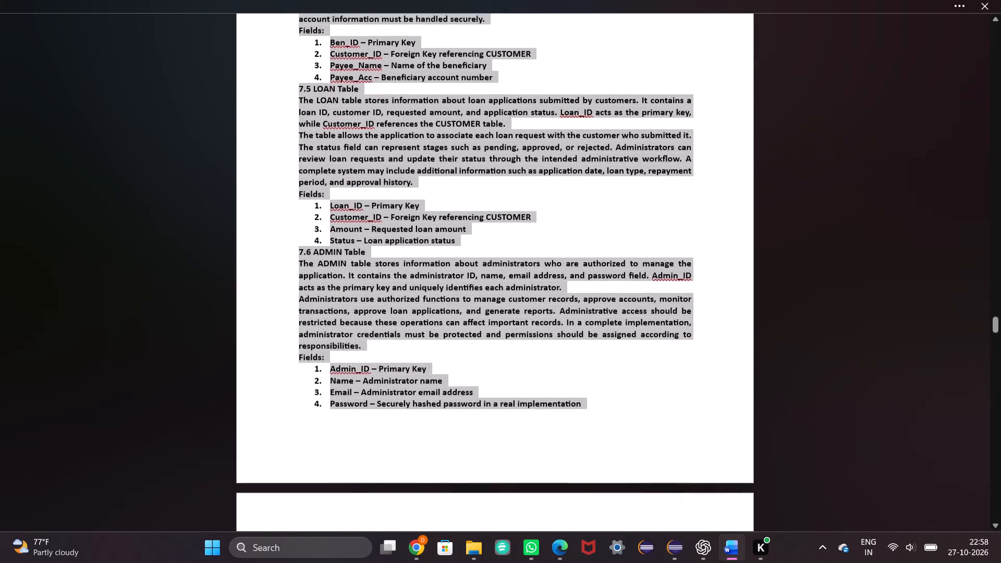
pyautogui.moveTo(454, 531); pyautogui.dragTo(450, 478)
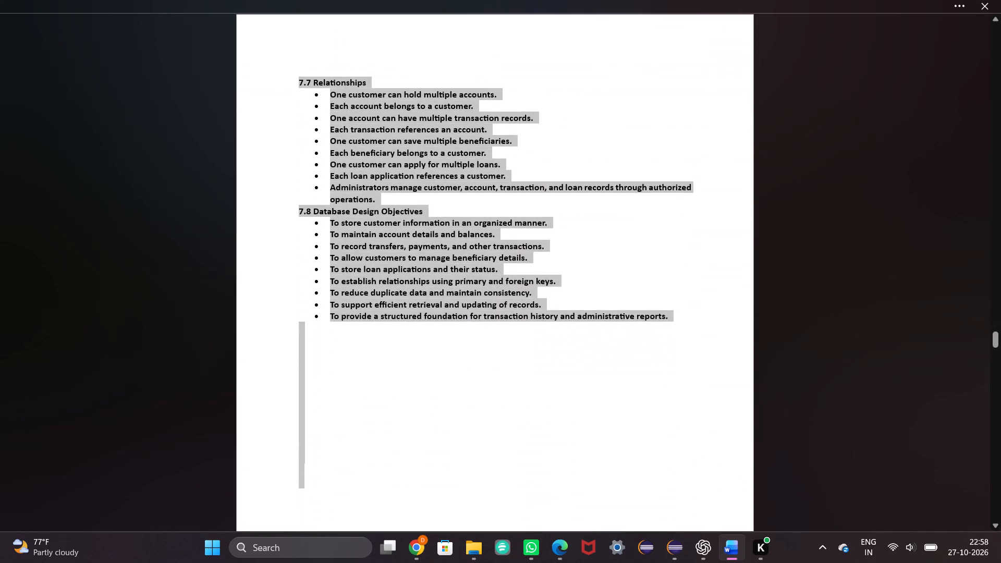
pyautogui.moveTo(450, 478); pyautogui.dragTo(646, 136)
pyautogui.scroll(-1, 478, 555)
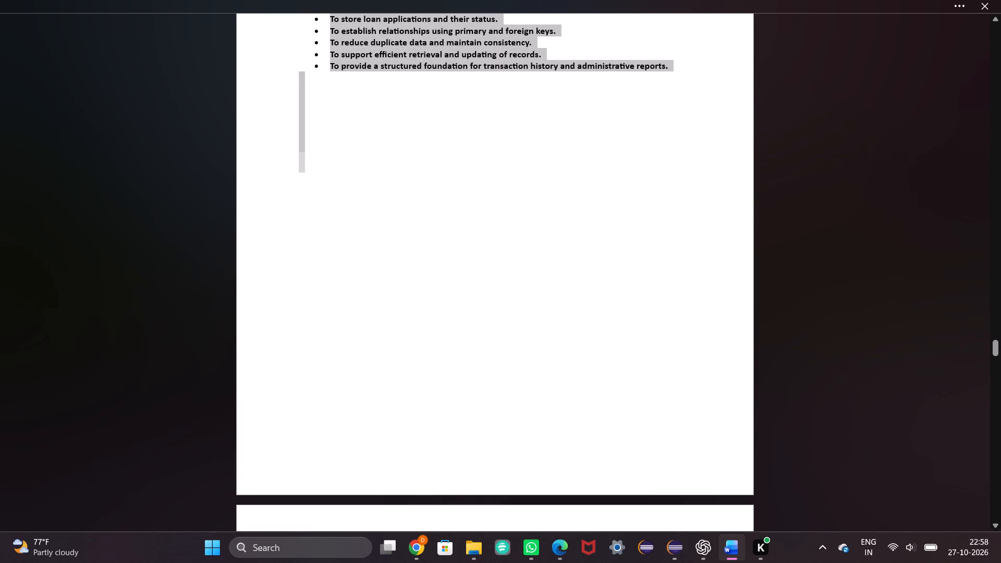
pyautogui.hotkey('ctrl', 'v')
# Remove bold from all the pasted text beneath the Chapter 7 DATABASE DESIGN title and apply the Normal style.
pyautogui.scroll(3, 646, 136)
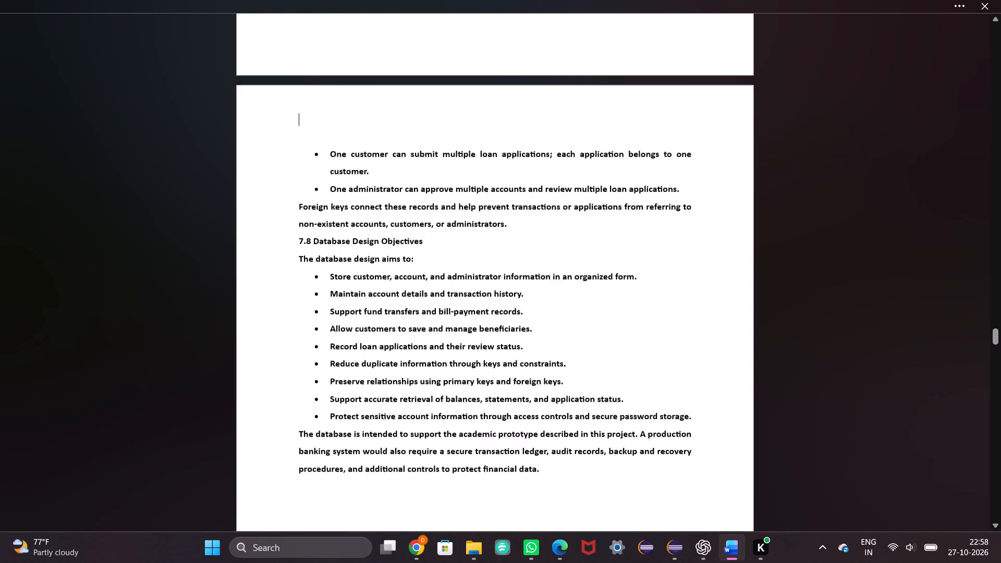
pyautogui.scroll(1, 646, 136)
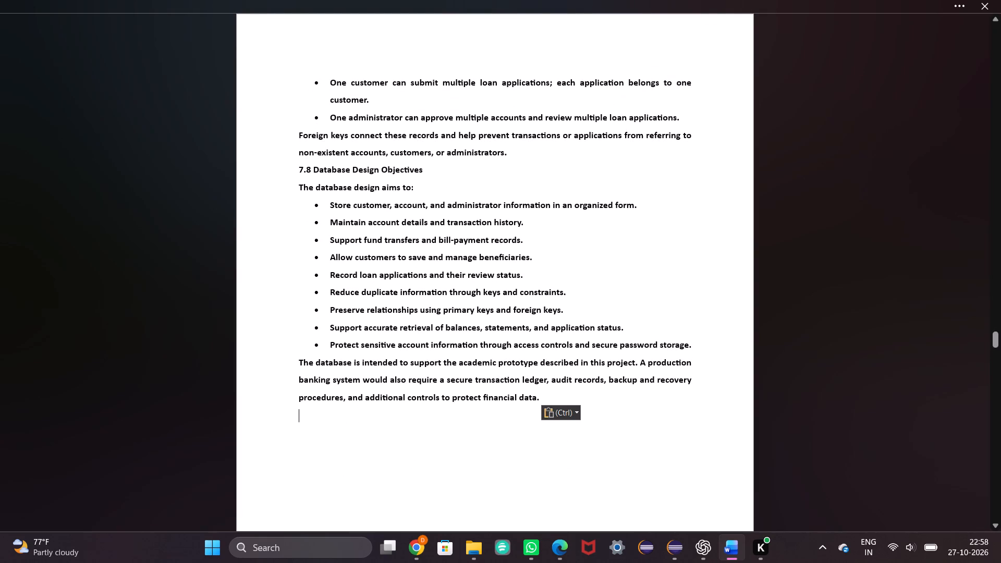
pyautogui.moveTo(552, 401); pyautogui.dragTo(345, 97)
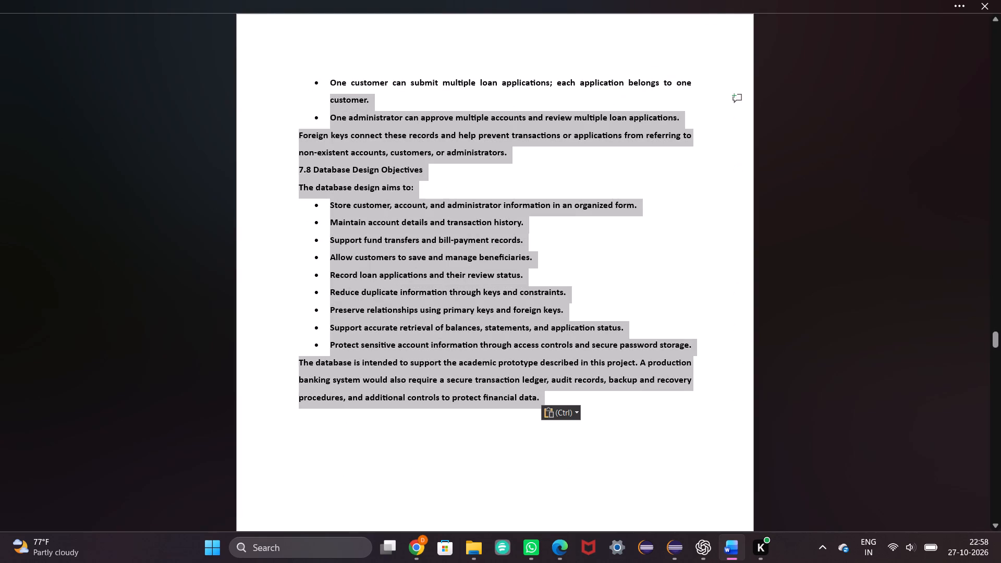
pyautogui.moveTo(345, 97); pyautogui.dragTo(304, 0)
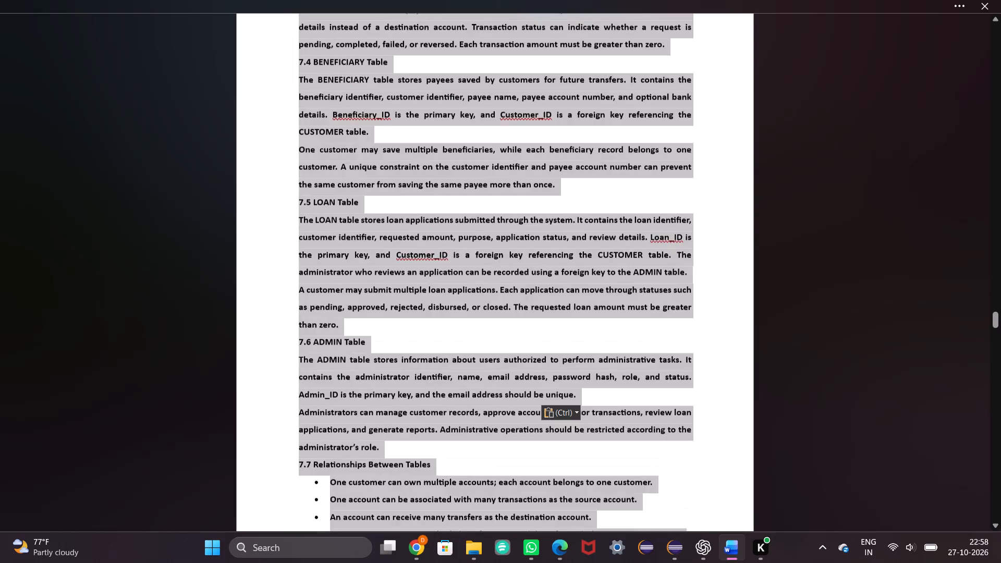
pyautogui.moveTo(304, 0); pyautogui.dragTo(305, 3)
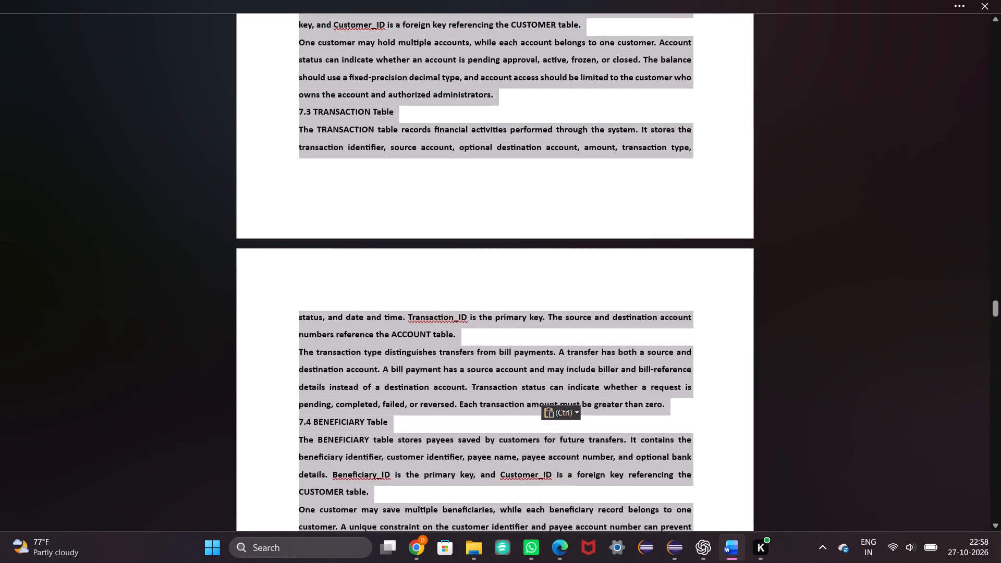
pyautogui.moveTo(305, 3); pyautogui.dragTo(329, 146)
pyautogui.scroll(1, 332, 124)
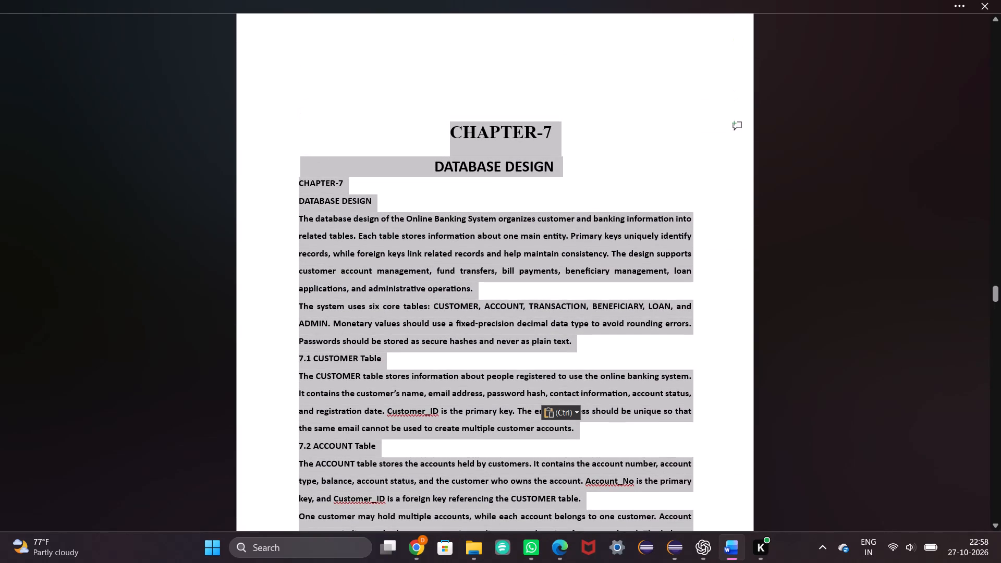
pyautogui.scroll(1, 329, 146)
pyautogui.moveTo(329, 146); pyautogui.dragTo(297, 195)
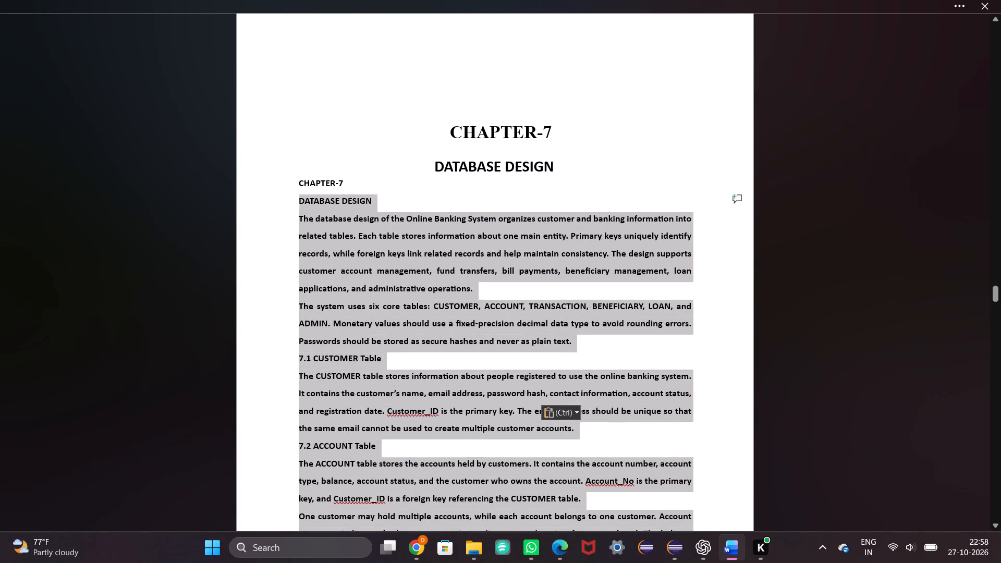
pyautogui.moveTo(297, 195); pyautogui.dragTo(296, 192)
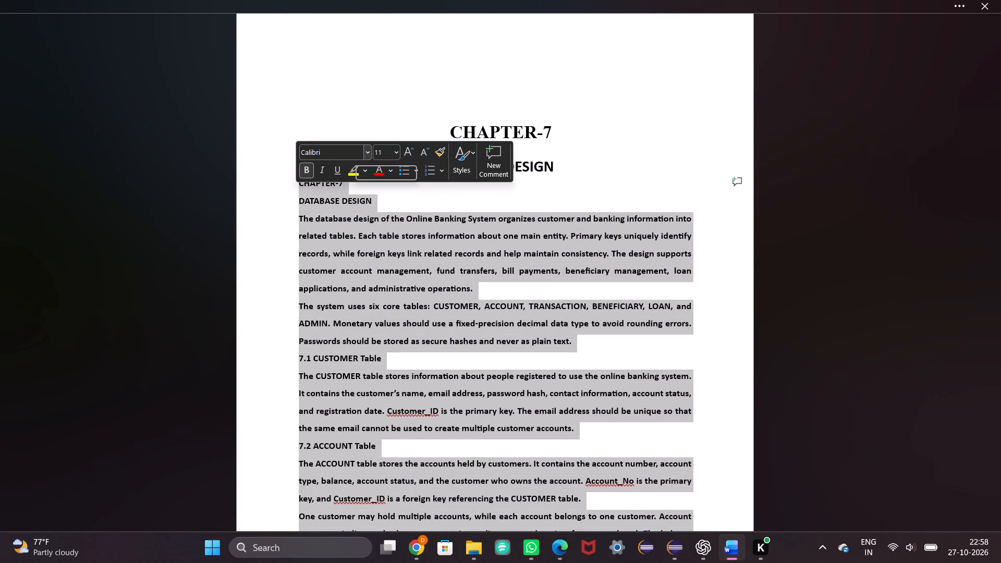
pyautogui.click(309, 170)
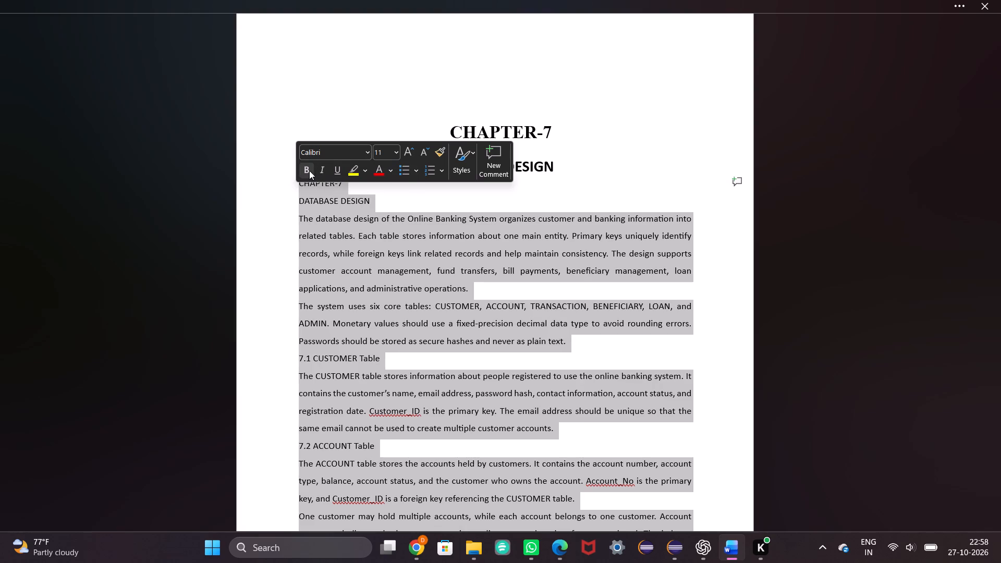
pyautogui.click(414, 0)
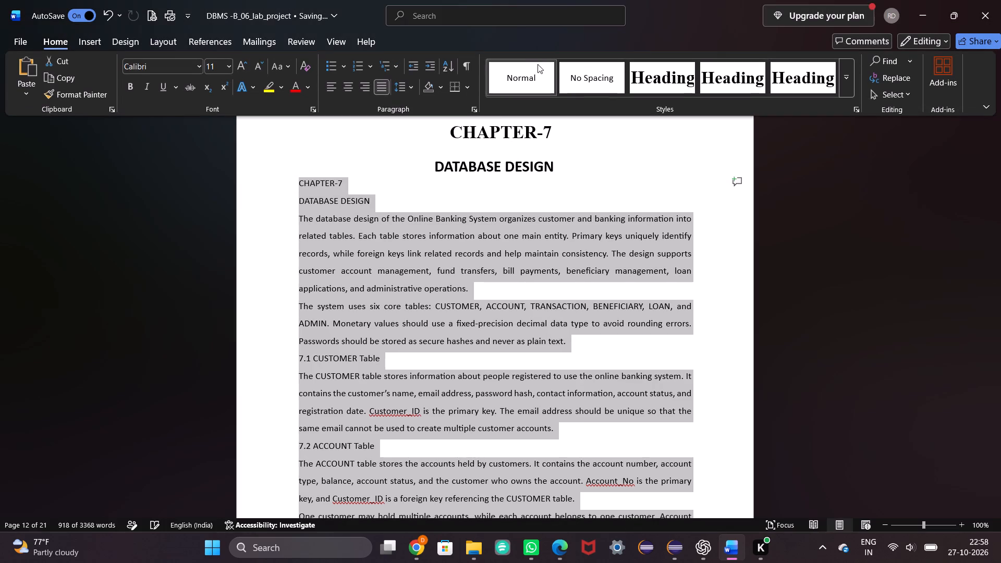
pyautogui.click(531, 72)
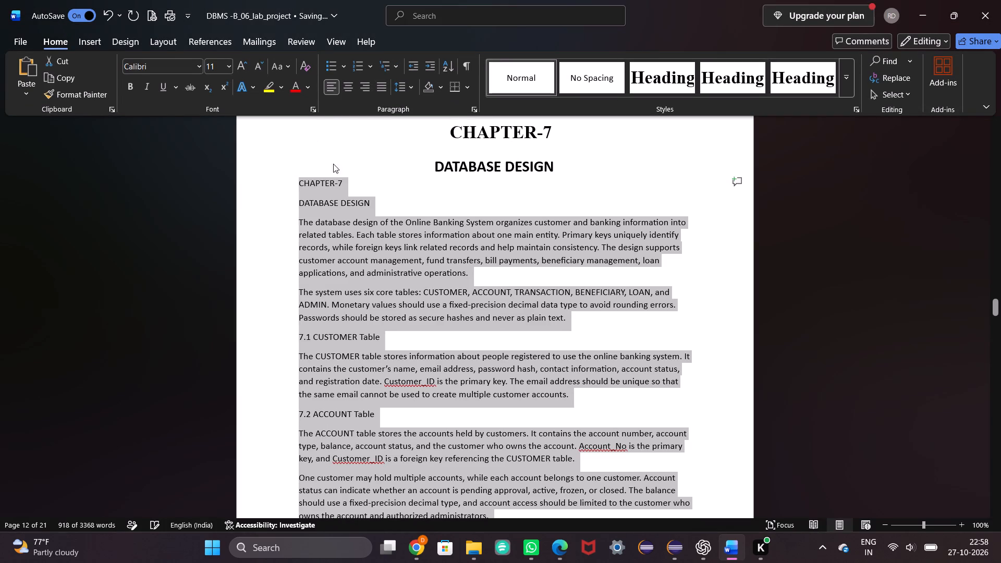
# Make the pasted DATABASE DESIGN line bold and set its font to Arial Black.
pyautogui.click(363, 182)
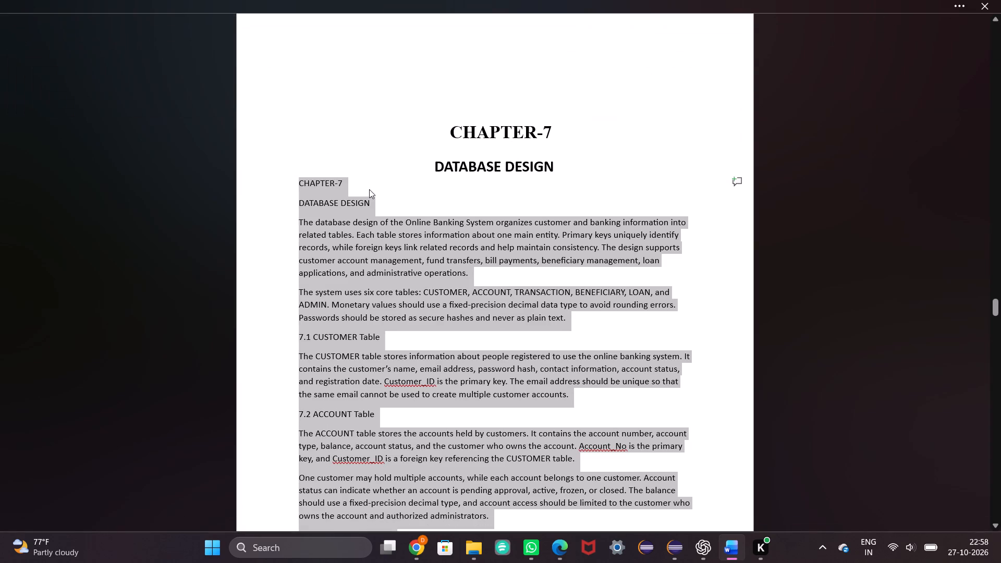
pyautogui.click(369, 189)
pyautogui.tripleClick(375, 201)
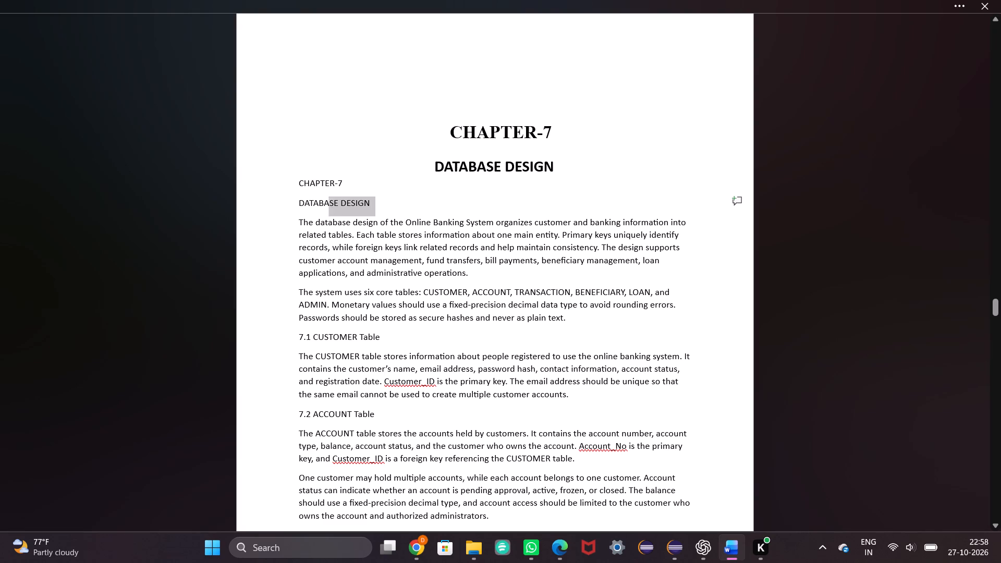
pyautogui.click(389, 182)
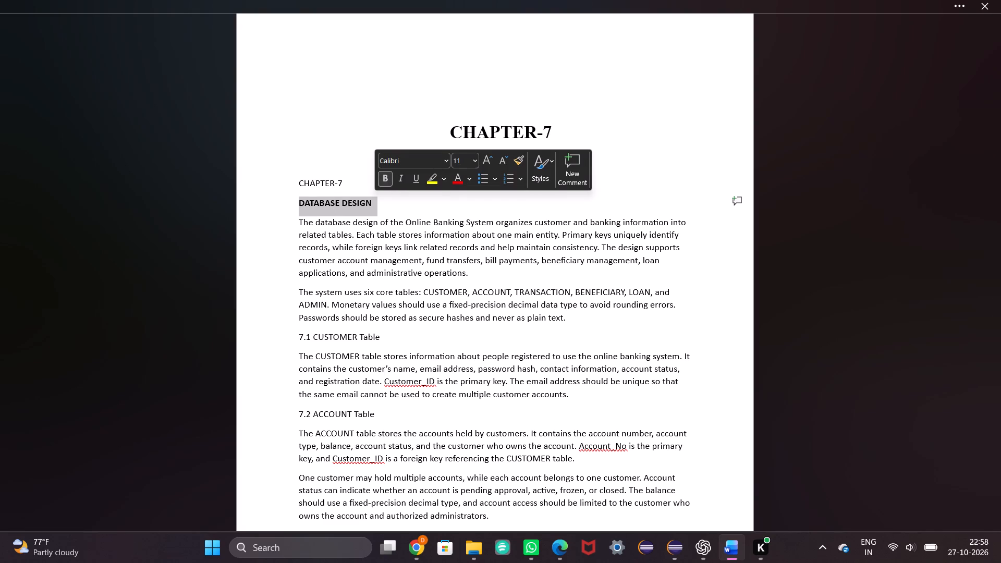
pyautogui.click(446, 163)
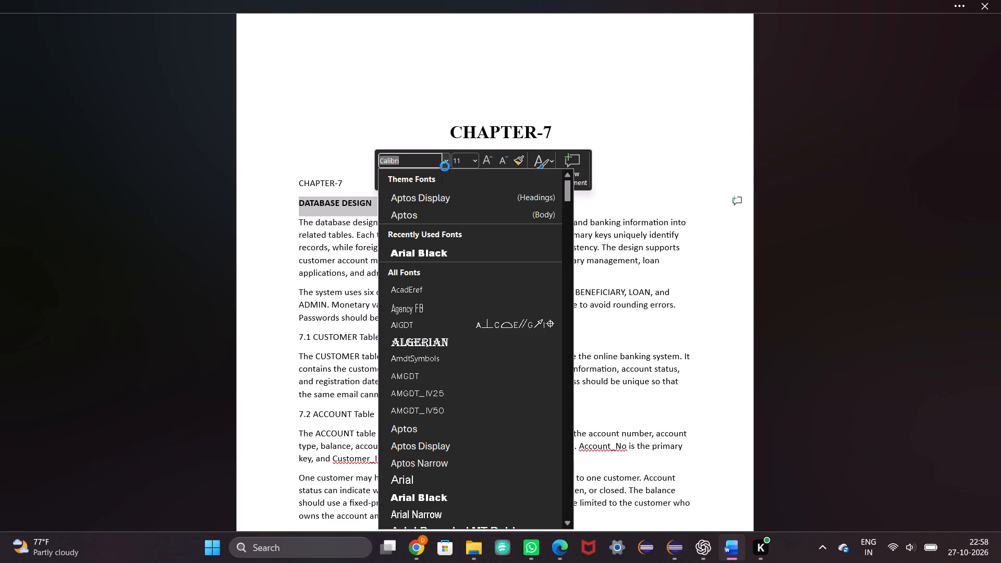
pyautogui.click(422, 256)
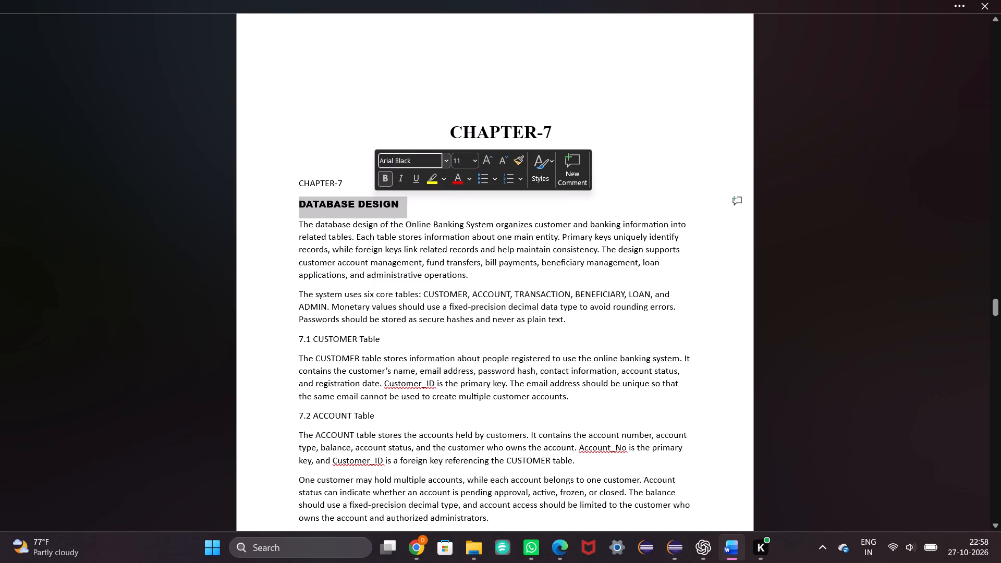
# Delete the duplicate CHAPTER-7 and DATABASE DESIGN lines pasted beneath the chapter's centred headings.
pyautogui.click(265, 161)
pyautogui.tripleClick(345, 190)
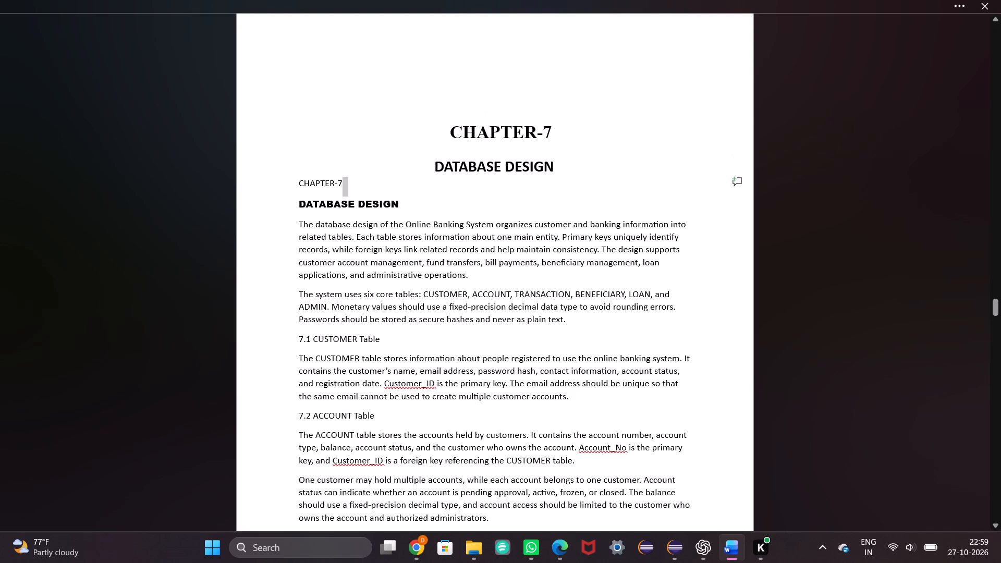
pyautogui.press('BackSpace')
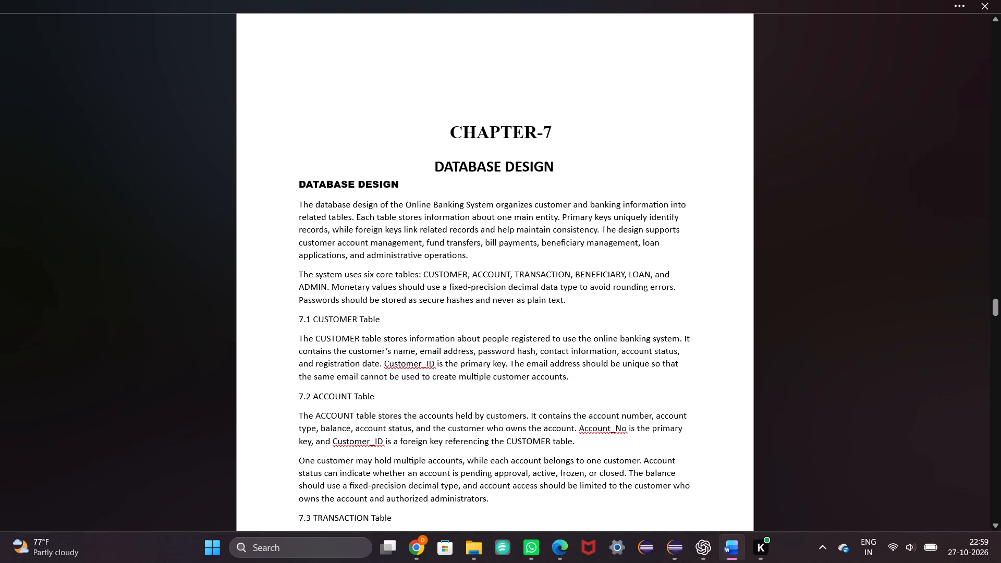
pyautogui.scroll(-1, 345, 190)
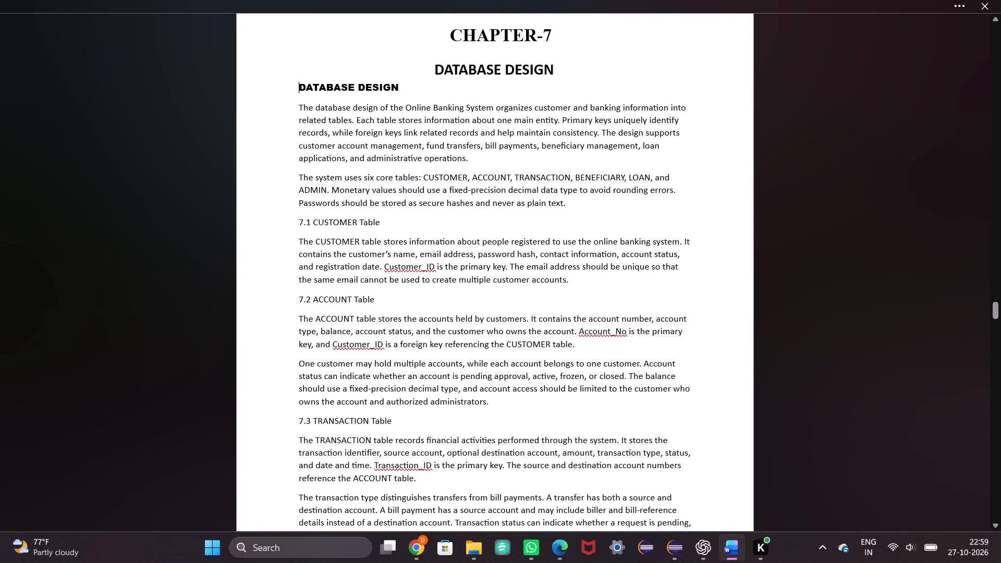
pyautogui.click(411, 89)
pyautogui.moveTo(411, 89); pyautogui.dragTo(315, 92)
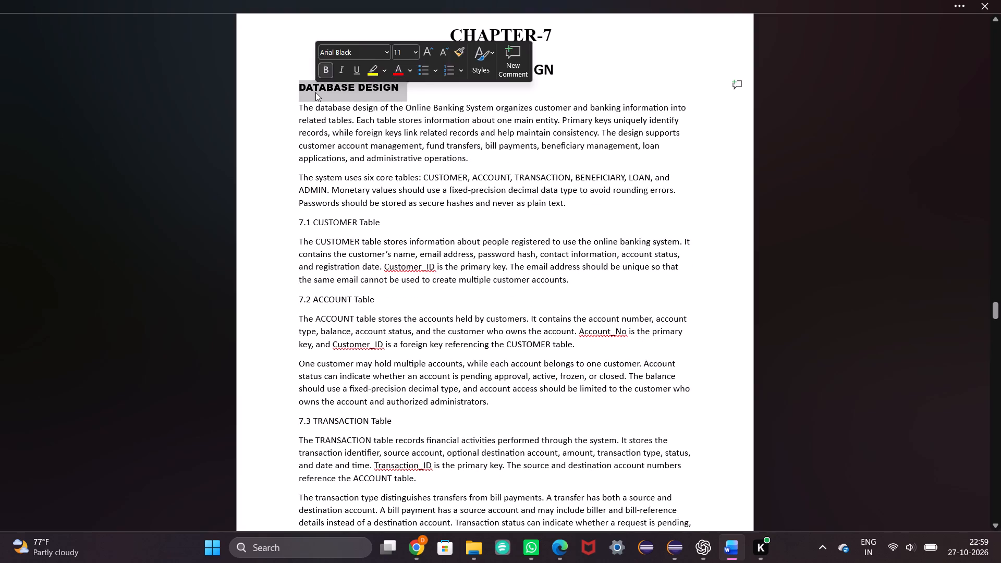
pyautogui.press('BackSpace')
# Review the reformatted Chapter 7 text from the introduction through 7.8 Database Design Objectives and back.
pyautogui.scroll(-5, 315, 92)
pyautogui.scroll(3, 315, 92)
pyautogui.scroll(-7, 315, 92)
pyautogui.scroll(1, 315, 92)
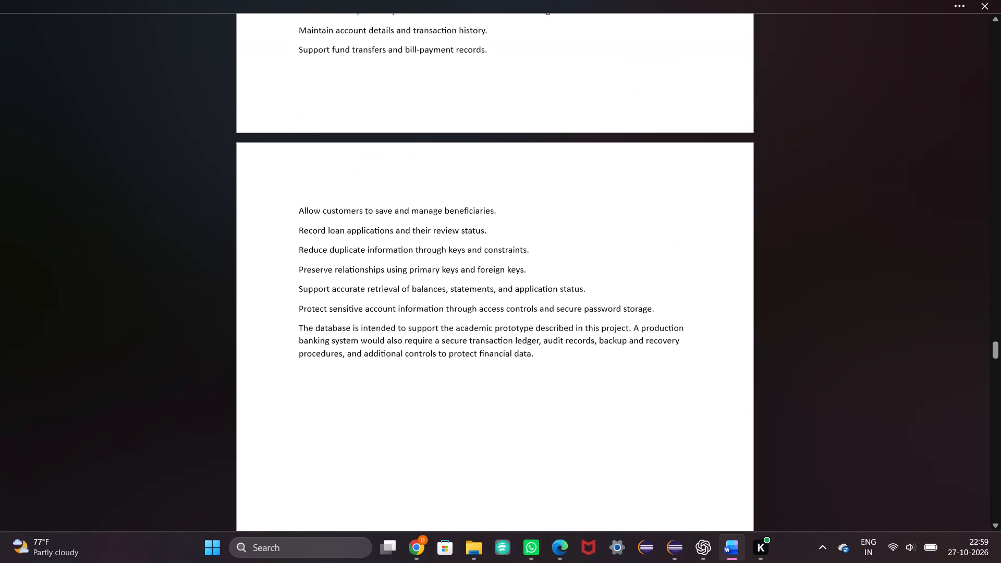
pyautogui.scroll(2, 315, 92)
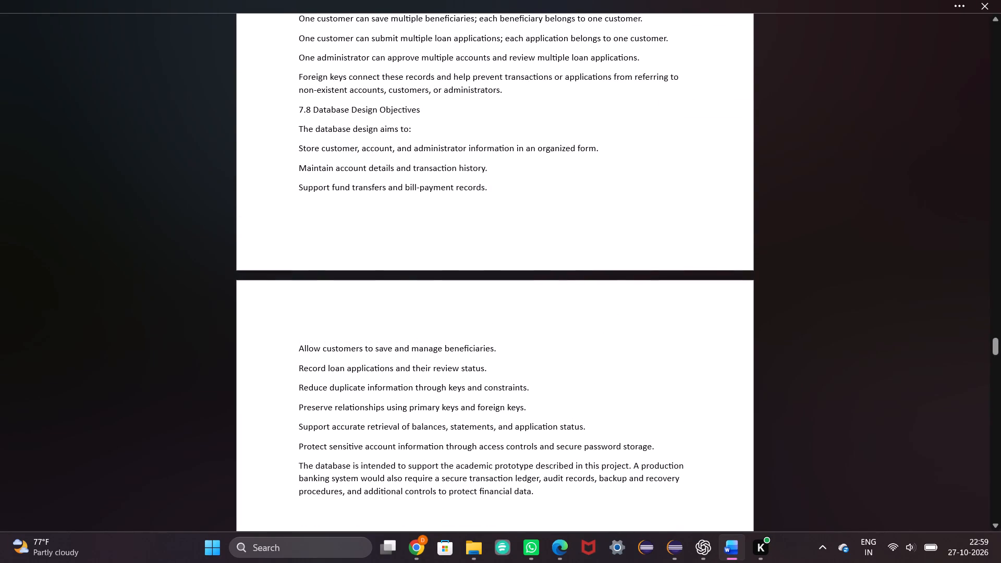
pyautogui.scroll(2, 302, 110)
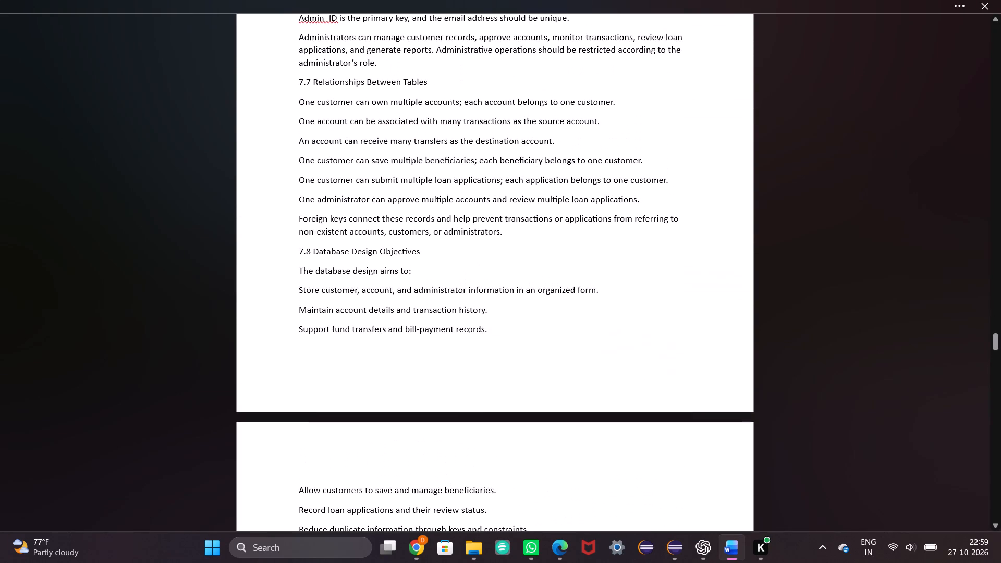
pyautogui.scroll(3, 300, 95)
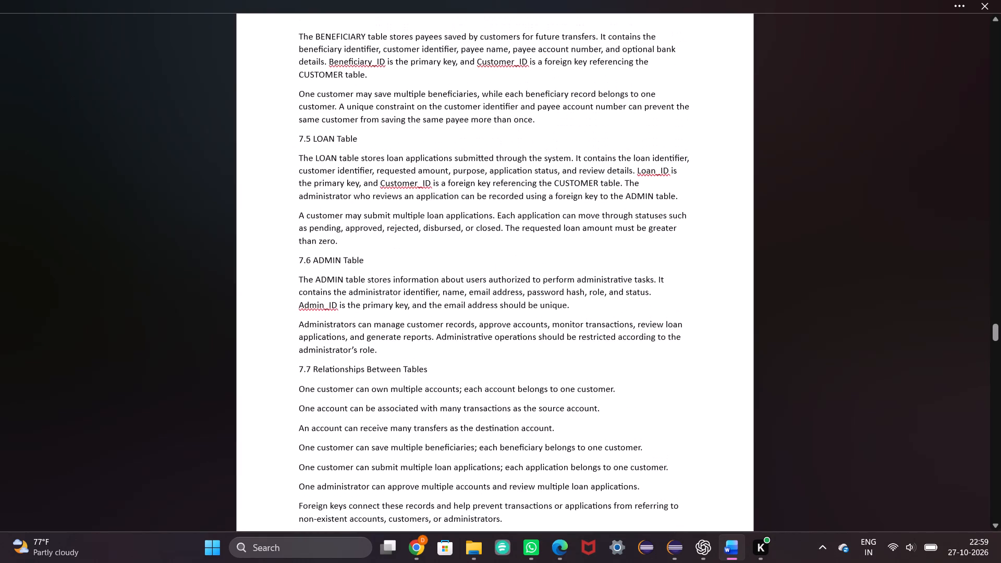
pyautogui.scroll(3, 300, 95)
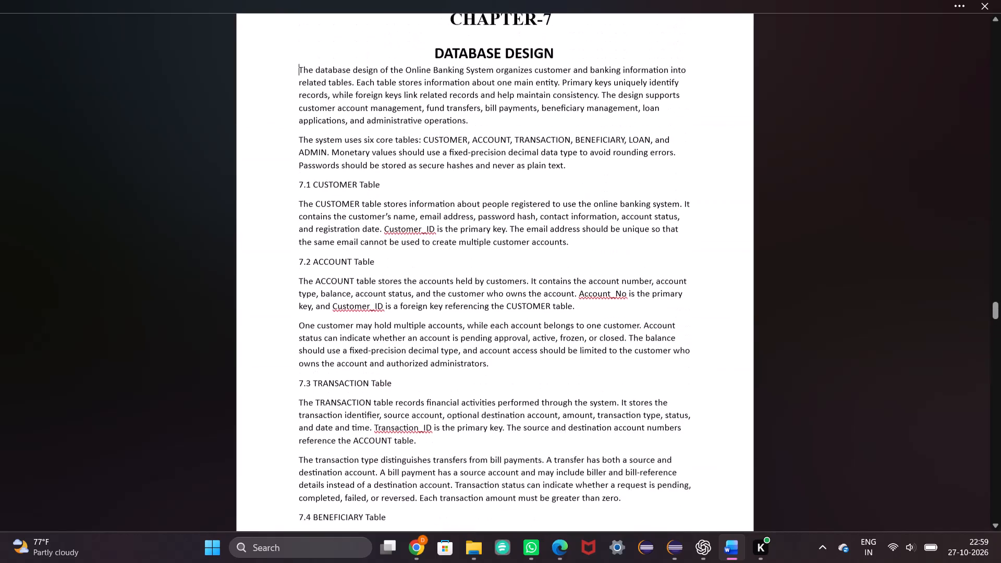
pyautogui.scroll(1, 300, 95)
# Make the 7.1 CUSTOMER Table and 7.2 ACCOUNT Table headings in Chapter 7 bold.
pyautogui.click(302, 207)
pyautogui.moveTo(302, 207); pyautogui.dragTo(351, 209)
pyautogui.tripleClick(385, 212)
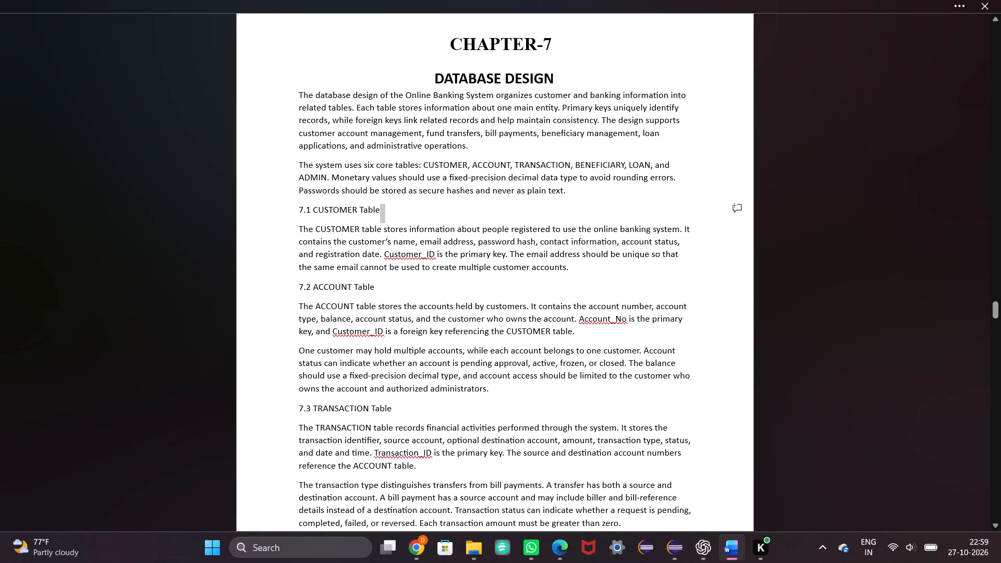
pyautogui.click(385, 212)
pyautogui.doubleClick(395, 213)
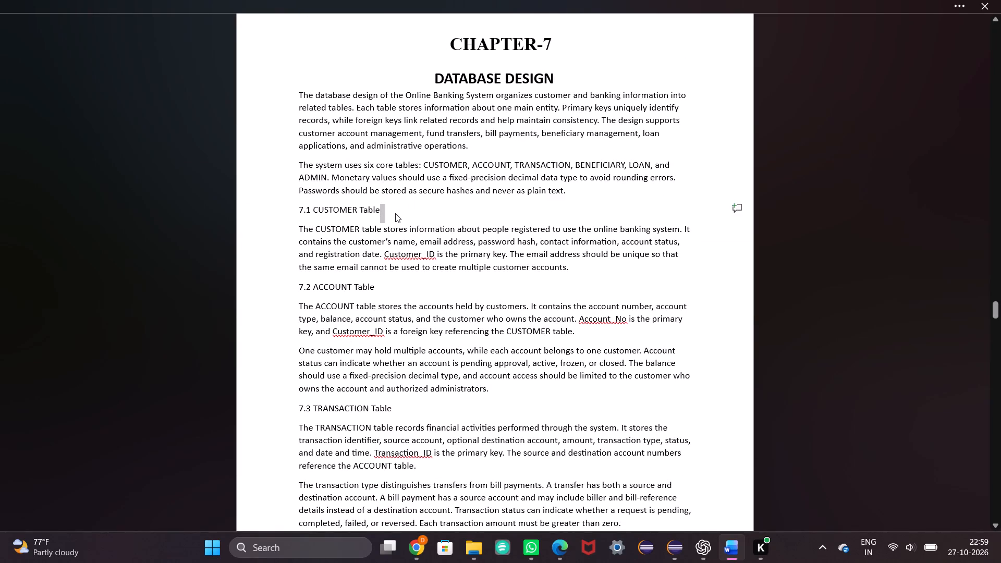
pyautogui.click(395, 213)
pyautogui.tripleClick(395, 213)
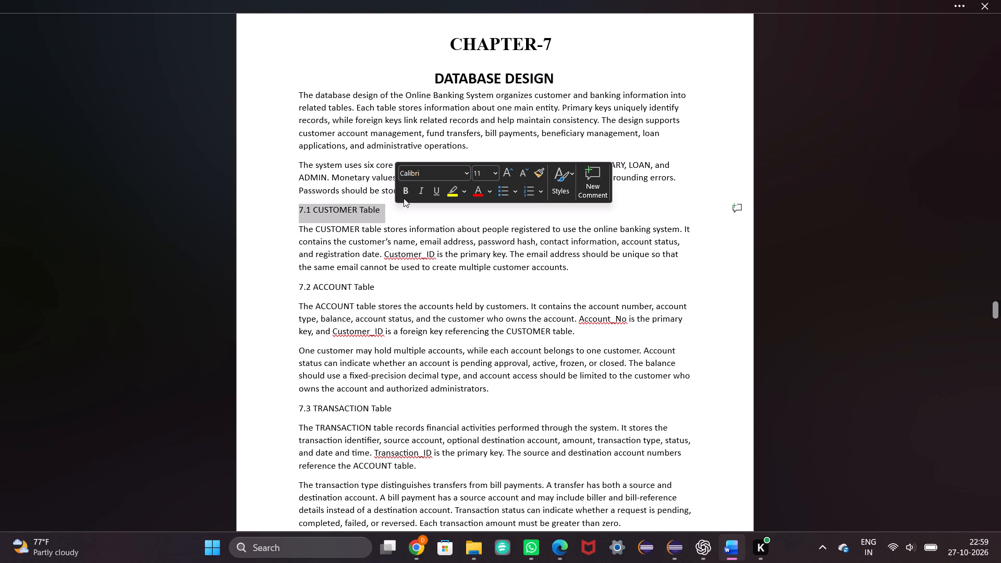
pyautogui.click(404, 189)
pyautogui.tripleClick(377, 291)
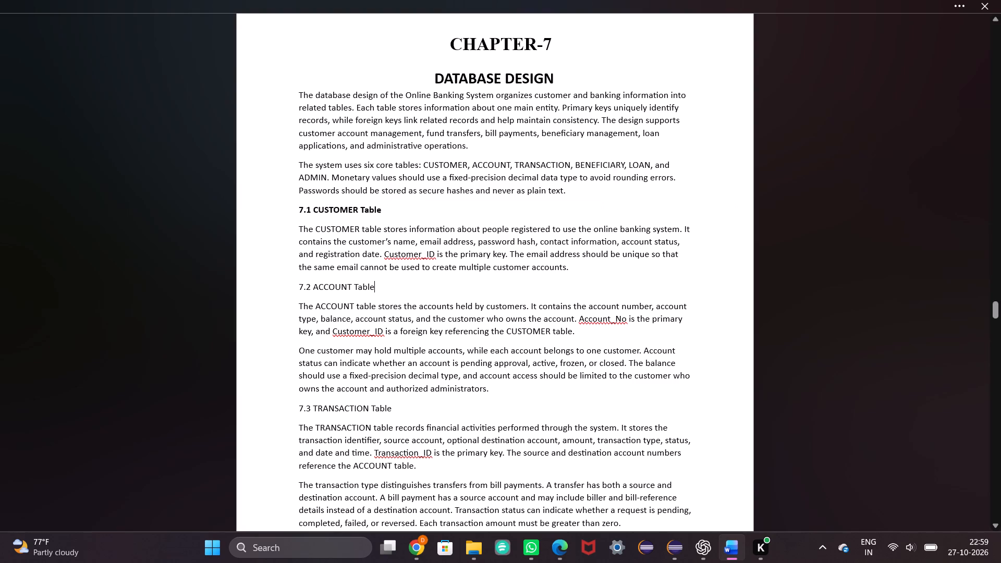
pyautogui.click(377, 291)
pyautogui.tripleClick(377, 289)
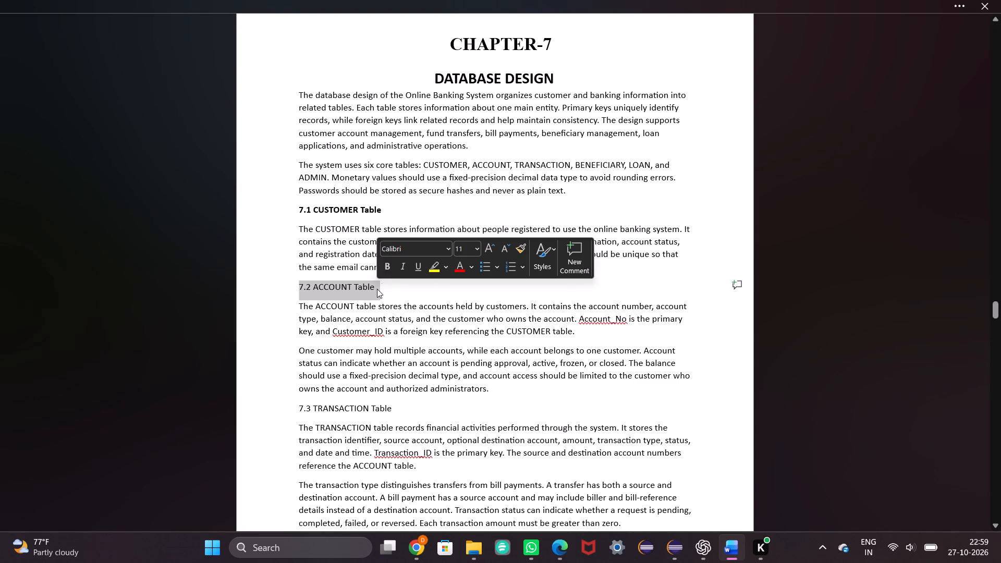
pyautogui.click(387, 272)
# Make the 7.3 TRANSACTION Table and 7.4 BENEFICIARY Table headings bold.
pyautogui.scroll(-1, 373, 323)
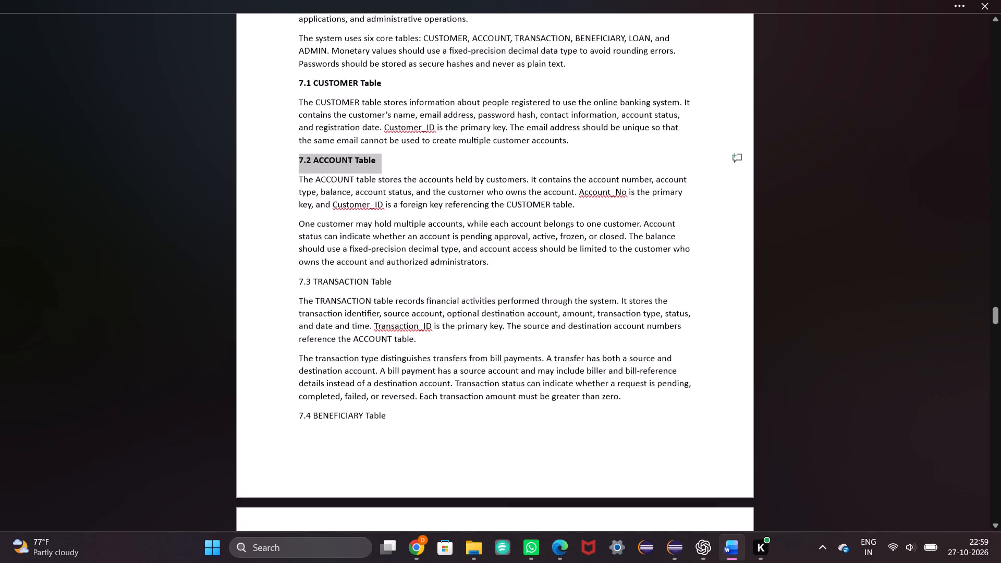
pyautogui.scroll(-1, 373, 323)
pyautogui.tripleClick(399, 232)
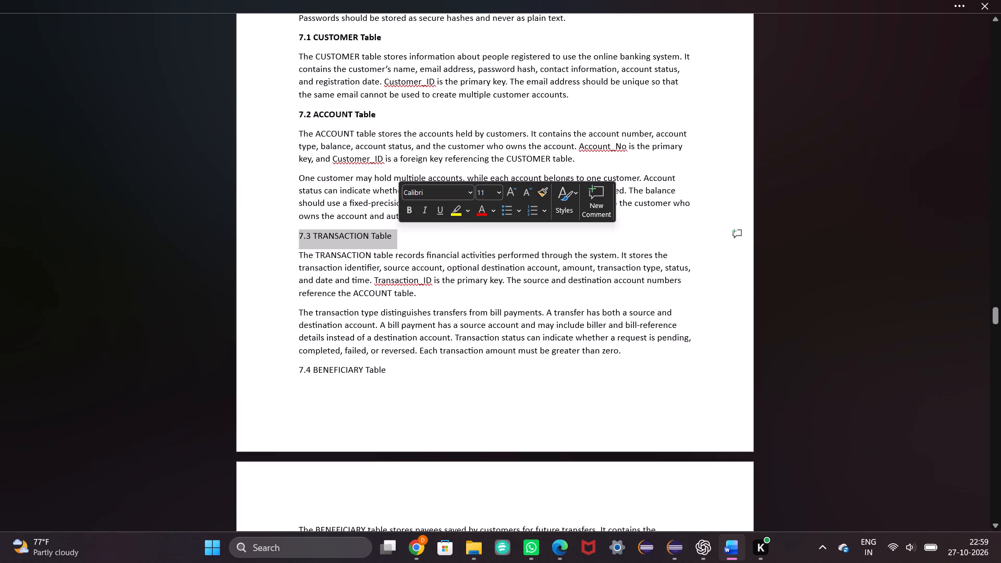
pyautogui.click(407, 215)
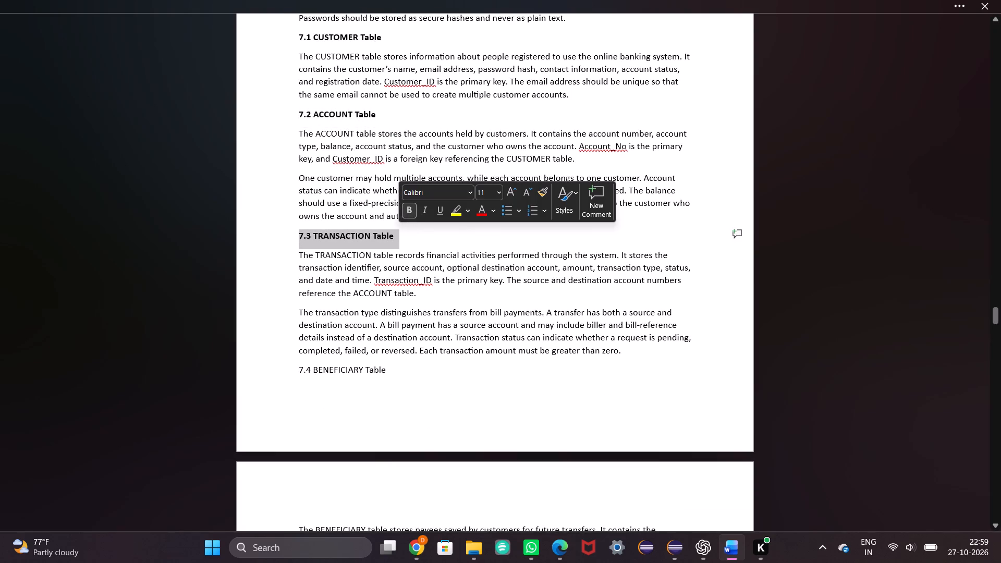
pyautogui.tripleClick(398, 364)
pyautogui.click(398, 364)
pyautogui.tripleClick(401, 371)
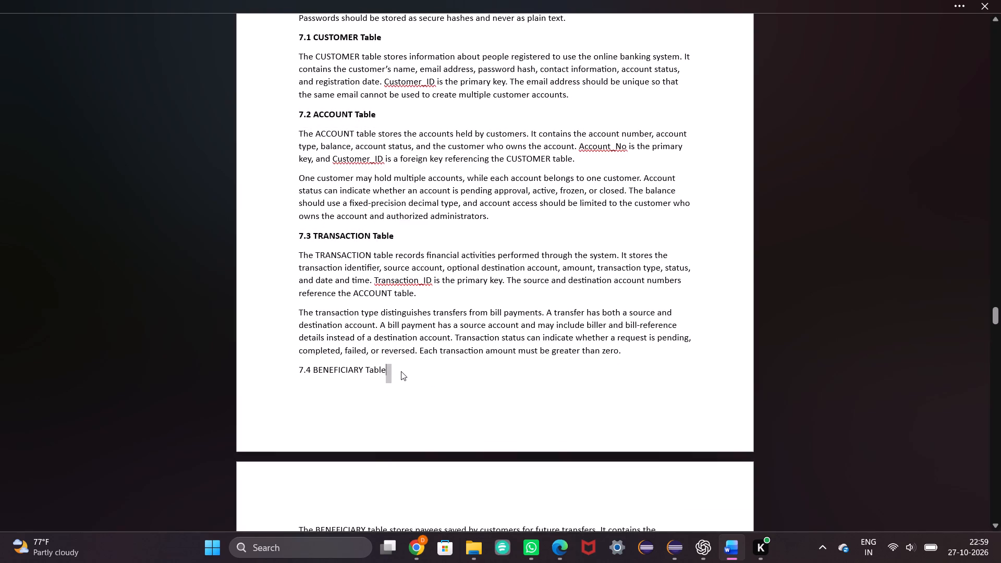
pyautogui.click(404, 349)
# Make the 7.5 LOAN Table and 7.6 ADMIN Table headings bold.
pyautogui.scroll(-2, 404, 349)
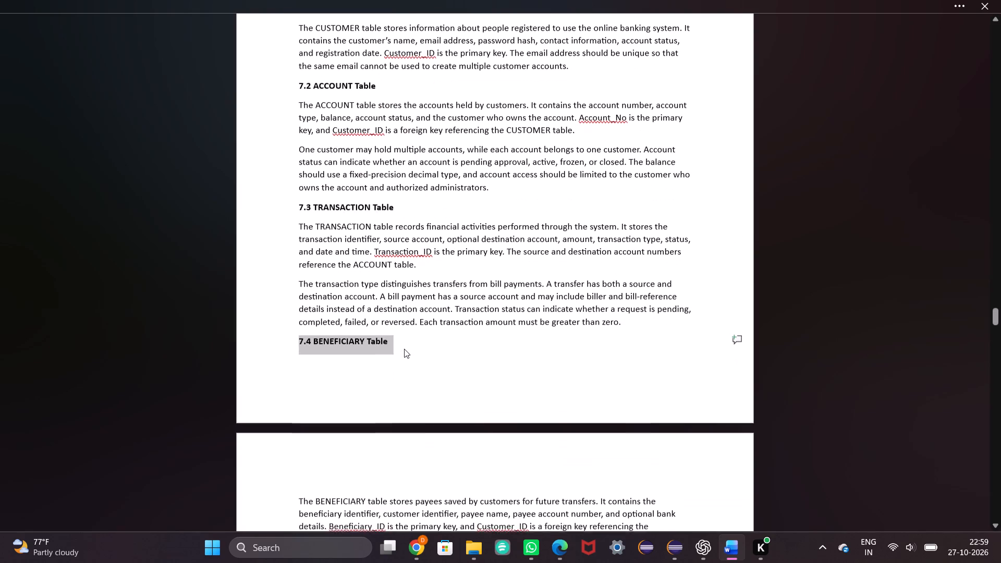
pyautogui.scroll(-4, 404, 349)
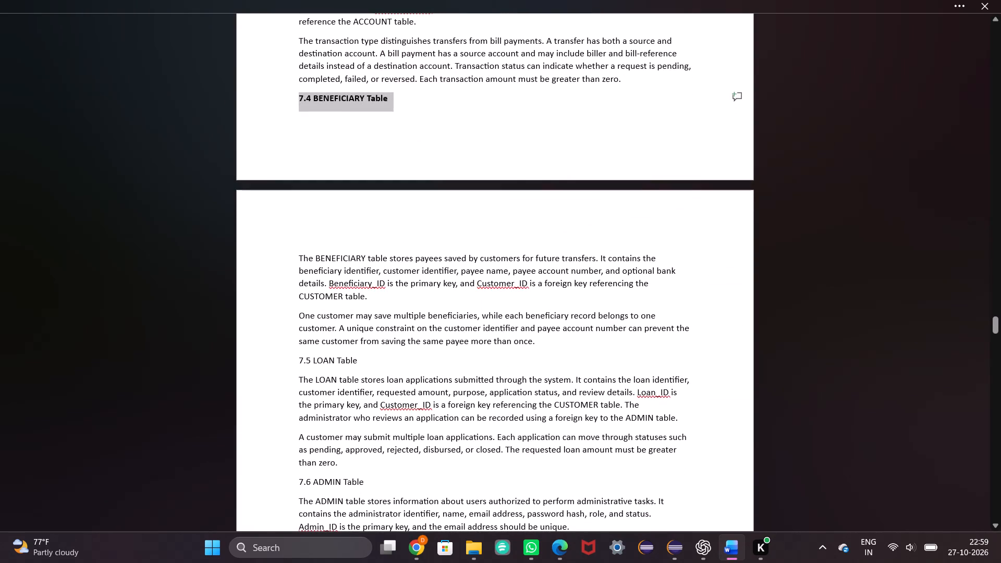
pyautogui.tripleClick(386, 361)
pyautogui.click(398, 338)
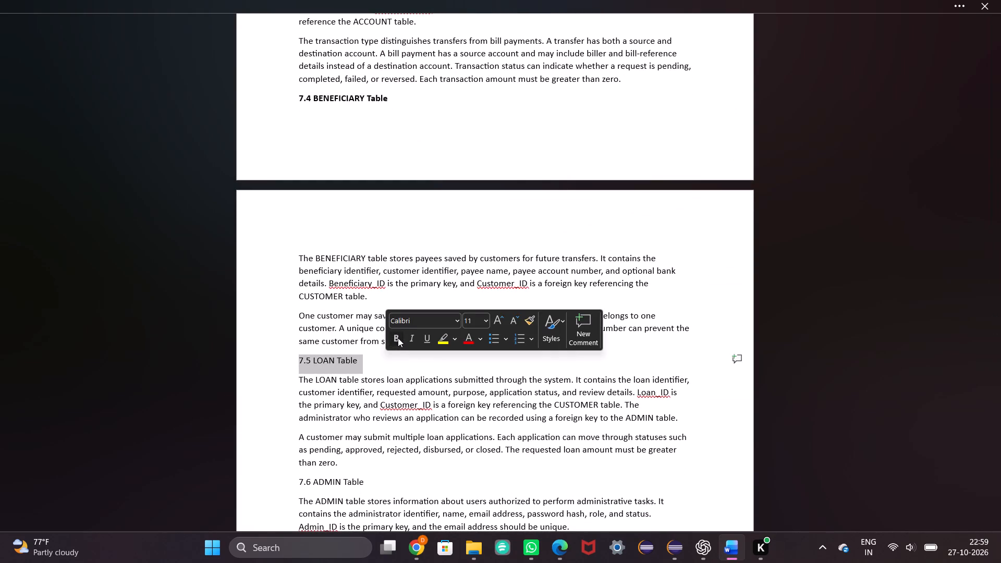
pyautogui.scroll(-2, 383, 436)
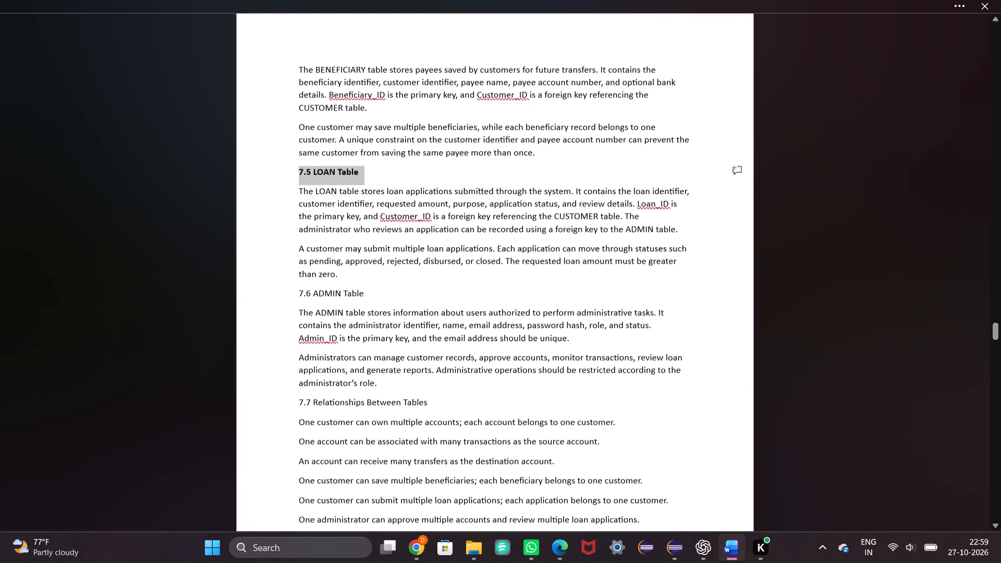
pyautogui.tripleClick(373, 300)
pyautogui.click(386, 274)
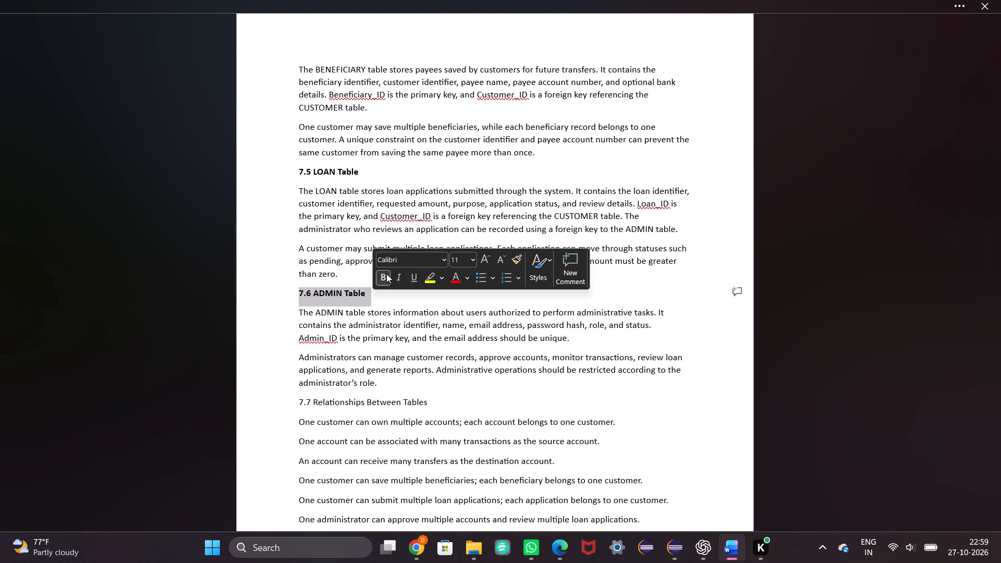
# Make the 7.7 Relationships Between Tables and 7.8 Database Design Objectives headings bold.
pyautogui.scroll(-1, 381, 417)
pyautogui.tripleClick(433, 269)
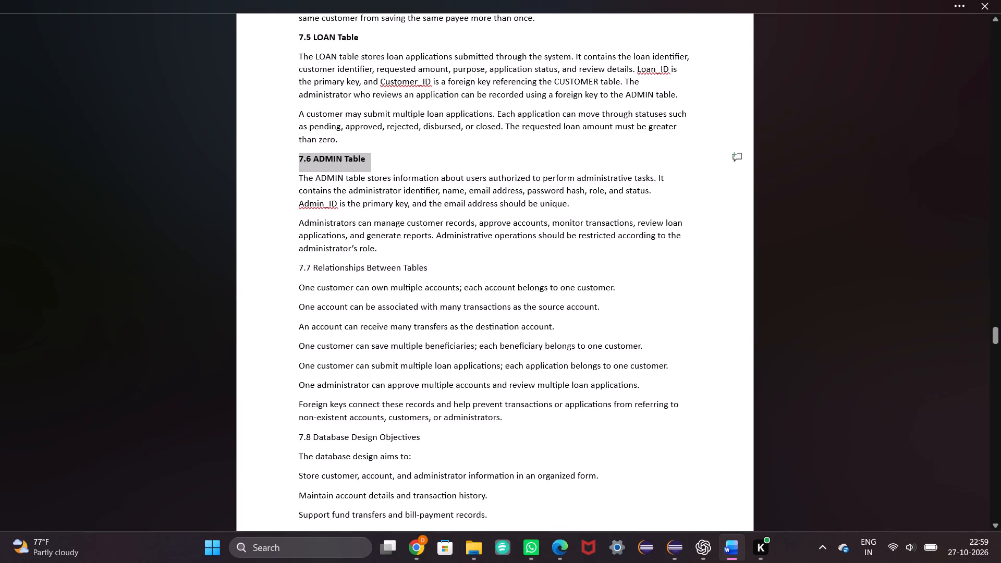
pyautogui.click(439, 251)
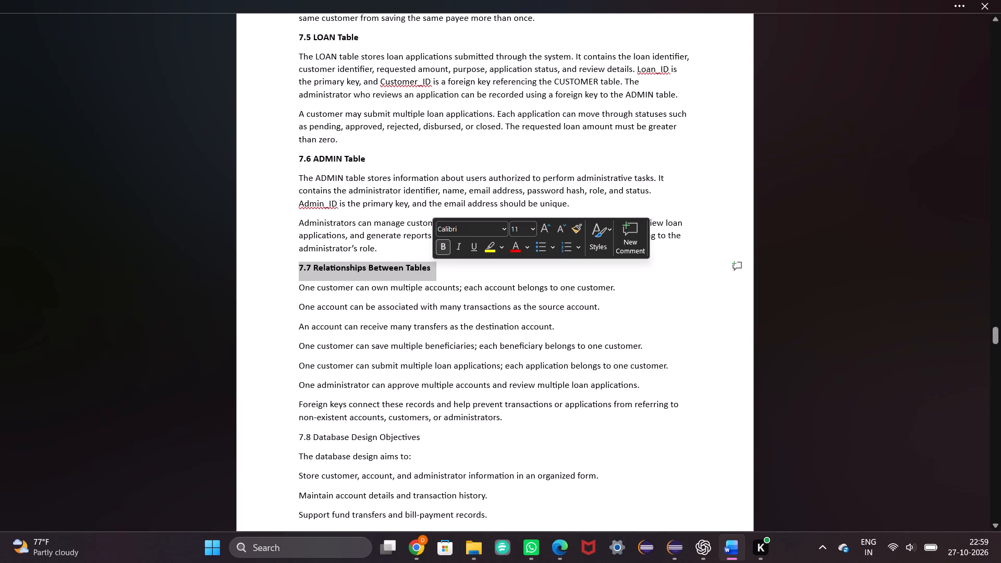
pyautogui.scroll(-1, 398, 367)
pyautogui.tripleClick(426, 263)
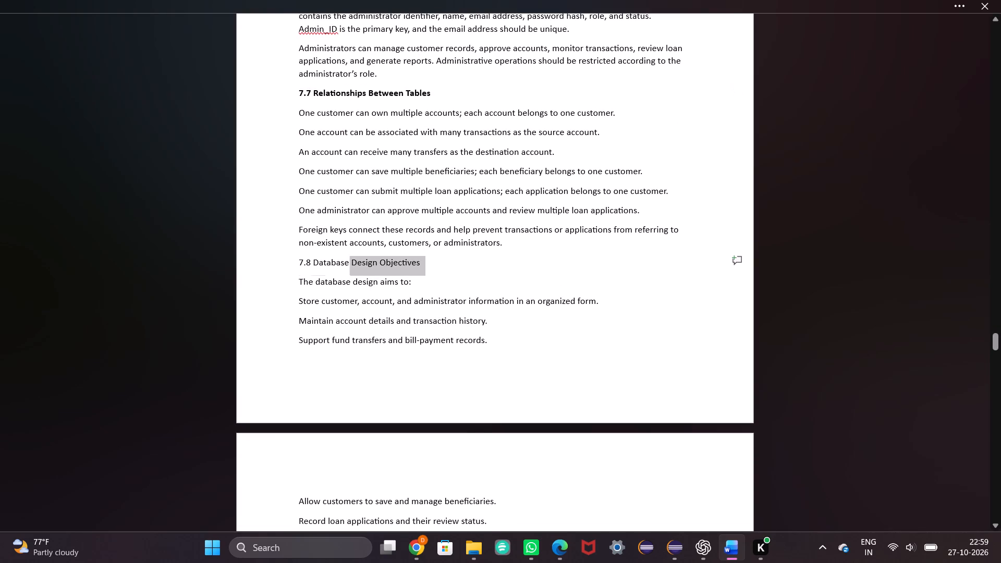
pyautogui.click(436, 248)
# Add six blank lines above the CHAPTER-8 IMPLEMENTATION heading to push it onto a new page.
pyautogui.scroll(-2, 409, 352)
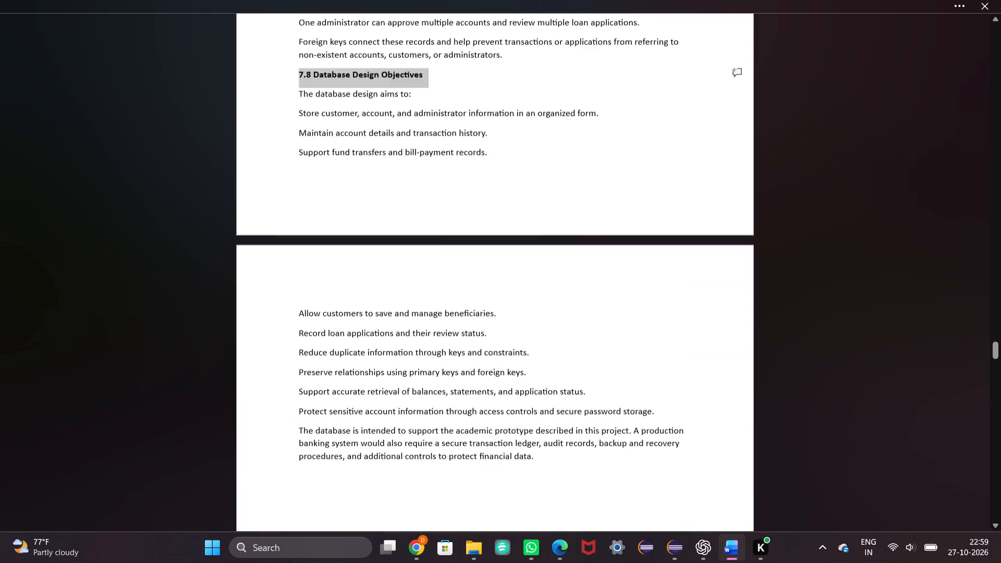
pyautogui.scroll(-3, 409, 352)
pyautogui.scroll(1, 409, 352)
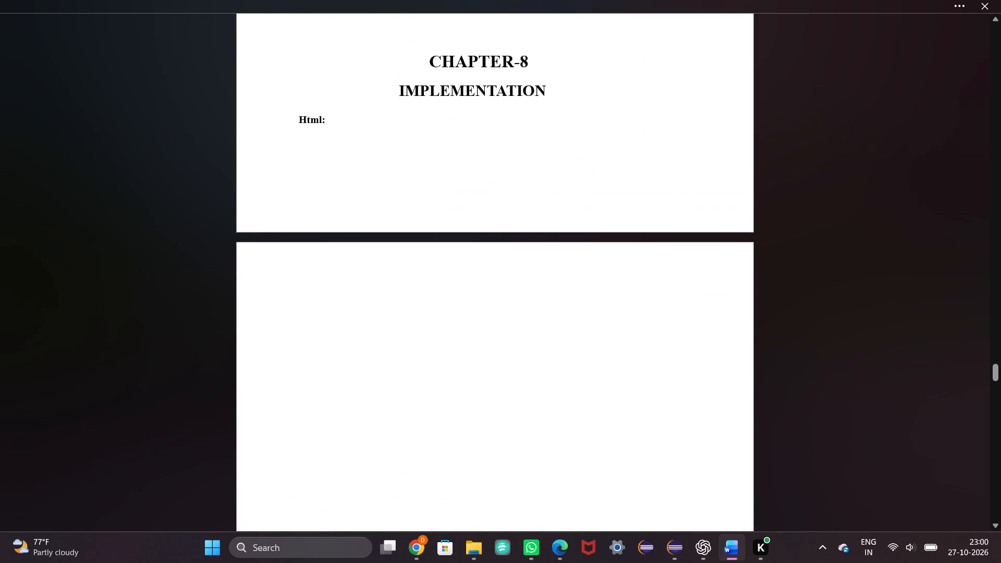
pyautogui.scroll(1, 393, 285)
pyautogui.click(386, 237)
pyautogui.click(398, 266)
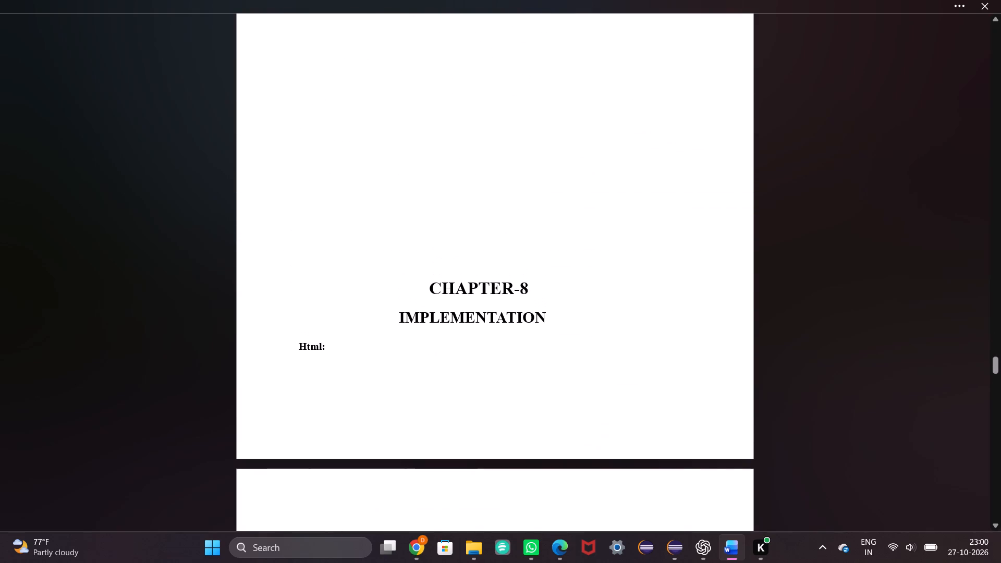
pyautogui.press('Return')
pyautogui.press('Return')
pyautogui.press('Return')
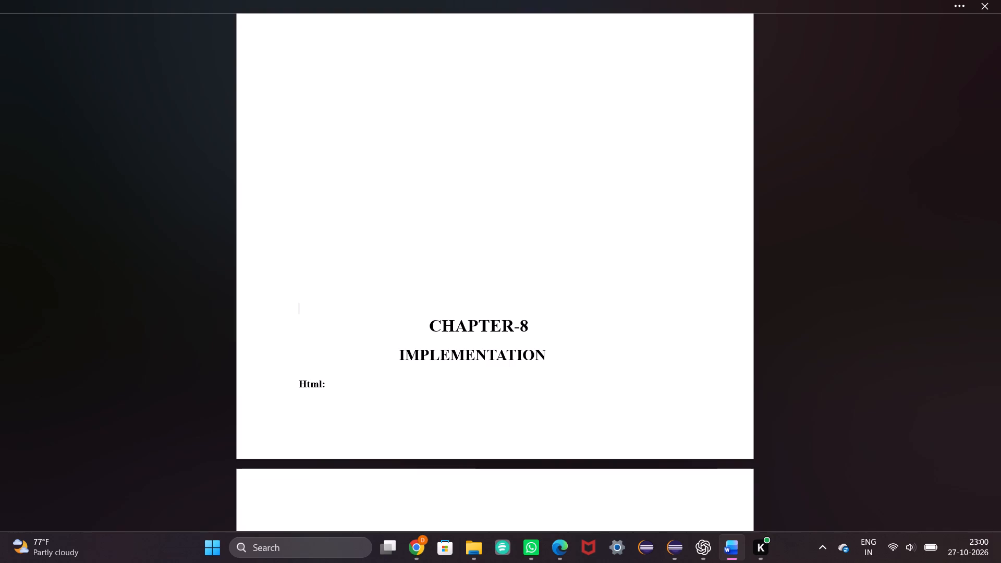
pyautogui.press('Return')
pyautogui.press('Return')
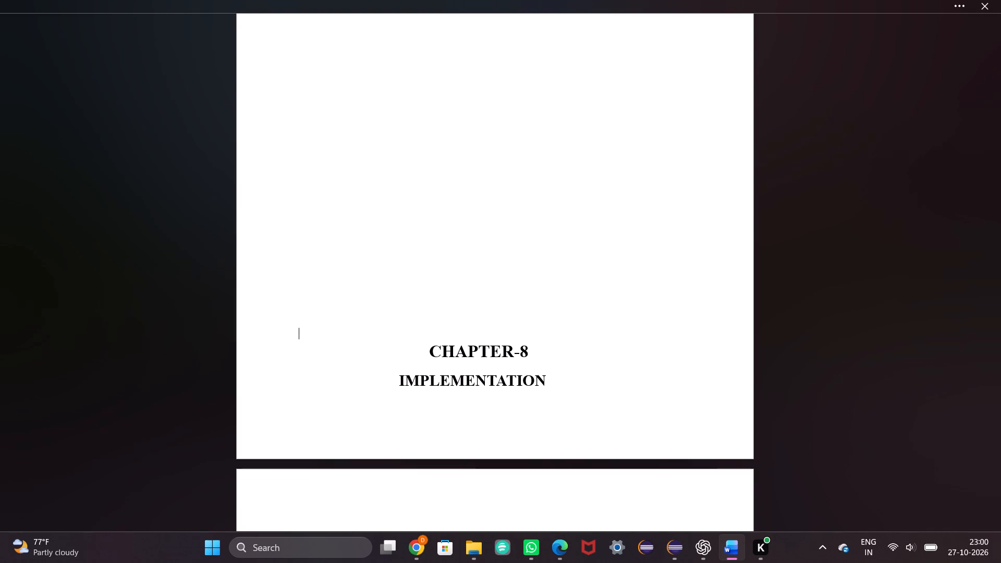
pyautogui.press('Return')
# Look over the Chapter 8 Html, Style.css and Script.js sections down to the CHAPTER-9 TEST CASES heading.
pyautogui.scroll(-5, 398, 266)
pyautogui.scroll(5, 398, 266)
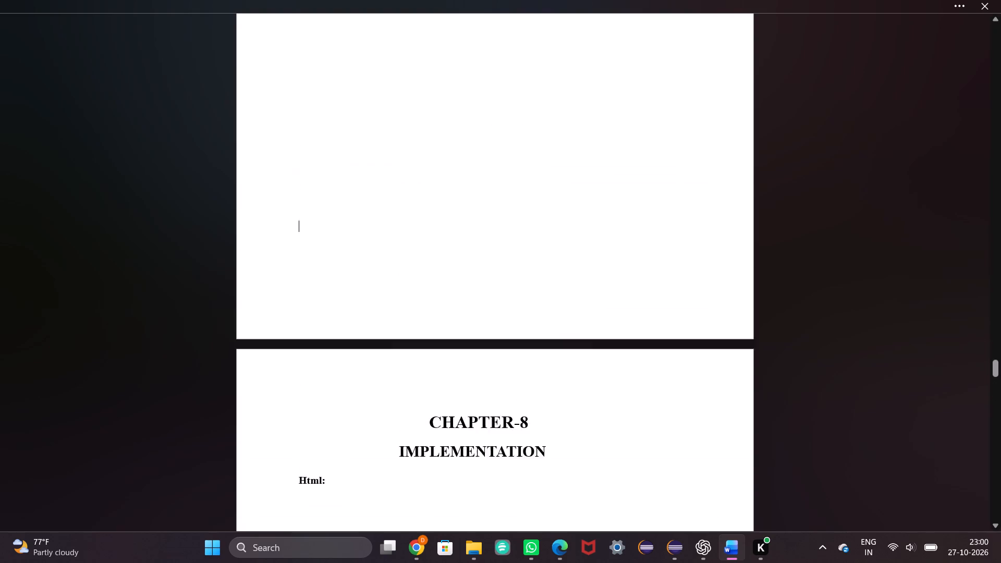
pyautogui.scroll(3, 398, 266)
pyautogui.scroll(-8, 398, 266)
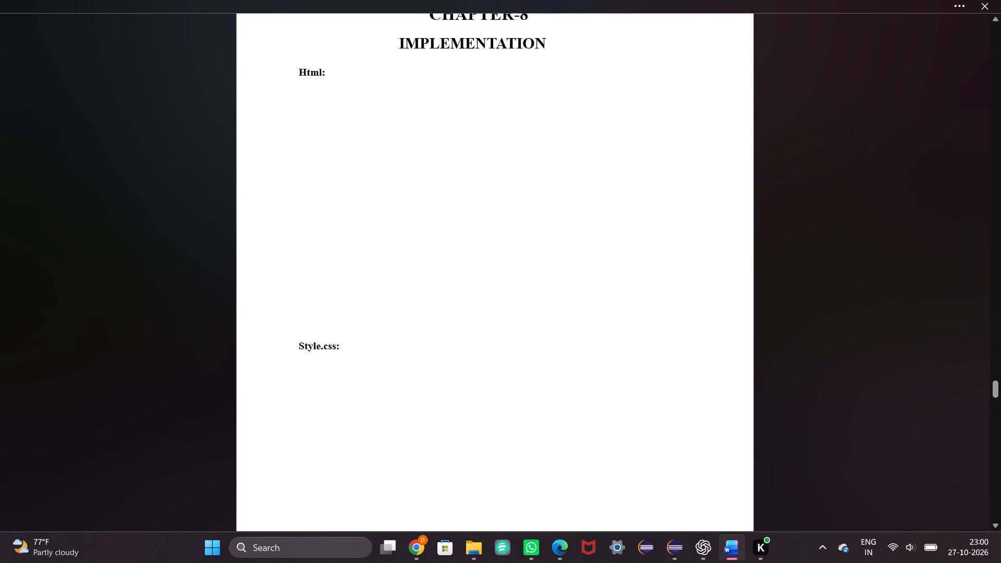
pyautogui.scroll(-3, 398, 266)
pyautogui.scroll(1, 398, 266)
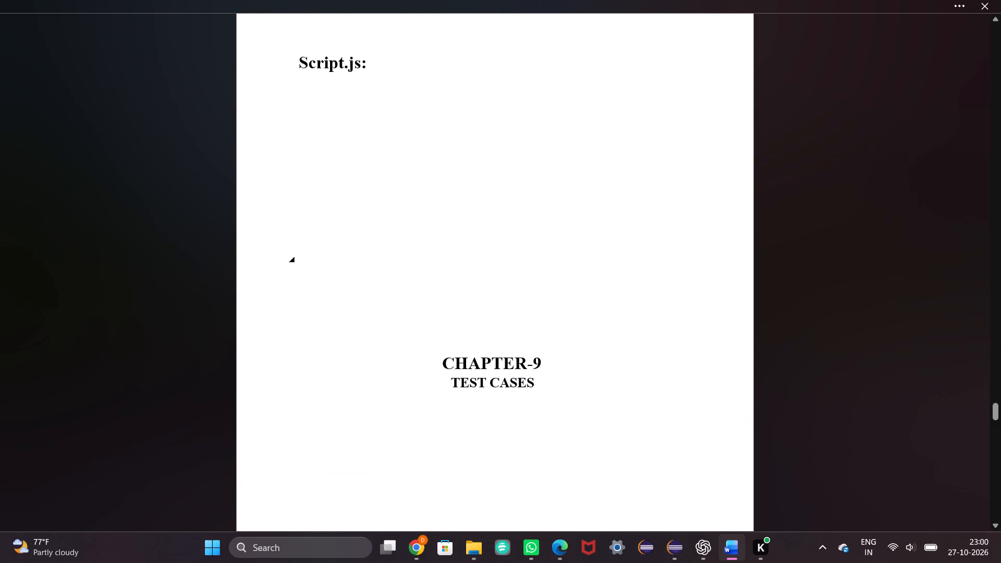
pyautogui.scroll(1, 546, 485)
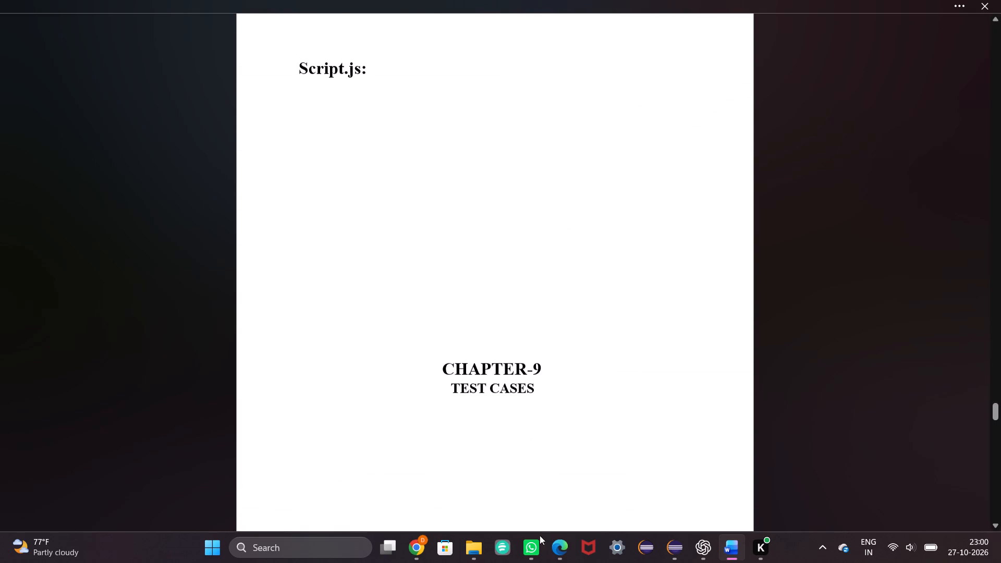
pyautogui.click(707, 549)
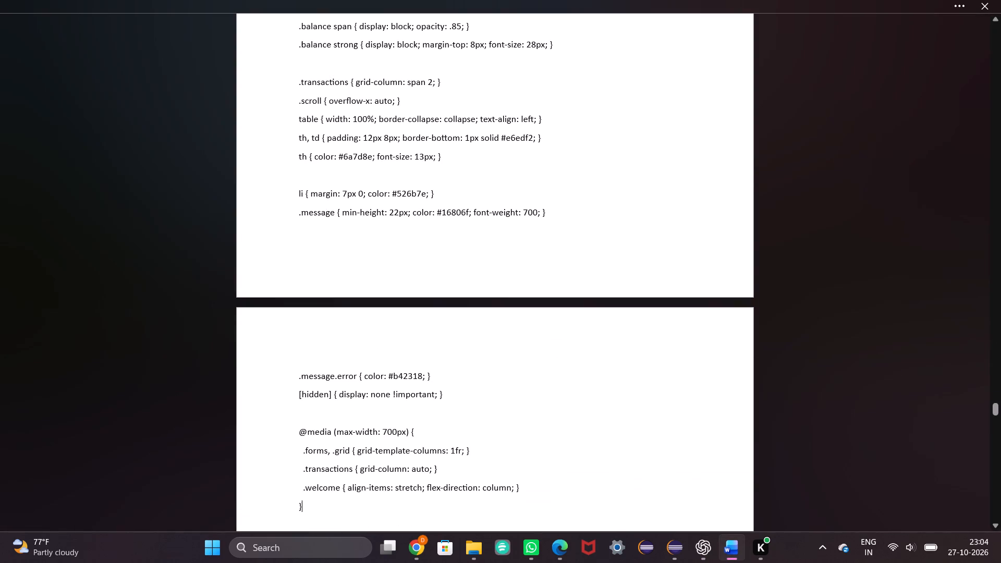
# Select all the pasted CSS code below the Style.css: heading and set its line spacing to 1.0.
pyautogui.scroll(-2, 608, 338)
pyautogui.scroll(1, 608, 338)
pyautogui.moveTo(380, 254); pyautogui.dragTo(338, 210)
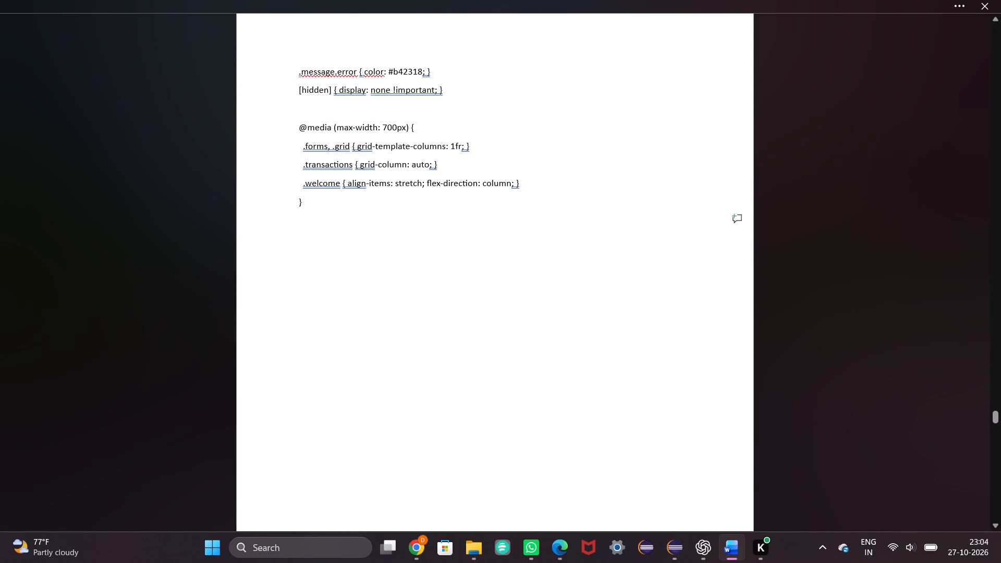
pyautogui.moveTo(338, 210); pyautogui.dragTo(285, 0)
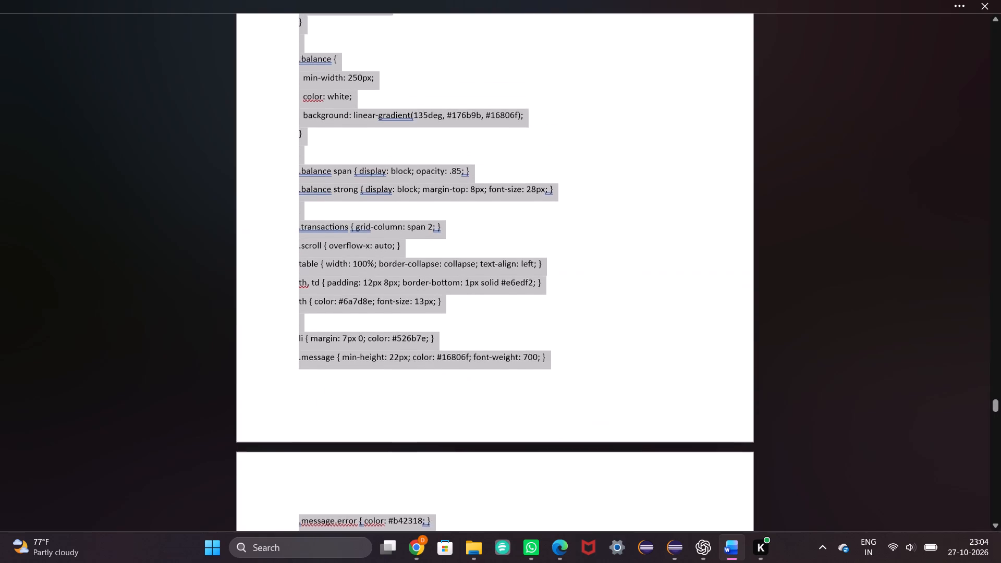
pyautogui.moveTo(285, 0); pyautogui.dragTo(295, 63)
pyautogui.scroll(1, 285, 1)
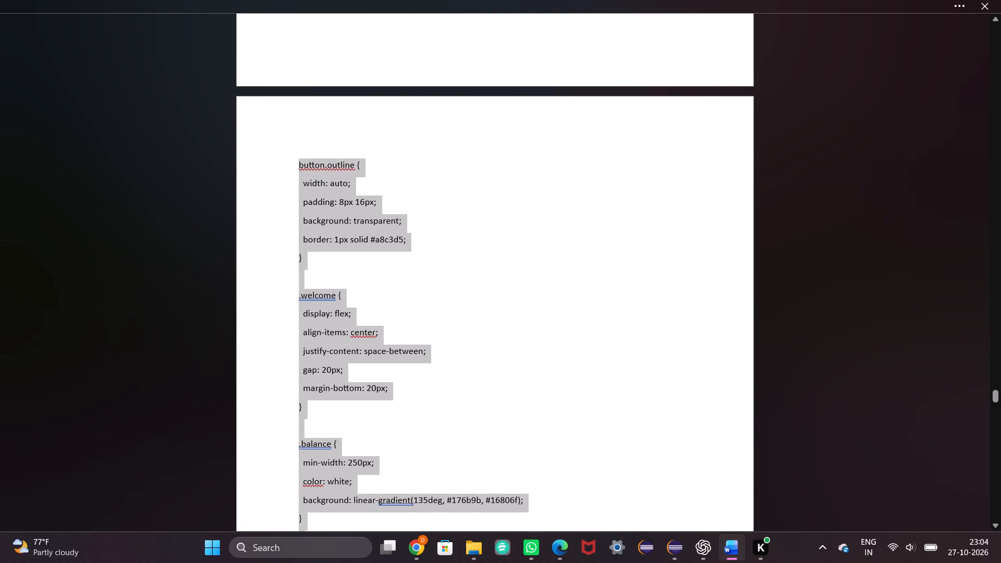
pyautogui.scroll(1, 295, 63)
pyautogui.moveTo(295, 63); pyautogui.dragTo(265, 0)
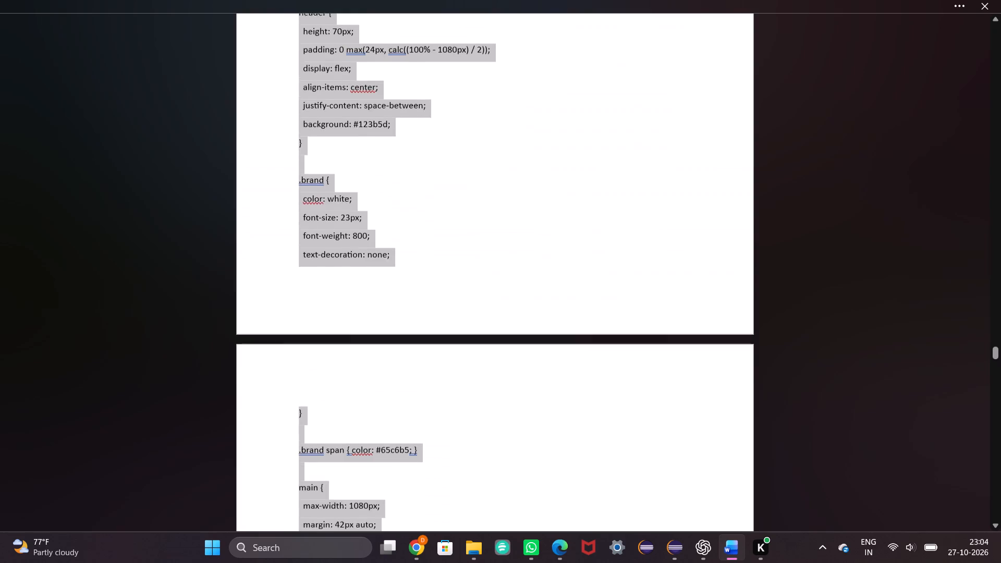
pyautogui.moveTo(265, 0); pyautogui.dragTo(328, 221)
pyautogui.scroll(1, 265, 0)
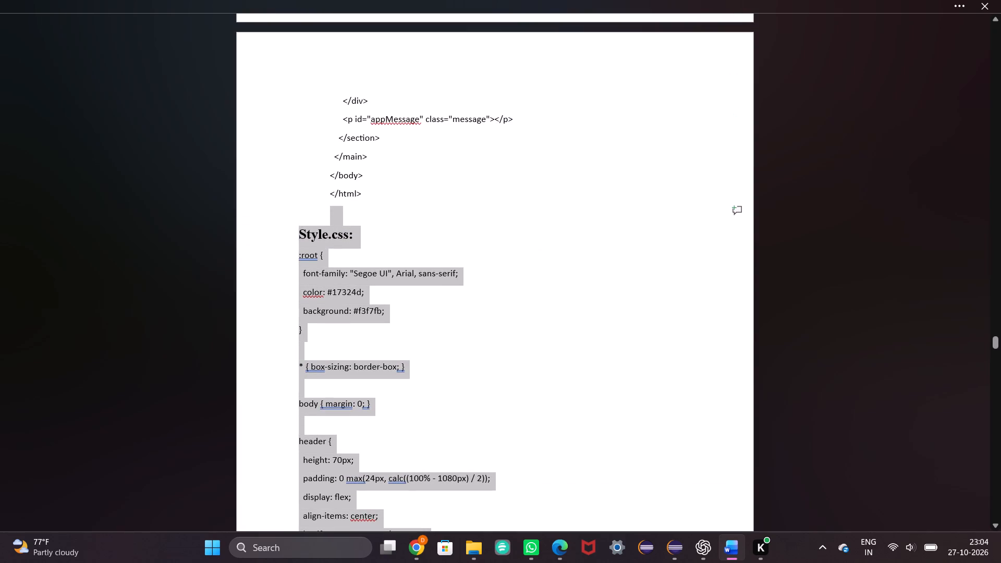
pyautogui.scroll(1, 328, 221)
pyautogui.moveTo(328, 221); pyautogui.dragTo(288, 262)
pyautogui.scroll(1, 309, 248)
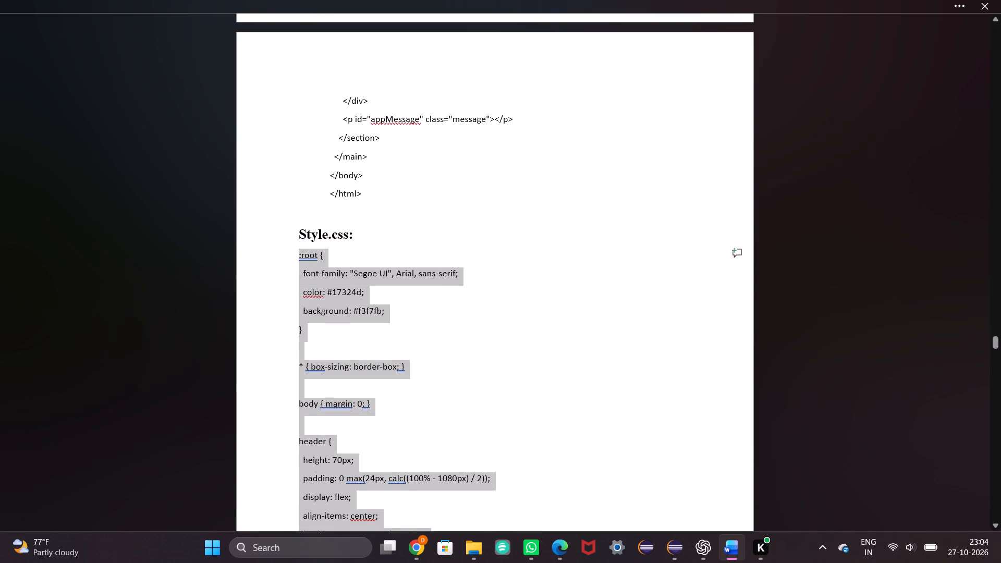
pyautogui.moveTo(288, 262); pyautogui.dragTo(288, 261)
pyautogui.scroll(1, 288, 261)
pyautogui.click(407, 0)
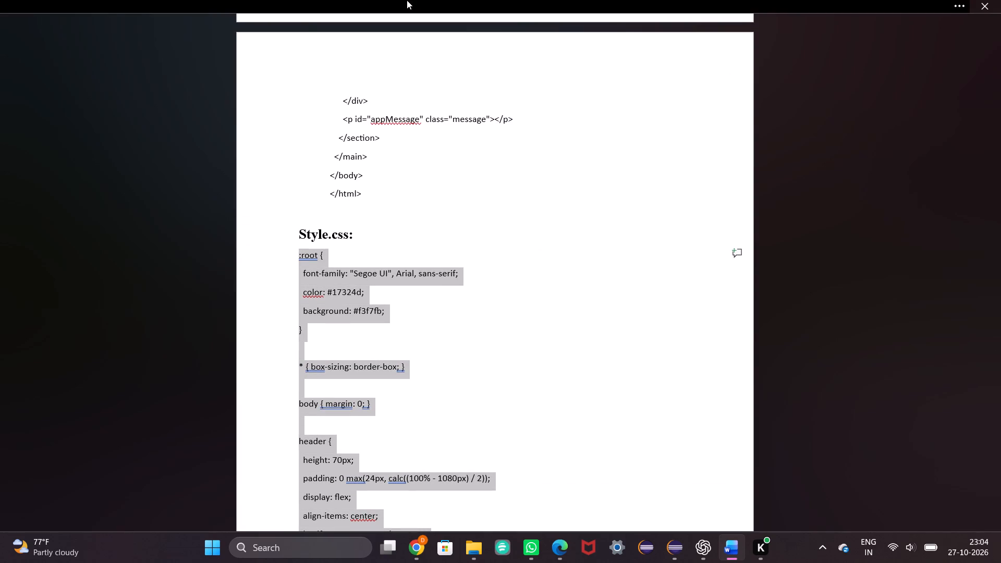
pyautogui.click(509, 62)
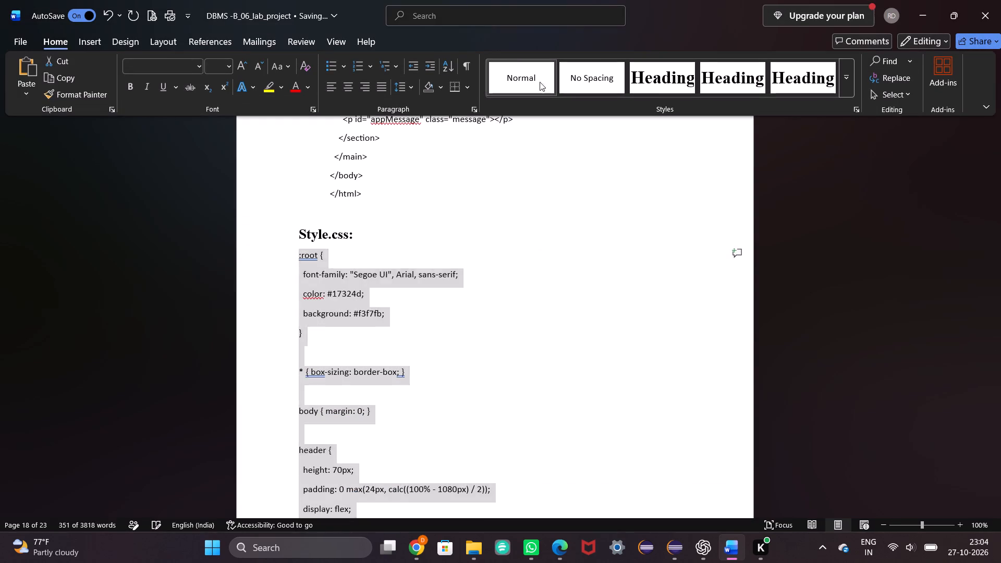
pyautogui.click(410, 89)
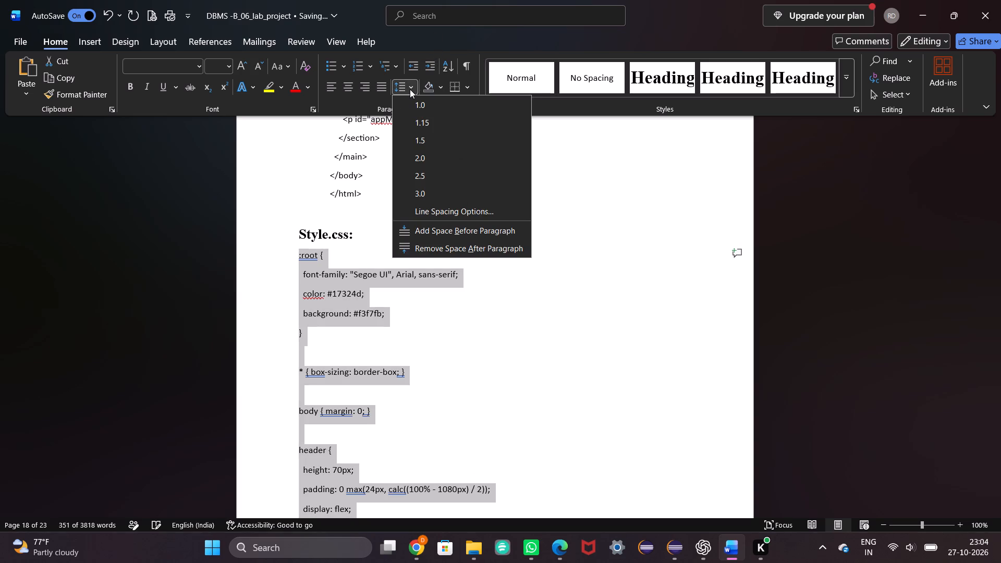
pyautogui.click(424, 103)
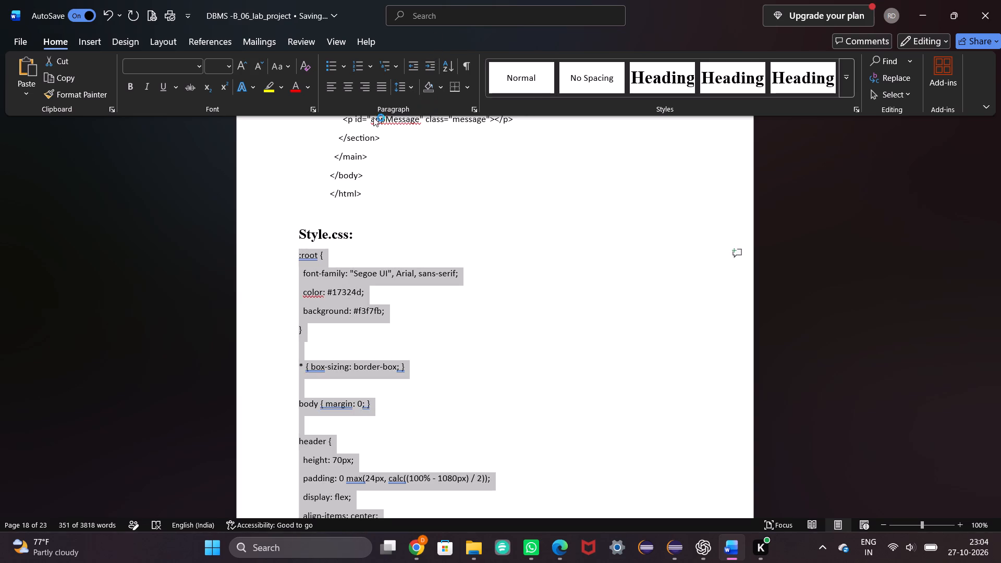
# Delete the blank lines separating the :root, universal selector (*), body and header rules in the CSS code.
pyautogui.moveTo(307, 329); pyautogui.dragTo(309, 338)
pyautogui.click(309, 338)
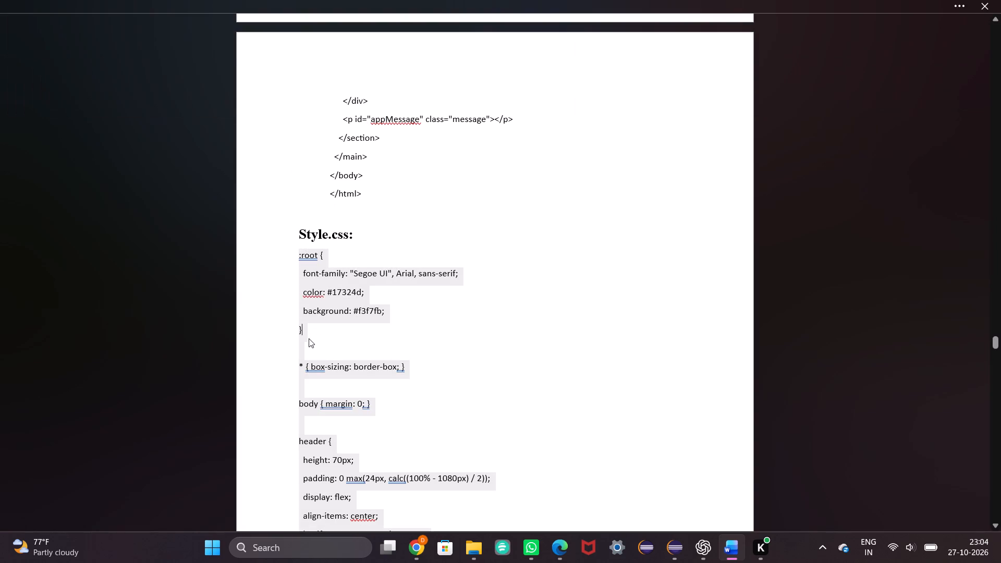
pyautogui.click(306, 342)
pyautogui.press('BackSpace')
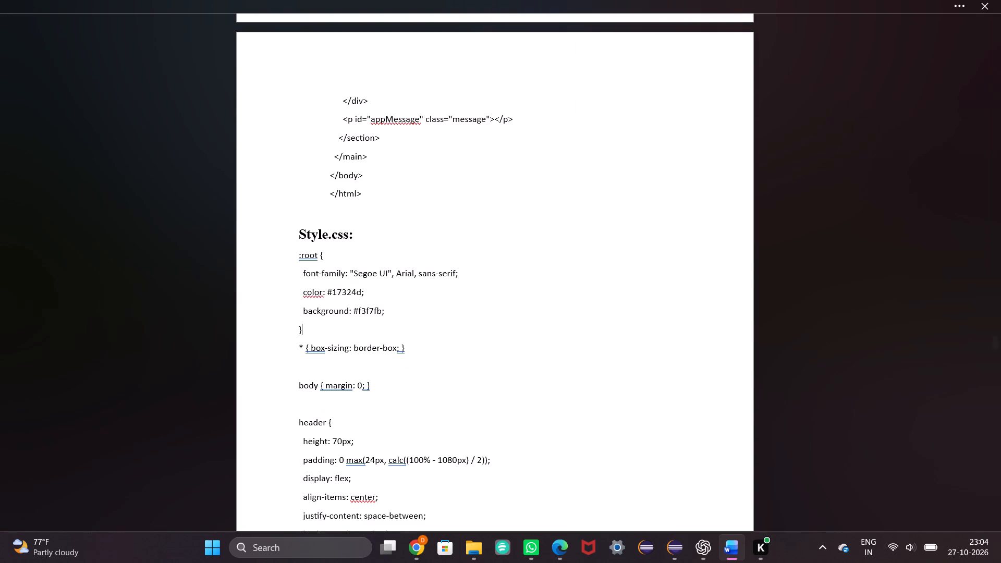
pyautogui.press('Down')
pyautogui.press('Down')
pyautogui.press('BackSpace')
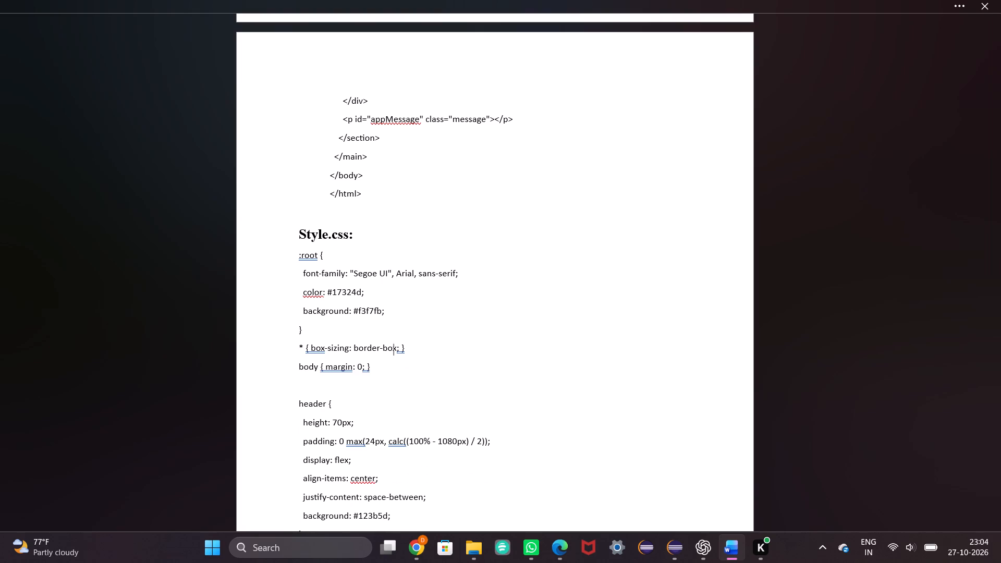
pyautogui.press('Down')
pyautogui.press('Down')
pyautogui.press('BackSpace')
# Delete the blank line between the header rule and the .brand rule.
pyautogui.press('Down')
pyautogui.press('Down')
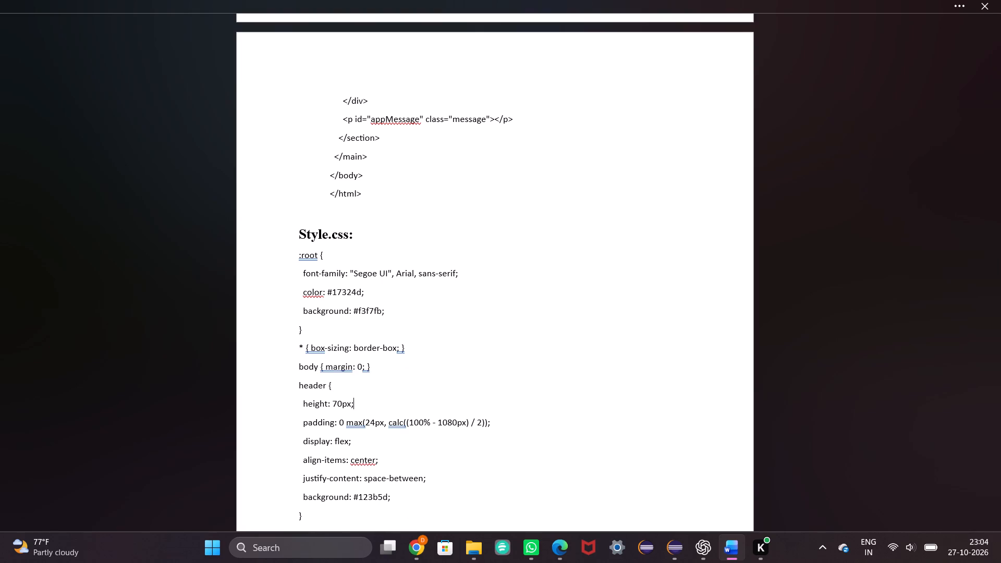
pyautogui.press('Down')
pyautogui.press('Down')
pyautogui.press('Down')
pyautogui.press('Down')
pyautogui.press('Down')
pyautogui.press('Down')
pyautogui.press('Down')
pyautogui.press('BackSpace')
# Delete the blank lines before and after the brand span rule.
pyautogui.press('Down')
pyautogui.press('Down')
pyautogui.press('Down')
pyautogui.press('Down')
pyautogui.press('Down')
pyautogui.press('Down')
pyautogui.press('Down')
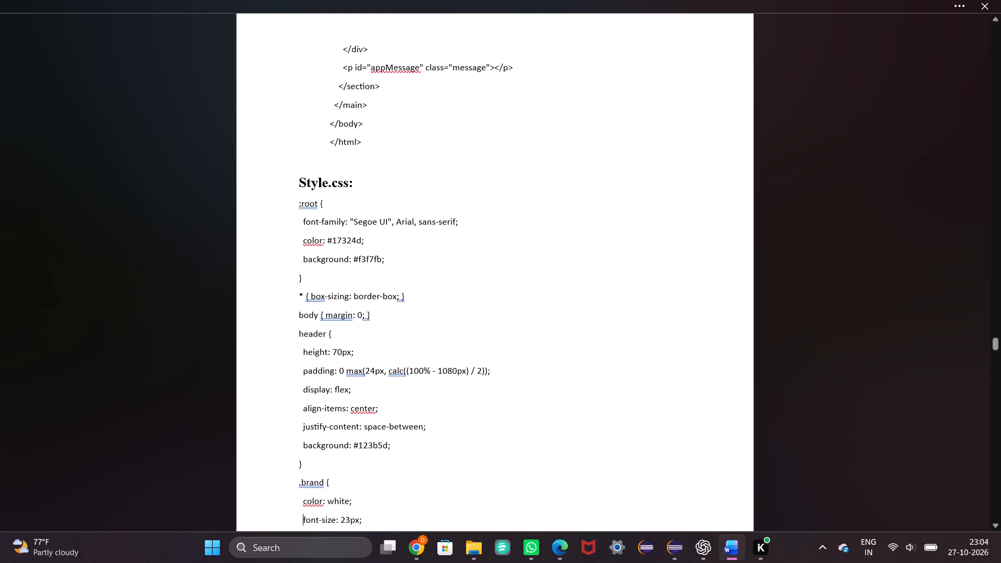
pyautogui.press('Down')
pyautogui.press('BackSpace')
pyautogui.press('Up')
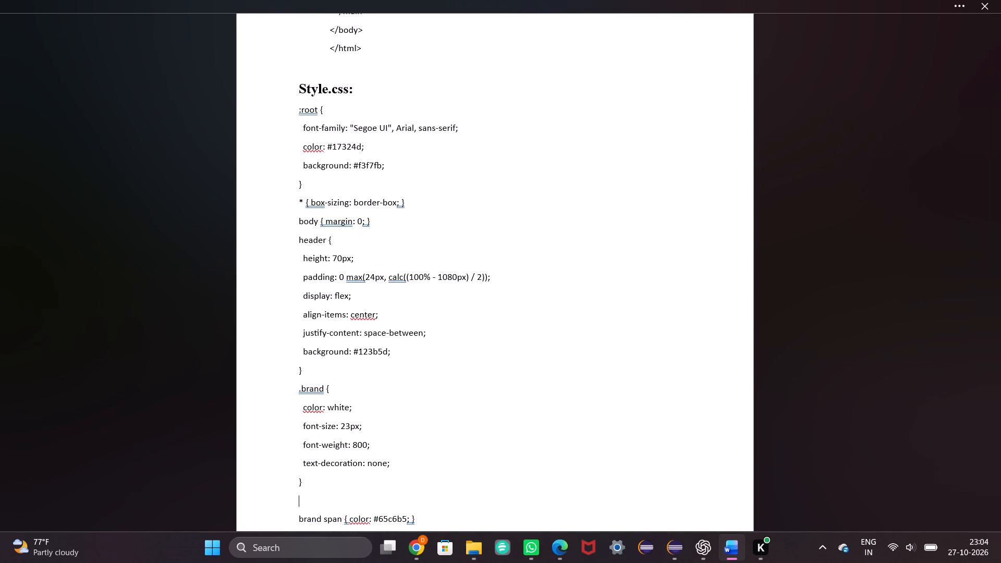
pyautogui.press('BackSpace')
pyautogui.press('Down')
pyautogui.press('Down')
pyautogui.press('BackSpace')
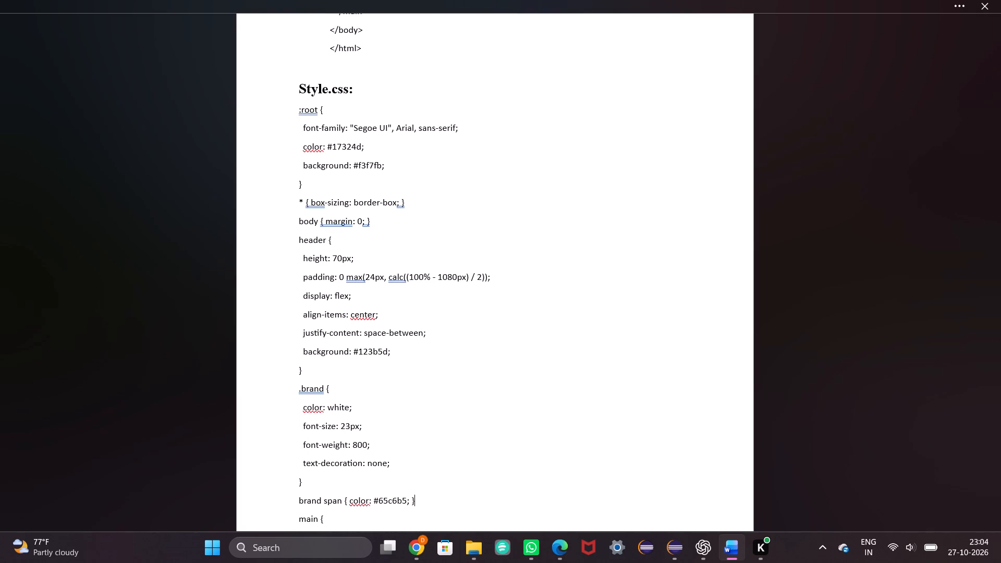
# Delete the blank line between the main rule and the .card rule.
pyautogui.press('Down')
pyautogui.press('Down')
pyautogui.press('Down')
pyautogui.press('Down')
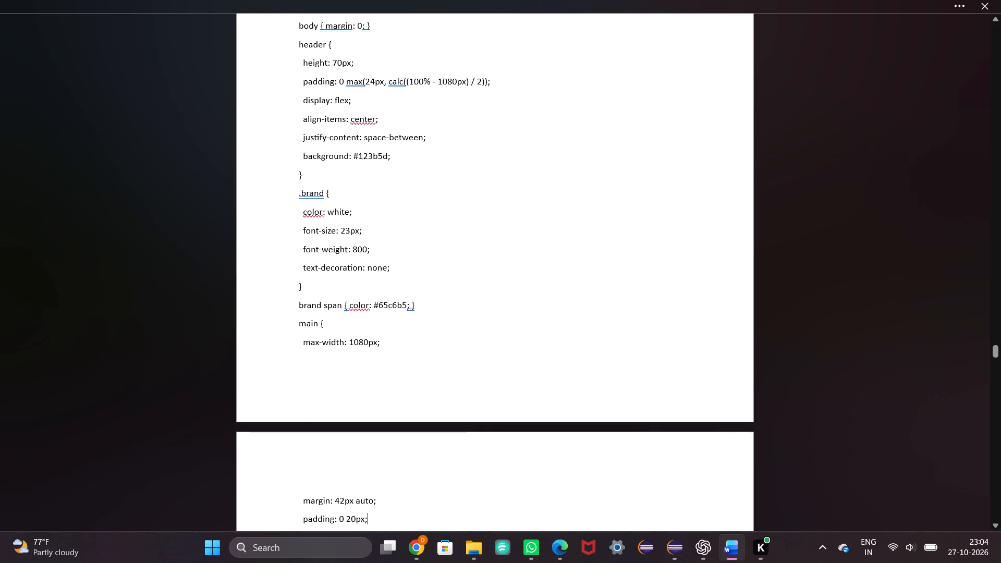
pyautogui.press('Up')
pyautogui.press('Up')
pyautogui.press('Down')
pyautogui.press('Down')
pyautogui.press('Down')
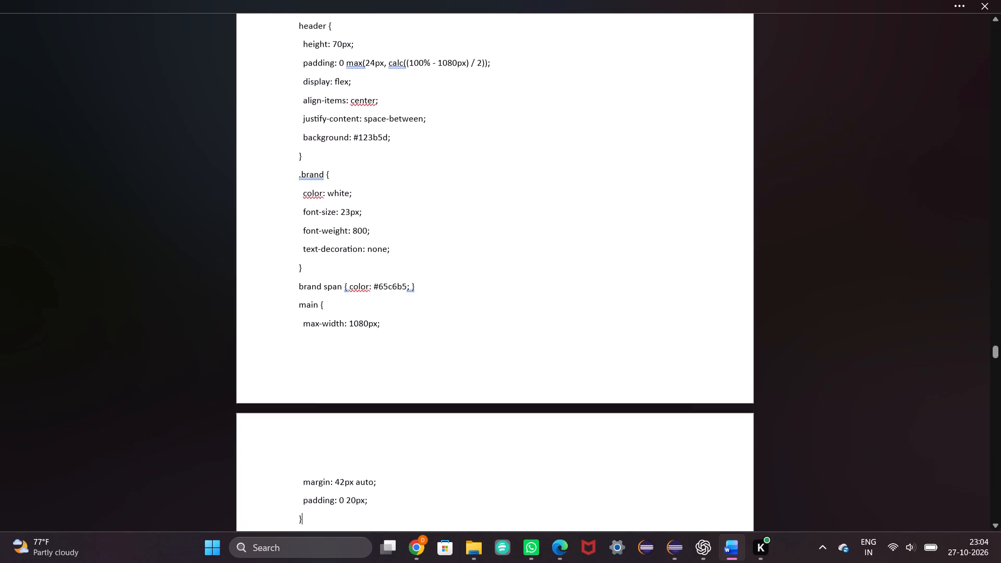
pyautogui.press('Down')
pyautogui.press('BackSpace')
# Delete the blank lines before and after the .auth rule.
pyautogui.press('Down')
pyautogui.press('Down')
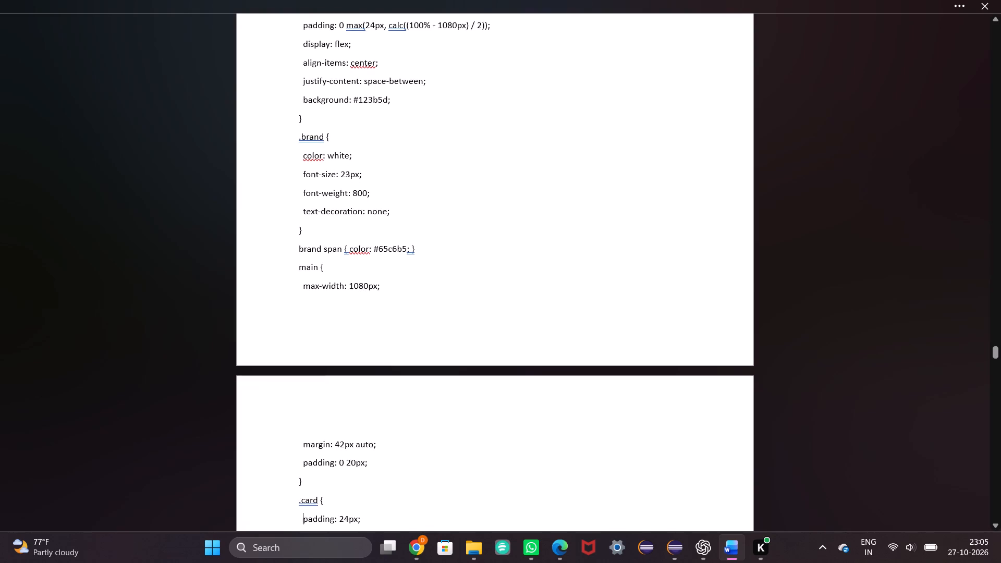
pyautogui.press('Down')
pyautogui.press('Down')
pyautogui.press('Down')
pyautogui.press('Down')
pyautogui.press('Down')
pyautogui.press('Down')
pyautogui.press('Down')
pyautogui.press('Down')
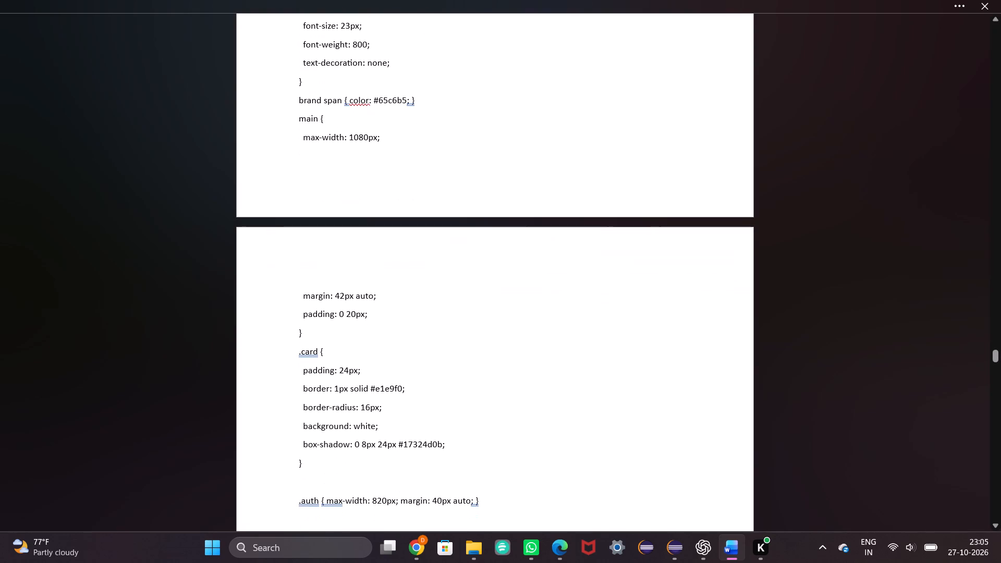
pyautogui.press('Up')
pyautogui.press('Up')
pyautogui.press('BackSpace')
pyautogui.press('Down')
pyautogui.press('Down')
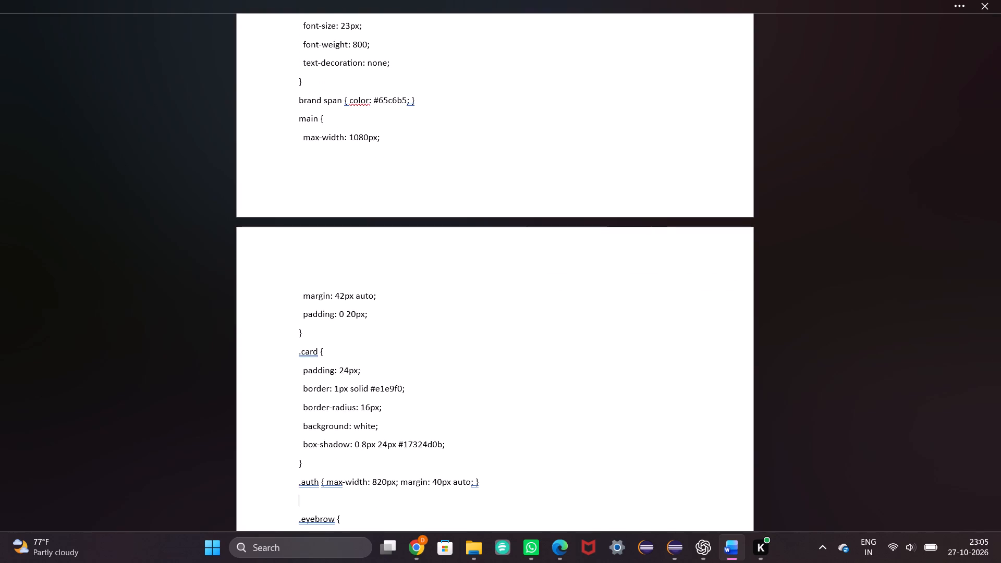
pyautogui.press('BackSpace')
# Delete the blank line between the .eyebrow rule and the h1 rule.
pyautogui.press('Down')
pyautogui.press('Down')
pyautogui.press('Down')
pyautogui.press('Down')
pyautogui.press('Down')
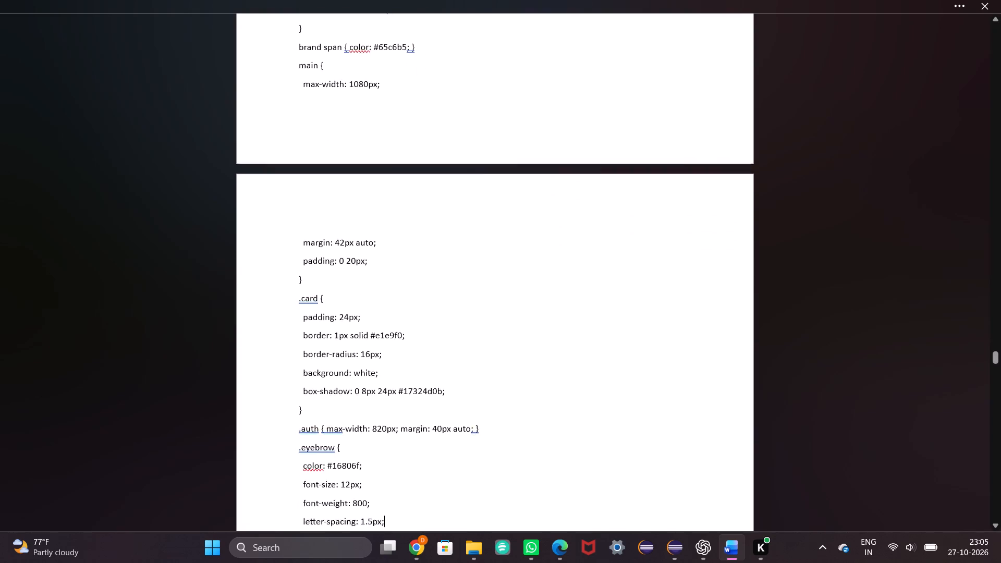
pyautogui.press('Down')
pyautogui.press('Down')
pyautogui.press('BackSpace')
# Delete the blank line between the .muted, .hint rule and the .forms, .grid rule.
pyautogui.press('Down')
pyautogui.press('Down')
pyautogui.press('Down')
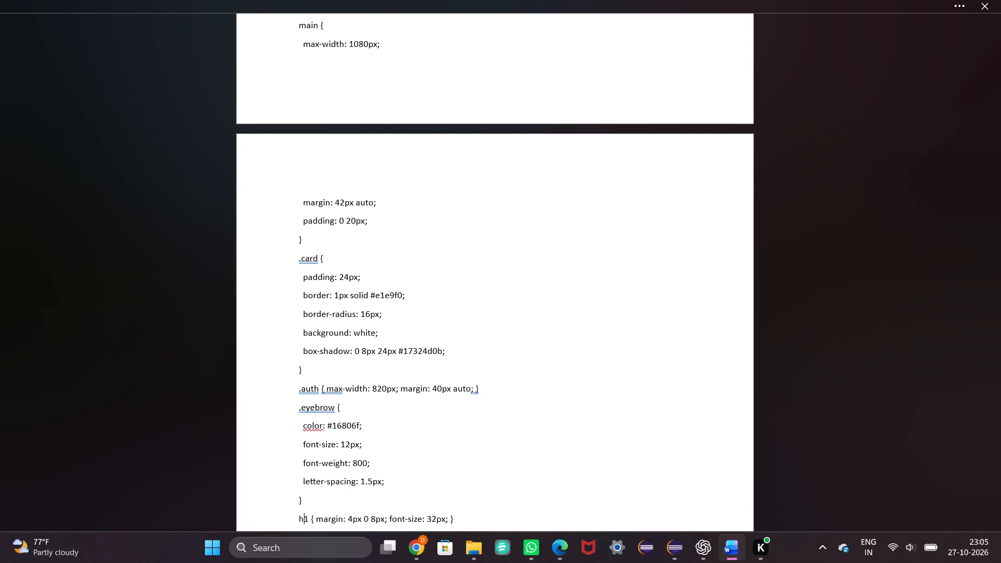
pyautogui.press('Down')
pyautogui.press('Down')
pyautogui.press('Up')
pyautogui.press('BackSpace')
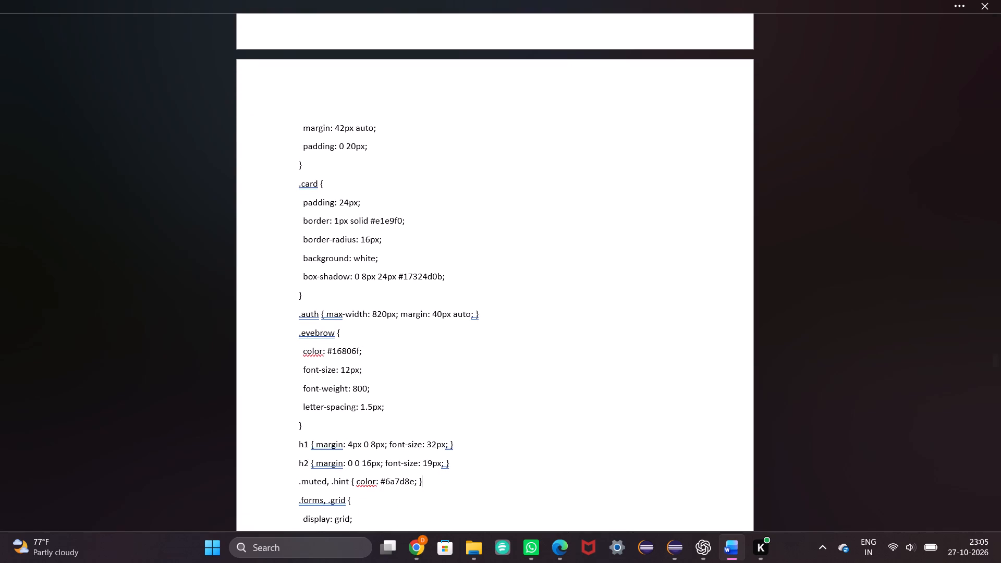
# Delete the blank lines before and after the form rule.
pyautogui.press('Down')
pyautogui.press('Down')
pyautogui.press('Down')
pyautogui.press('Down')
pyautogui.press('Down')
pyautogui.press('Down')
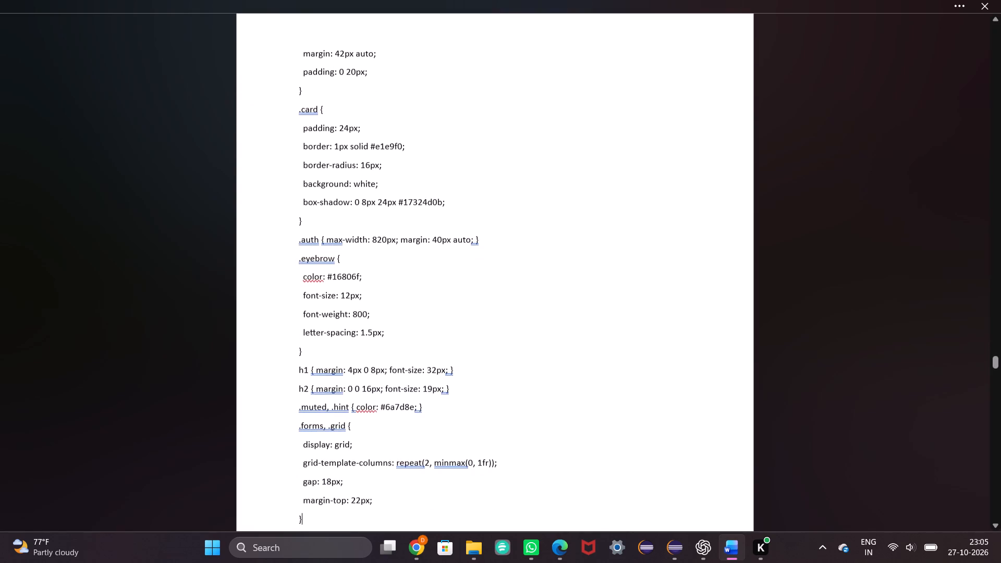
pyautogui.press('Down')
pyautogui.press('Down')
pyautogui.press('Up')
pyautogui.press('BackSpace')
pyautogui.press('Down')
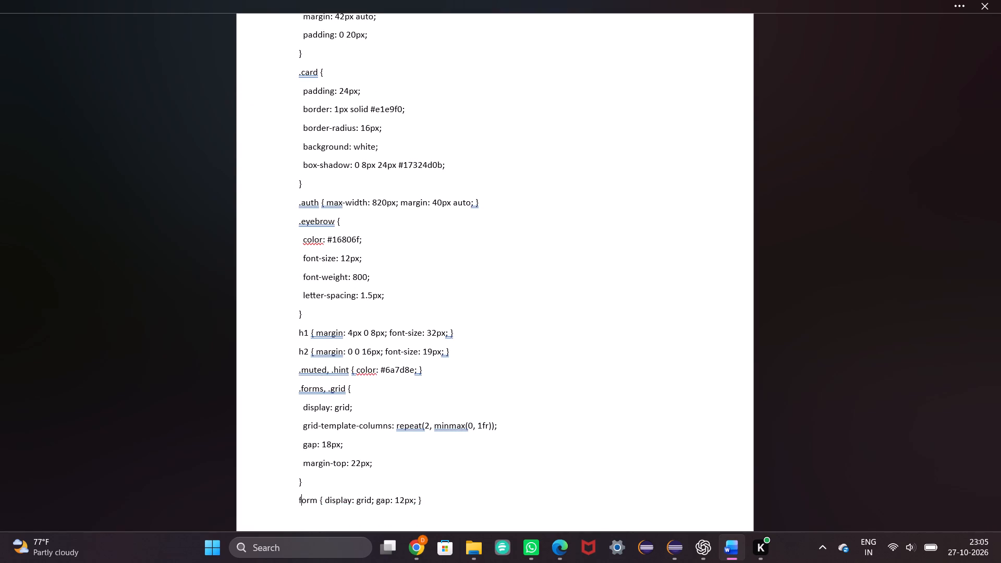
pyautogui.press('Down')
pyautogui.press('BackSpace')
# Delete the blank line between the input, select, button rule and the input:focus, select:focus rule.
pyautogui.press('Down')
pyautogui.press('Down')
pyautogui.press('Down')
pyautogui.press('Down')
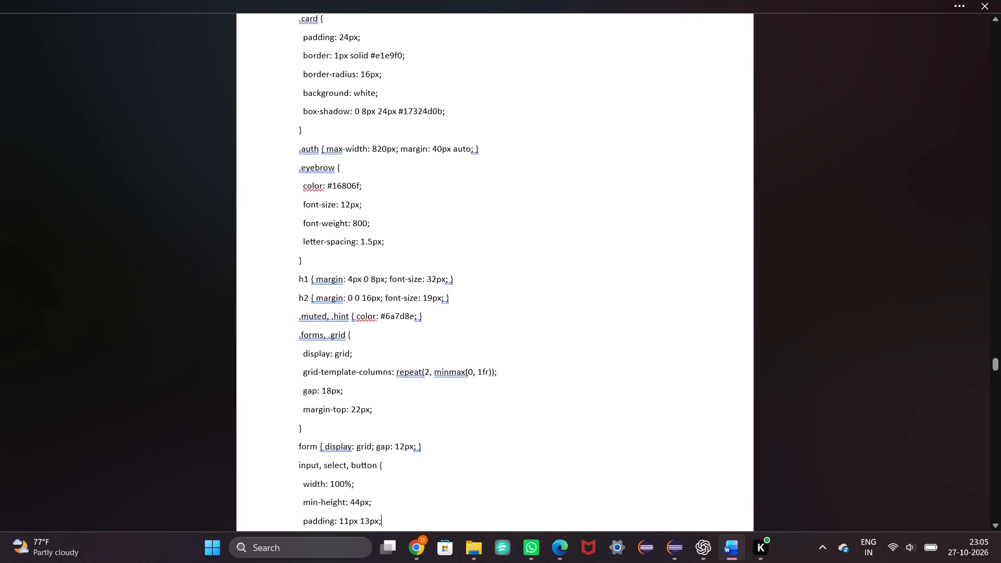
pyautogui.press('Down')
pyautogui.press('Down')
pyautogui.press('Down')
pyautogui.press('Down')
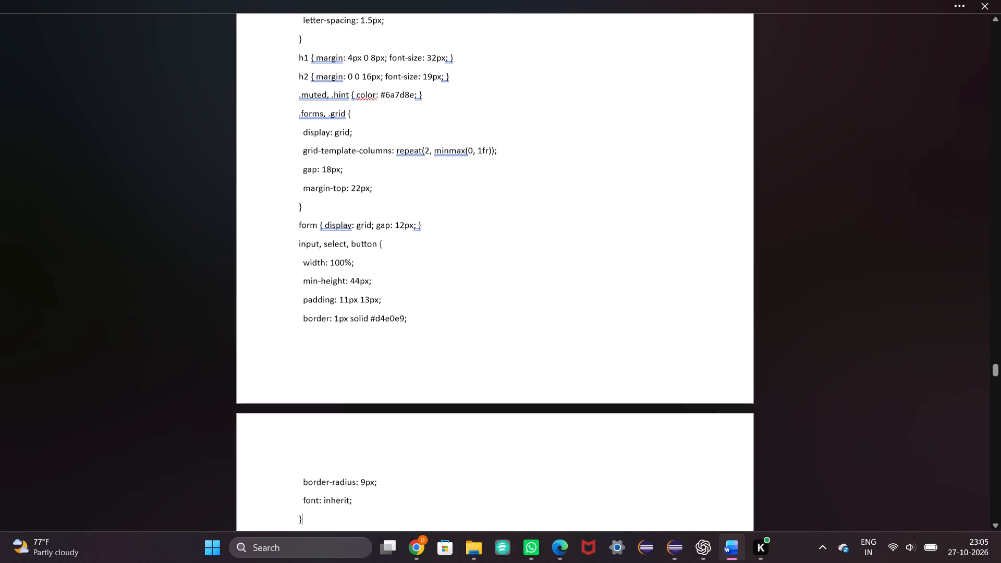
pyautogui.press('Down')
pyautogui.press('Down')
pyautogui.press('Up')
pyautogui.press('BackSpace')
# Delete the blank line between the input:focus, select:focus rule and the button rule.
pyautogui.press('Down')
pyautogui.press('Down')
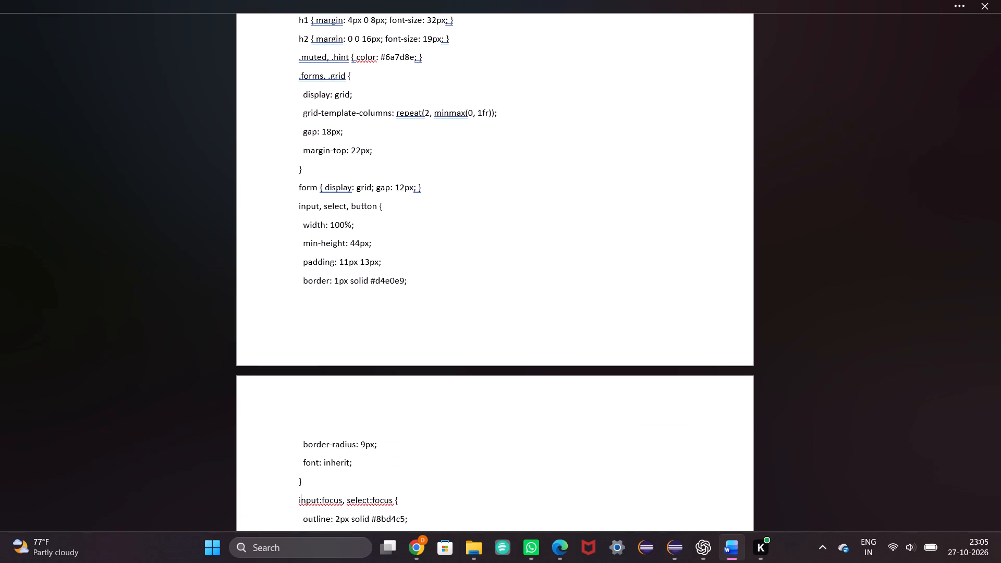
pyautogui.press('Down')
pyautogui.press('Down')
pyautogui.press('Down')
pyautogui.press('Down')
pyautogui.press('Up')
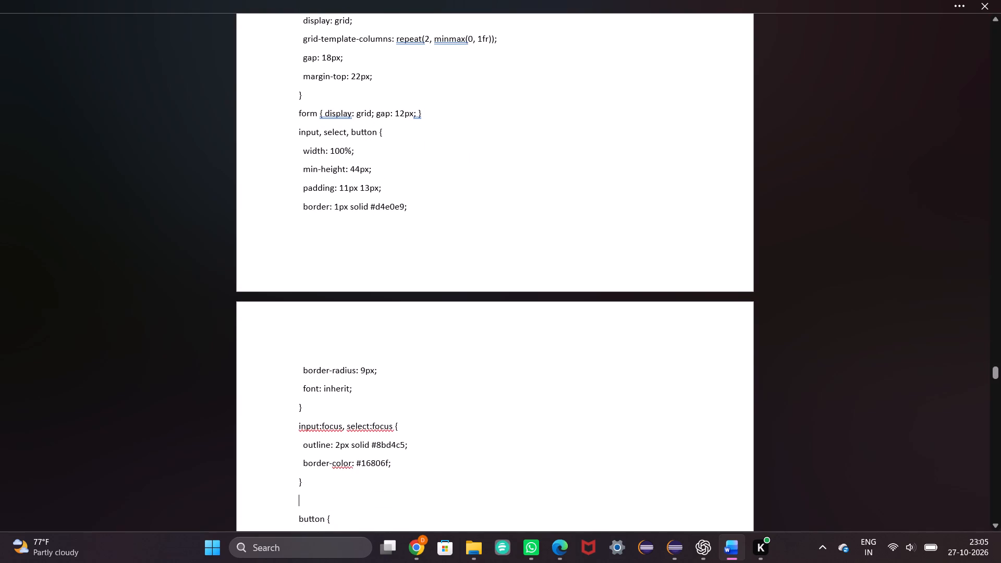
pyautogui.press('BackSpace')
# Delete the blank line between the button rule and the button:hover rule.
pyautogui.press('Down')
pyautogui.press('Down')
pyautogui.press('Down')
pyautogui.press('Down')
pyautogui.press('Down')
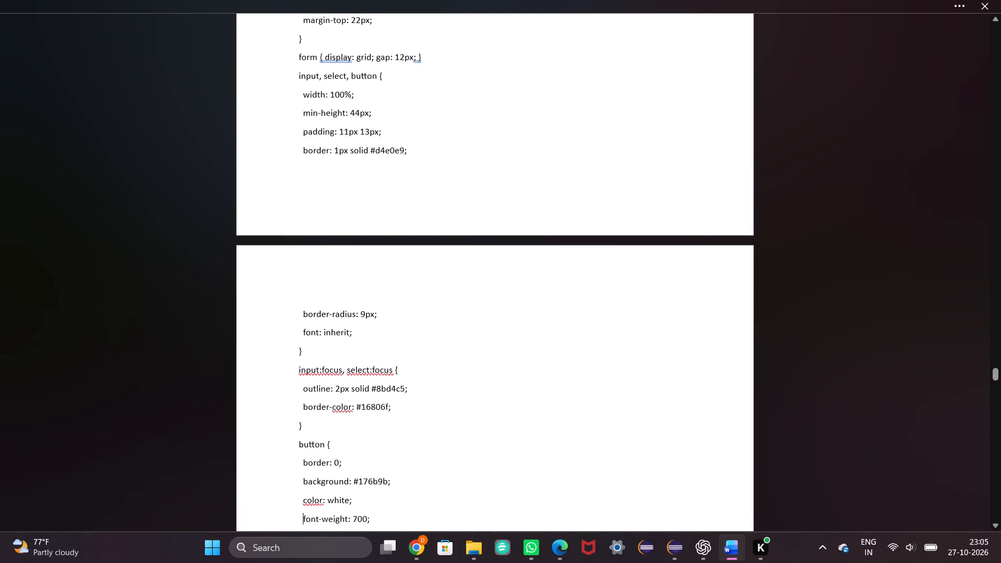
pyautogui.press('Down')
pyautogui.press('Down')
pyautogui.press('Down')
pyautogui.press('BackSpace')
# Delete the blank line between the button.outline rule and the .welcome rule.
pyautogui.press('Down')
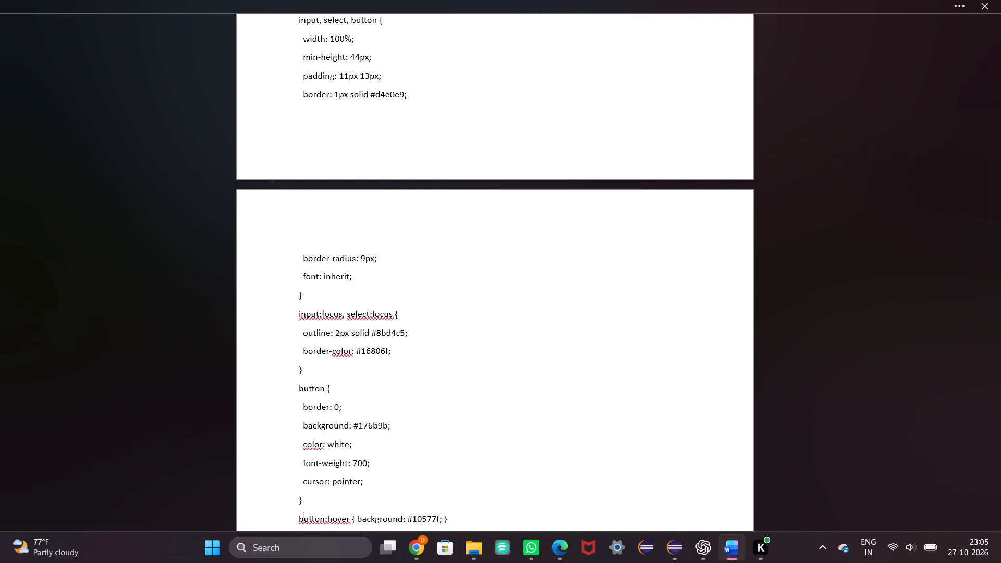
pyautogui.press('Down')
pyautogui.press('Down')
pyautogui.press('Down')
pyautogui.press('Down')
pyautogui.press('Down')
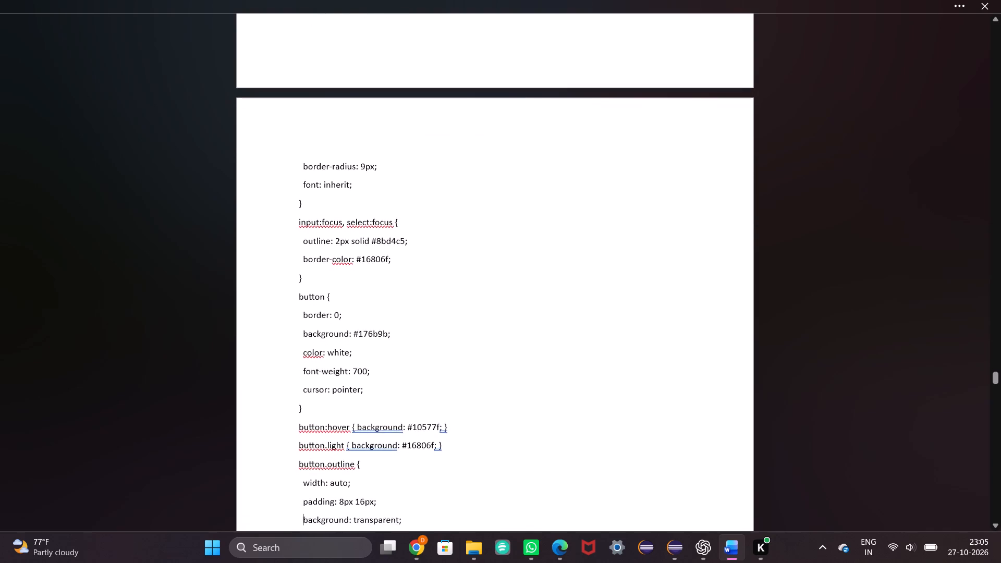
pyautogui.press('Down')
pyautogui.press('Down')
pyautogui.press('Down')
pyautogui.press('BackSpace')
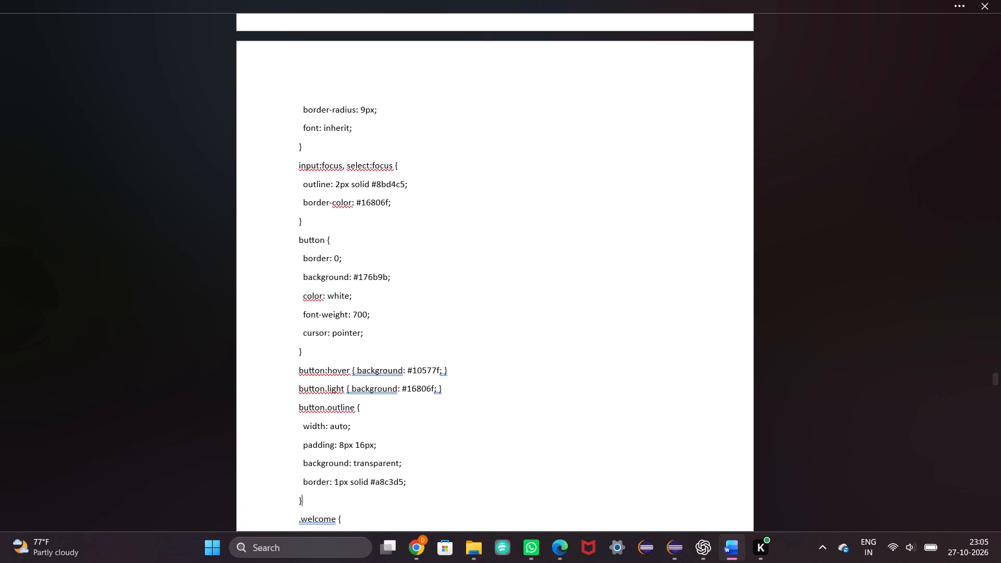
# Delete the blank line between the .welcome rule and the .balance rule.
pyautogui.press('Down')
pyautogui.press('Down')
pyautogui.press('Down')
pyautogui.press('Down')
pyautogui.press('Down')
pyautogui.press('Down')
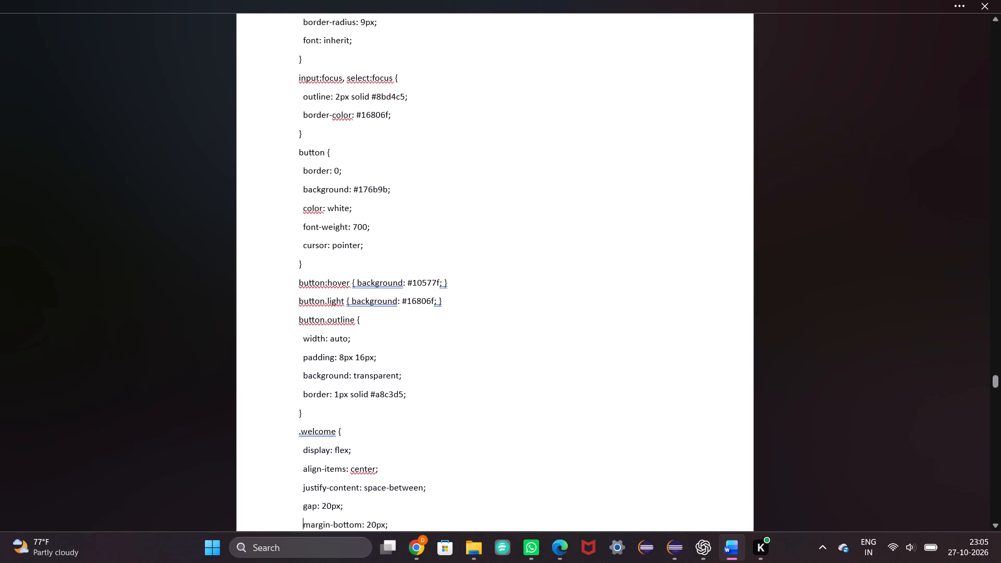
pyautogui.press('Down')
pyautogui.press('Down')
pyautogui.press('BackSpace')
# Delete the blank line between the .balance rule and the .balance span rule.
pyautogui.press('Down')
pyautogui.press('Down')
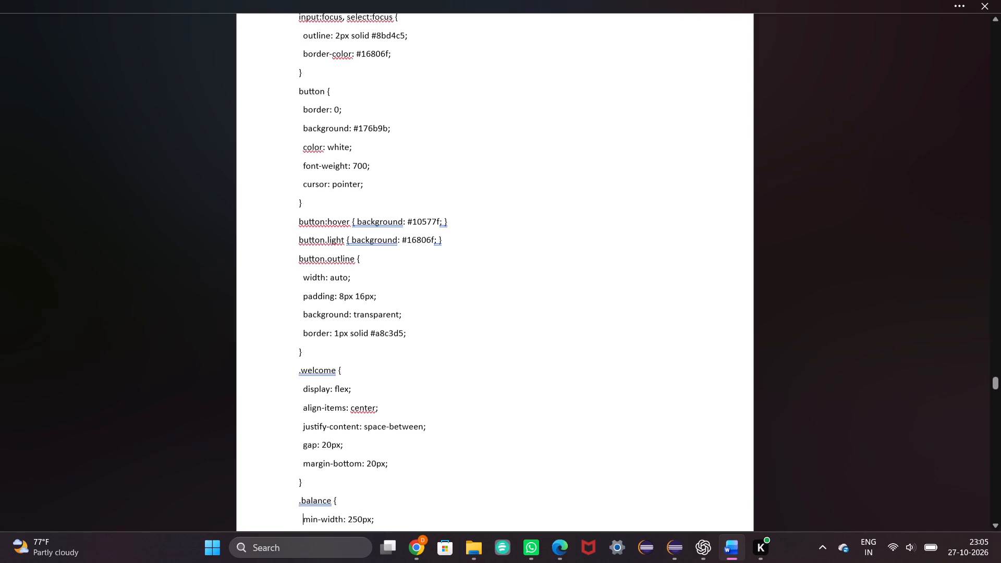
pyautogui.press('Down')
pyautogui.press('Down')
pyautogui.press('Down')
pyautogui.press('Down')
pyautogui.press('BackSpace')
# Delete the blank line between the .balance strong rule and the .transactions rule.
pyautogui.press('Down')
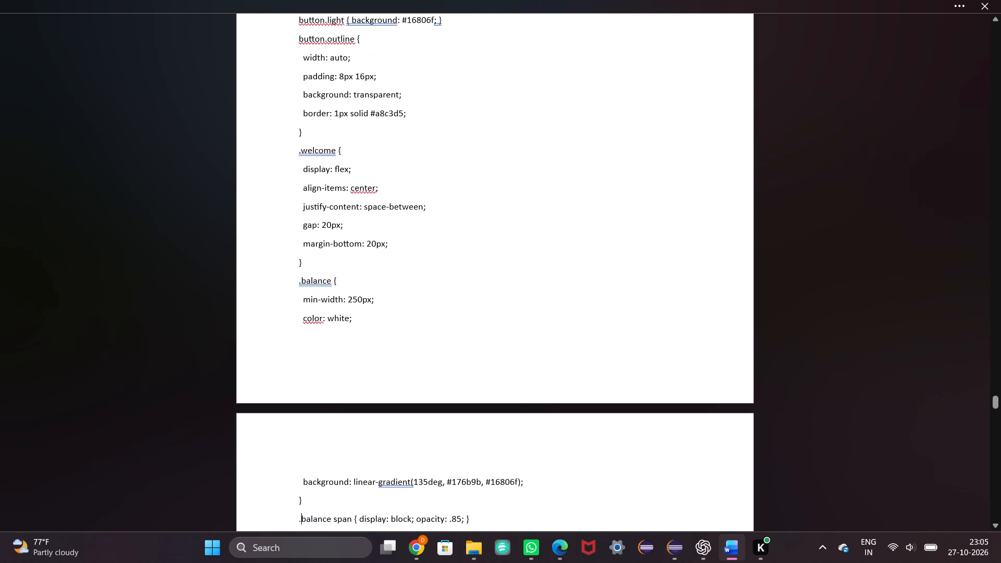
pyautogui.press('Down')
pyautogui.press('Down')
pyautogui.press('Down')
pyautogui.press('Up')
pyautogui.press('Down')
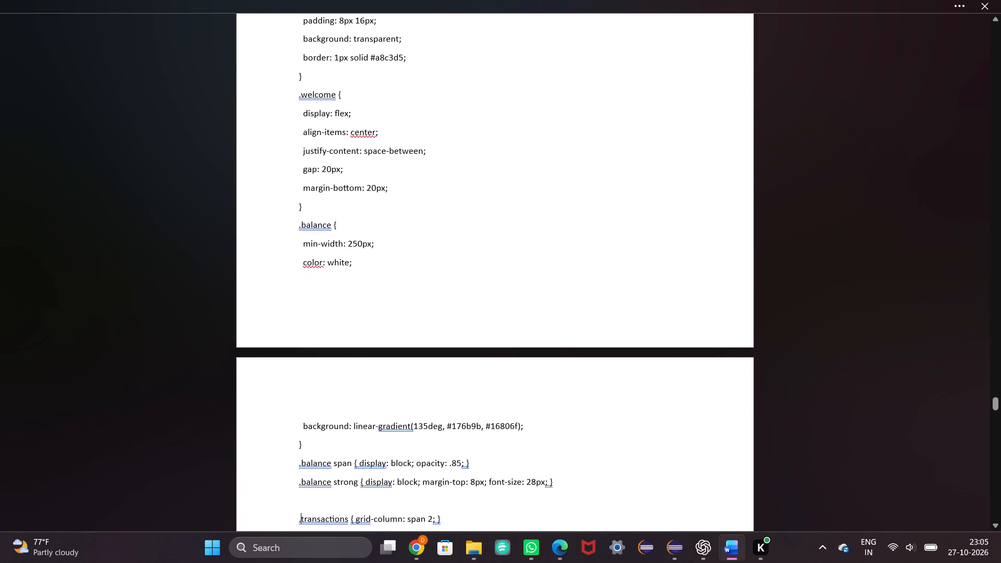
pyautogui.press('Up')
pyautogui.press('BackSpace')
# Delete the blank line between the th rule and the li rule.
pyautogui.press('Down')
pyautogui.press('Down')
pyautogui.press('Down')
pyautogui.press('Down')
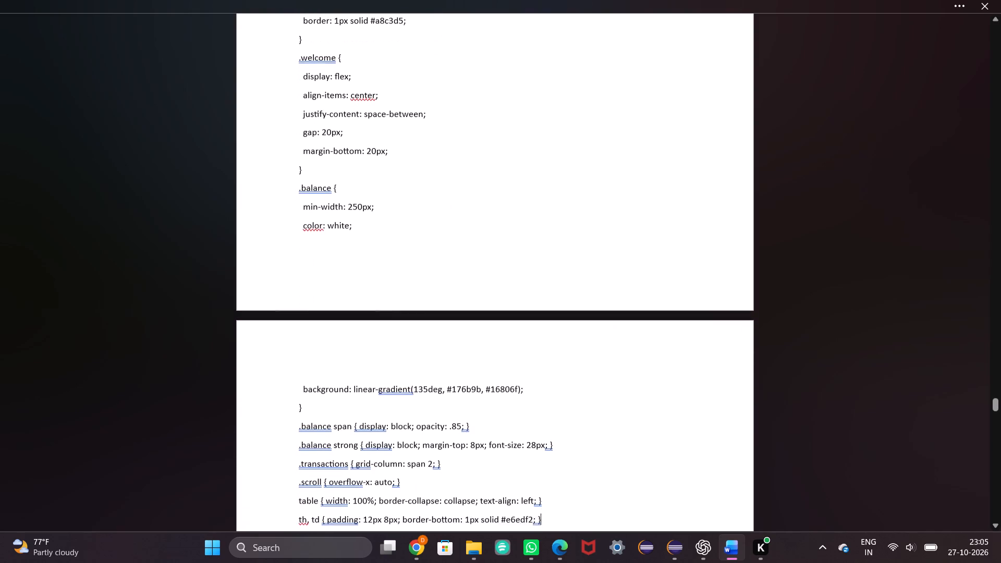
pyautogui.press('Down')
pyautogui.press('Down')
pyautogui.press('Down')
pyautogui.press('Up')
pyautogui.press('BackSpace')
pyautogui.press('Down')
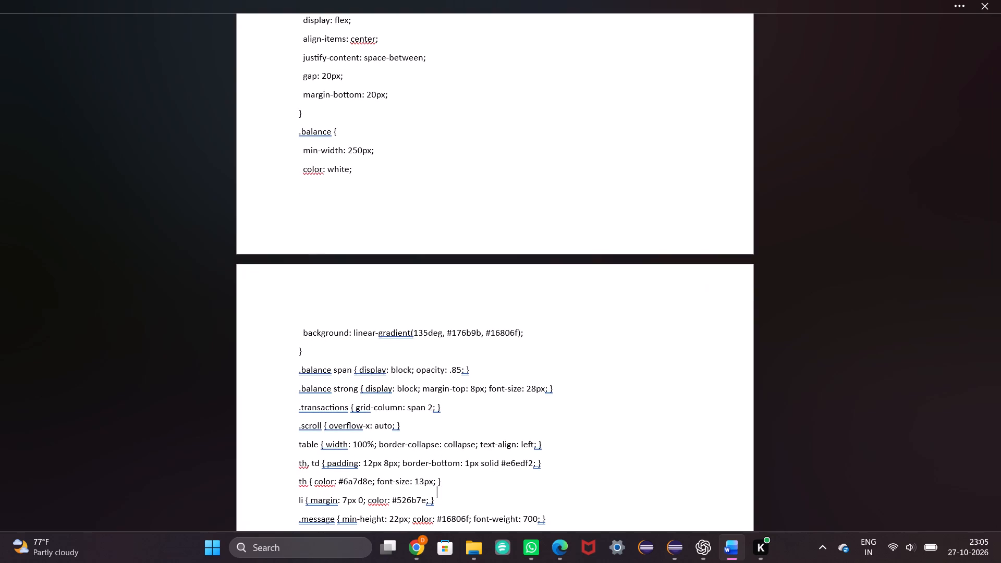
pyautogui.press('Down')
pyautogui.press('Down')
pyautogui.press('Down')
pyautogui.press('Down')
pyautogui.press('Down')
pyautogui.press('Up')
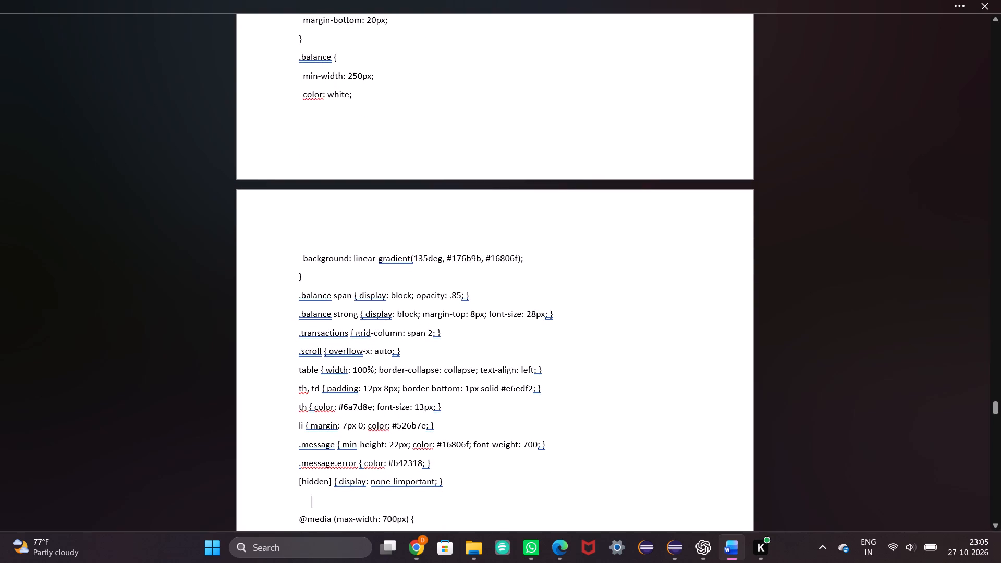
pyautogui.press('BackSpace')
pyautogui.press('Down')
pyautogui.press('Down')
pyautogui.press('Down')
pyautogui.press('Down')
pyautogui.press('Down')
pyautogui.press('Down')
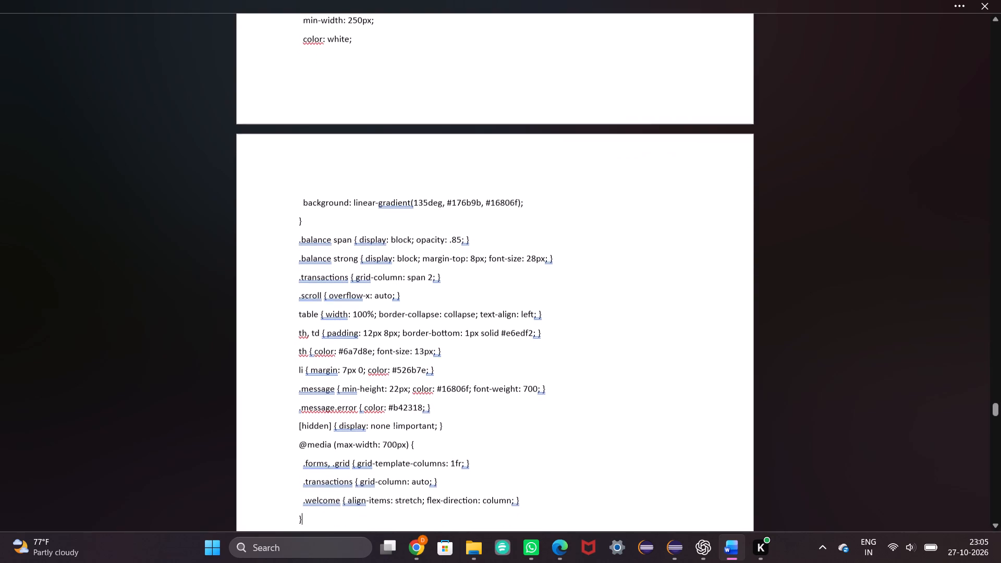
pyautogui.press('Down')
pyautogui.press('Up')
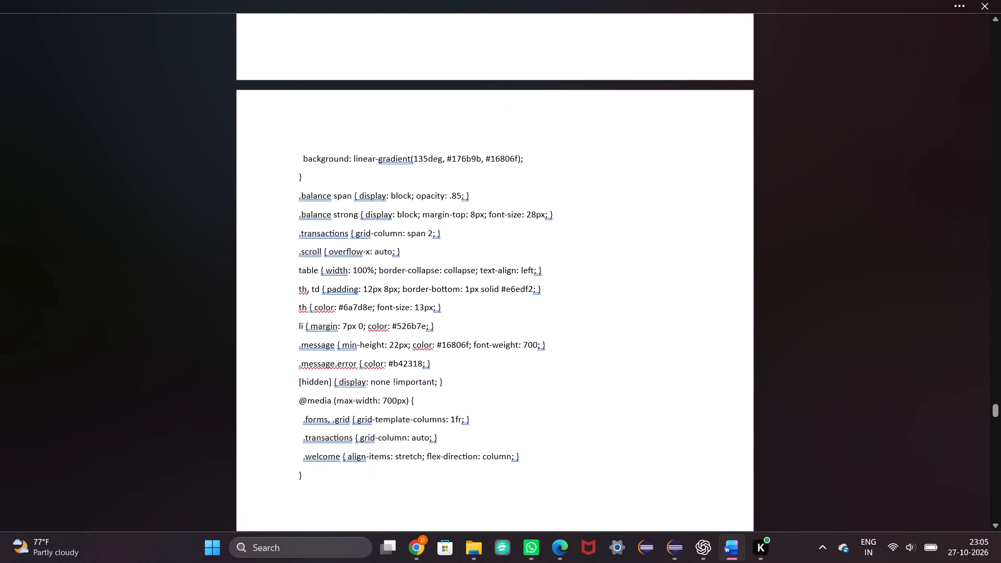
pyautogui.press('BackSpace')
pyautogui.scroll(-2, 306, 342)
pyautogui.scroll(1, 306, 342)
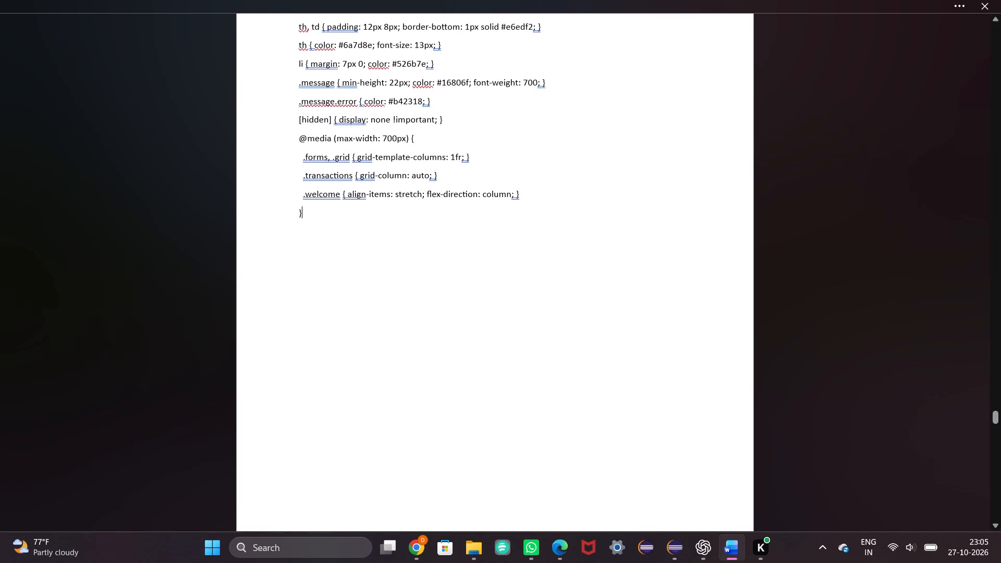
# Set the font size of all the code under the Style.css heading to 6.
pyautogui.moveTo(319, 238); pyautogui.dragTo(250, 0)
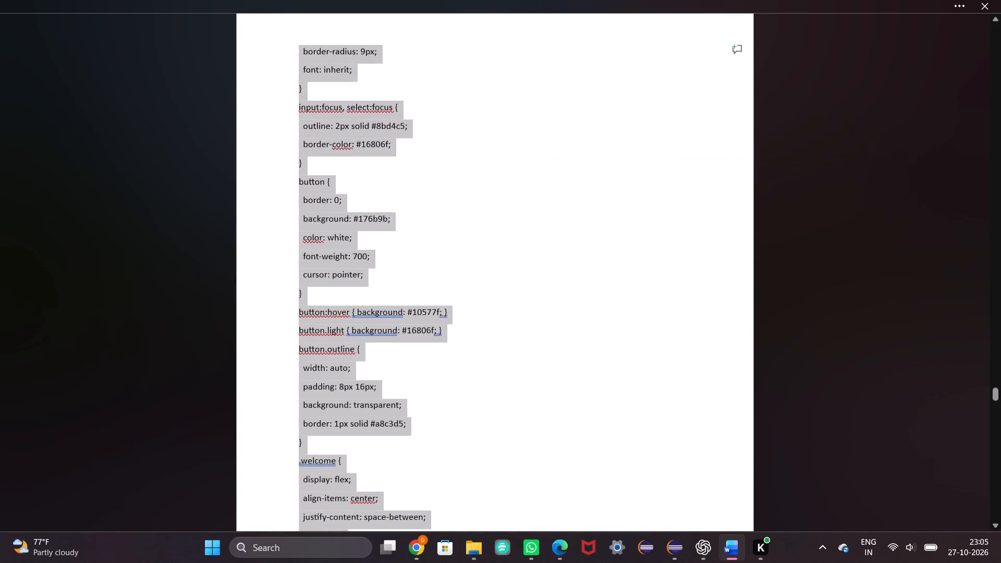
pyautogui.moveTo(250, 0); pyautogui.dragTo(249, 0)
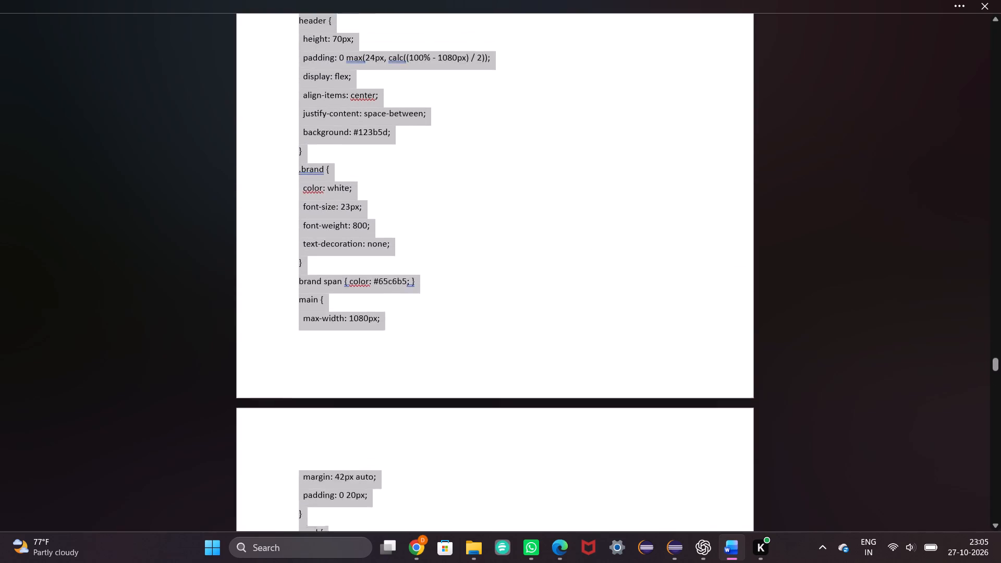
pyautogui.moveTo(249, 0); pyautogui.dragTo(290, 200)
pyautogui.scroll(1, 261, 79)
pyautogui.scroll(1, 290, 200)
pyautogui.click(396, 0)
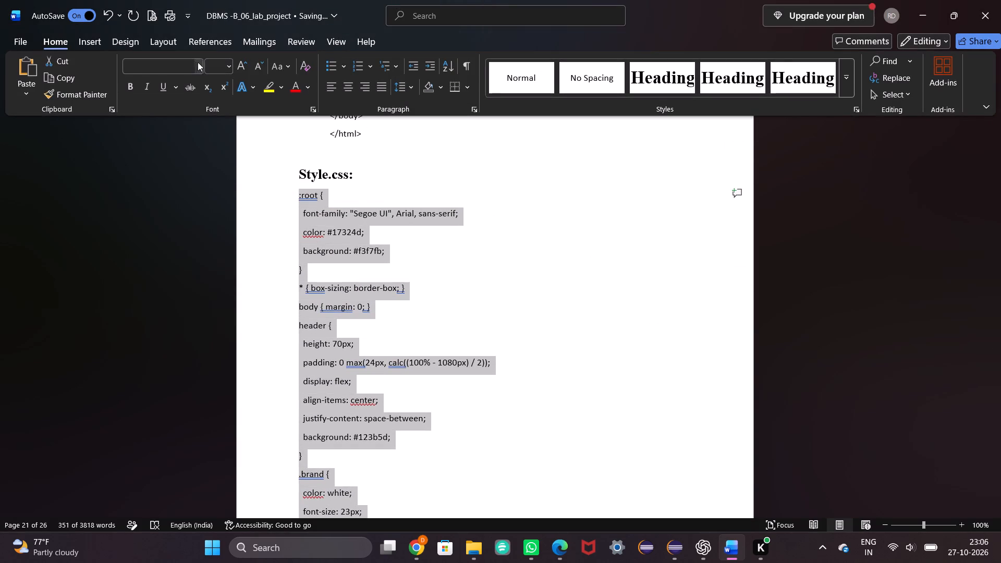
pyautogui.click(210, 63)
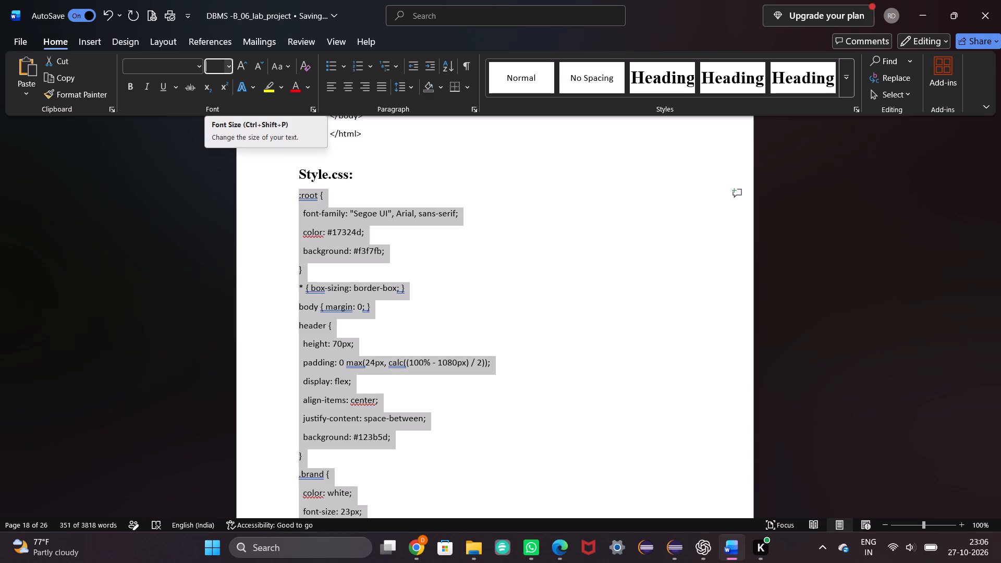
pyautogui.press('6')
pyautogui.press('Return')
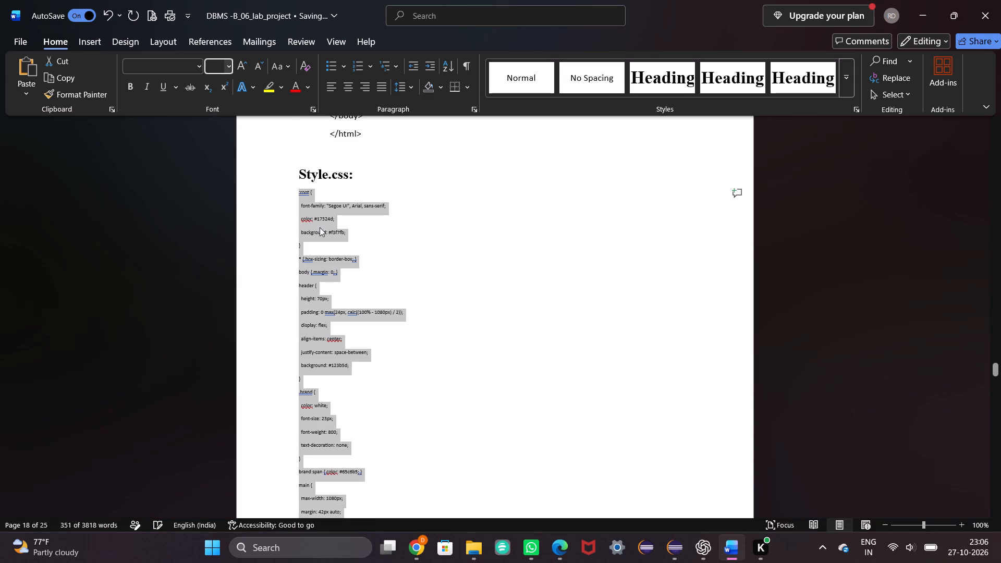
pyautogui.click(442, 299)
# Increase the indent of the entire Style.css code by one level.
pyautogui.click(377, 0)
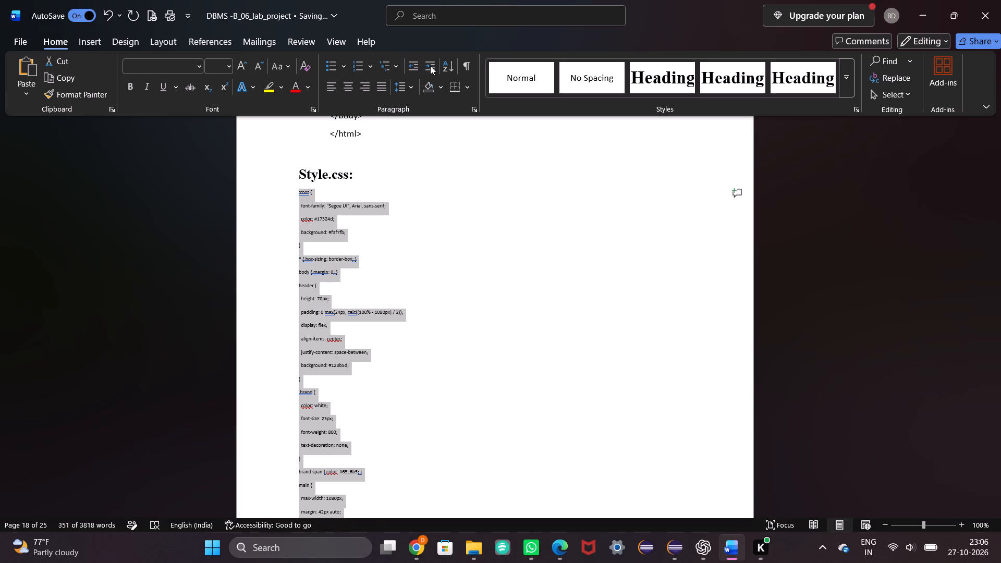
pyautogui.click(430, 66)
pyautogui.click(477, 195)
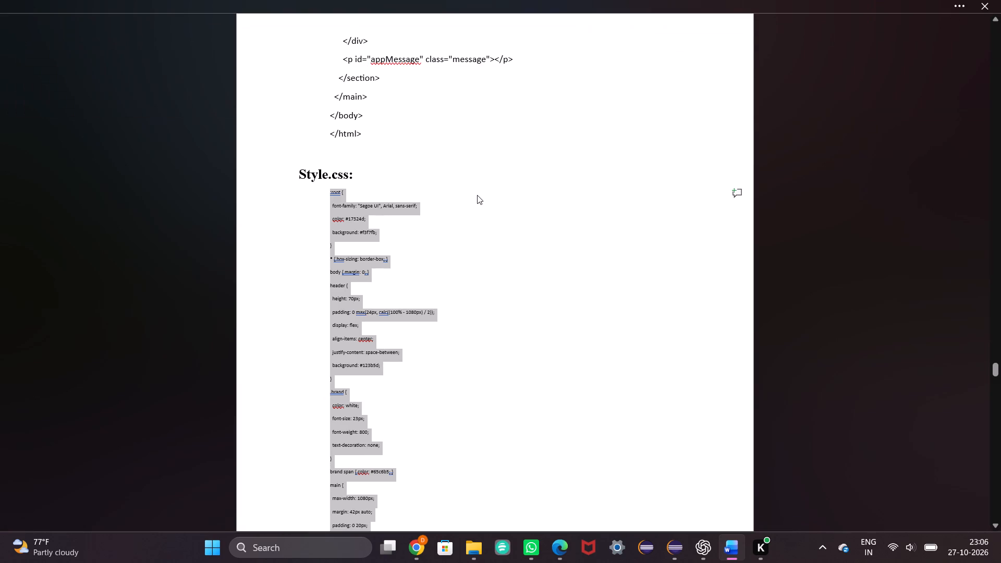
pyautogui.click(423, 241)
# Review the resized and indented Style.css code across its pages, comparing it with the HTML code above.
pyautogui.scroll(-8, 423, 241)
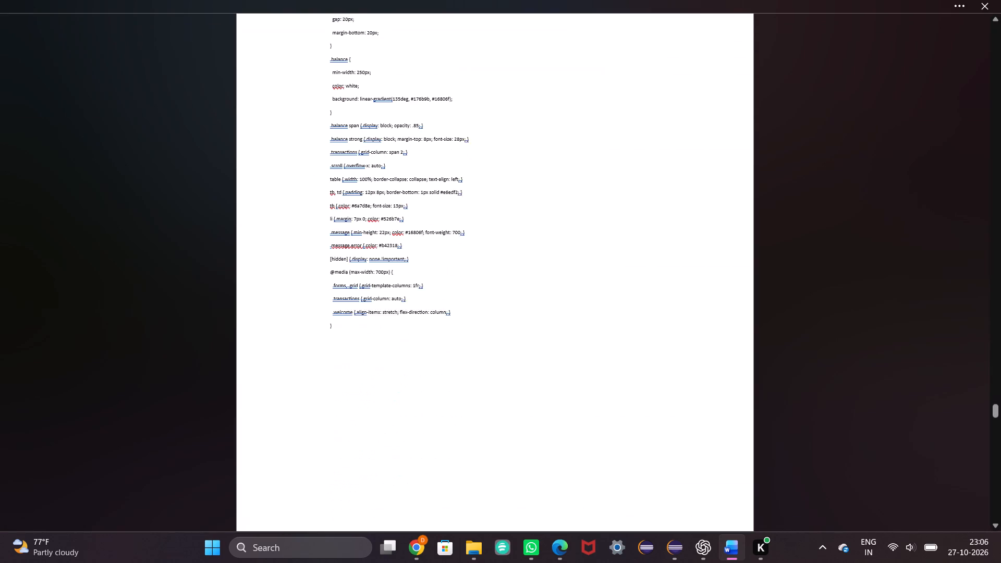
pyautogui.scroll(3, 426, 314)
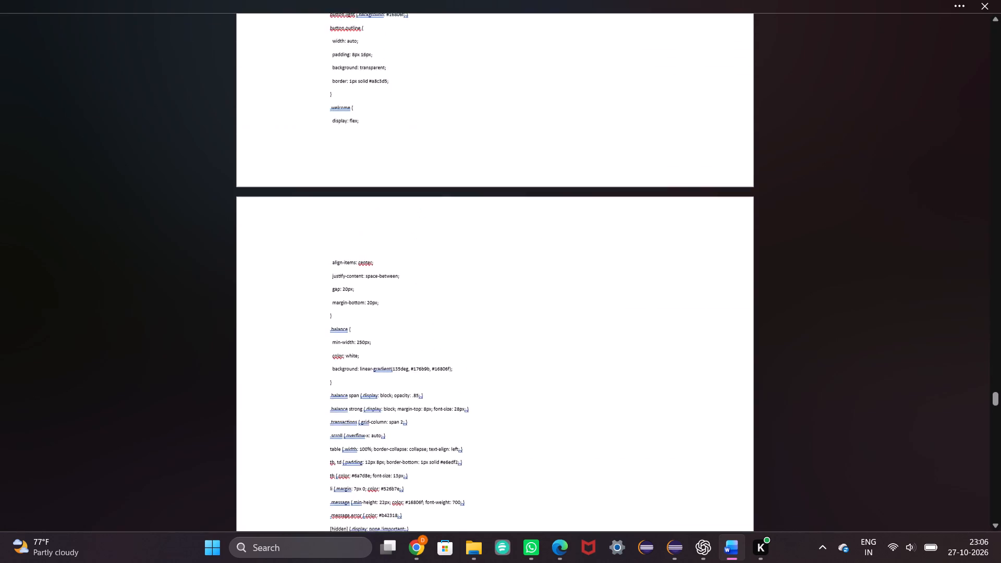
pyautogui.scroll(5, 426, 314)
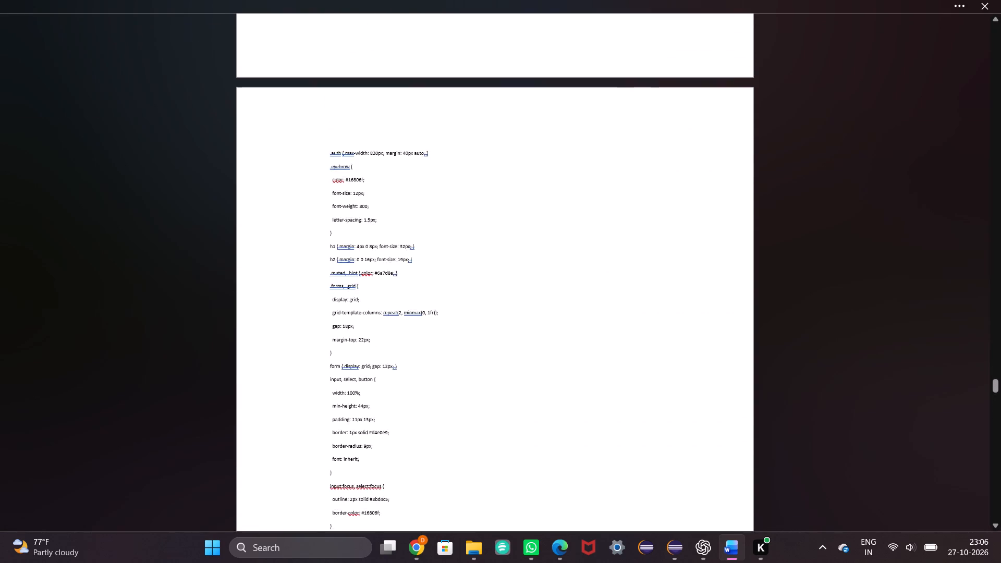
pyautogui.scroll(3, 426, 314)
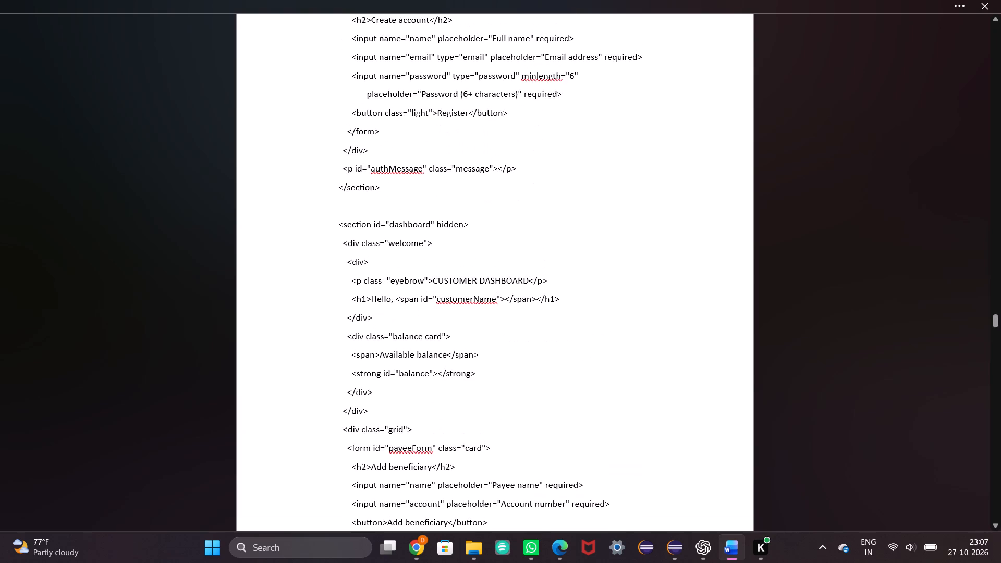
pyautogui.press('Down')
pyautogui.press('Down')
pyautogui.press('Down')
pyautogui.press('Down')
pyautogui.press('Down')
pyautogui.press('BackSpace')
pyautogui.press('BackSpace')
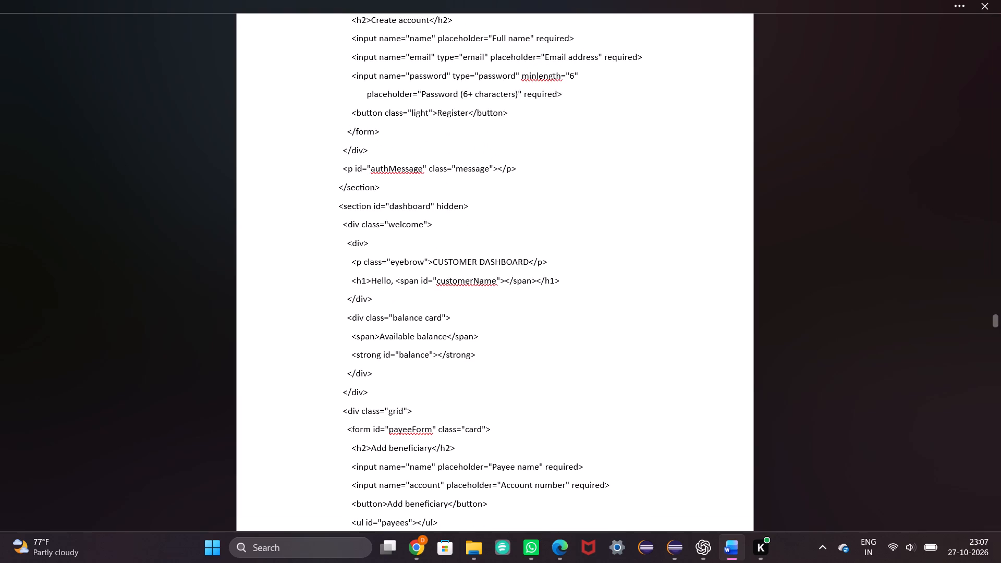
# Delete the blank line above the forms div that holds the loginForm form in the HTML code.
pyautogui.press('Up')
pyautogui.press('Up')
pyautogui.press('Up')
pyautogui.press('Up')
pyautogui.press('Up')
pyautogui.press('Up')
pyautogui.press('Up')
pyautogui.press('Up')
pyautogui.press('Up')
pyautogui.press('Up')
pyautogui.press('Up')
pyautogui.press('Up')
pyautogui.press('Up')
pyautogui.press('Up')
pyautogui.press('Up')
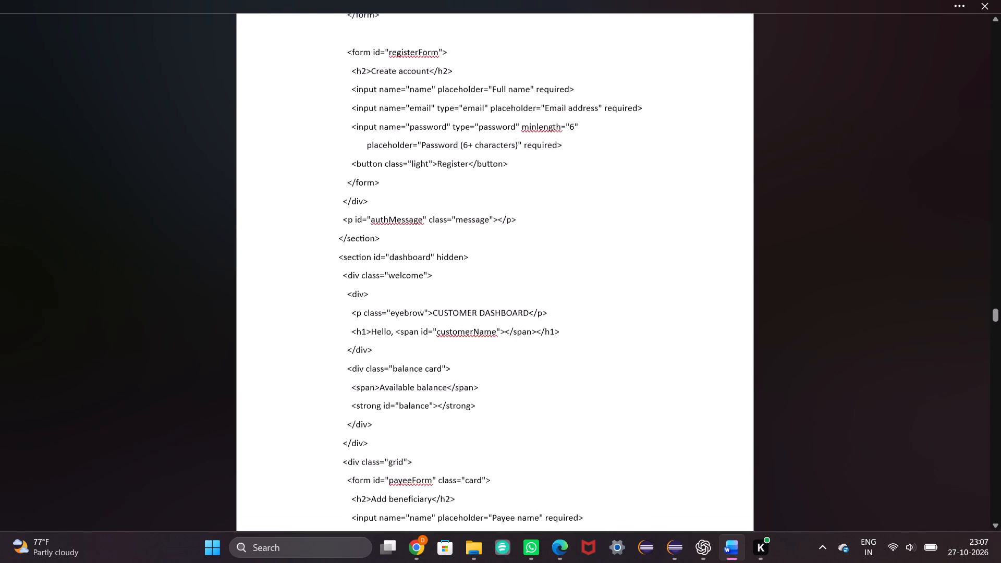
pyautogui.press('Up')
pyautogui.press('Up')
pyautogui.press('Up')
pyautogui.press('Up')
pyautogui.press('Up')
pyautogui.press('Up')
pyautogui.press('Up')
pyautogui.press('Up')
pyautogui.press('Up')
pyautogui.press('Up')
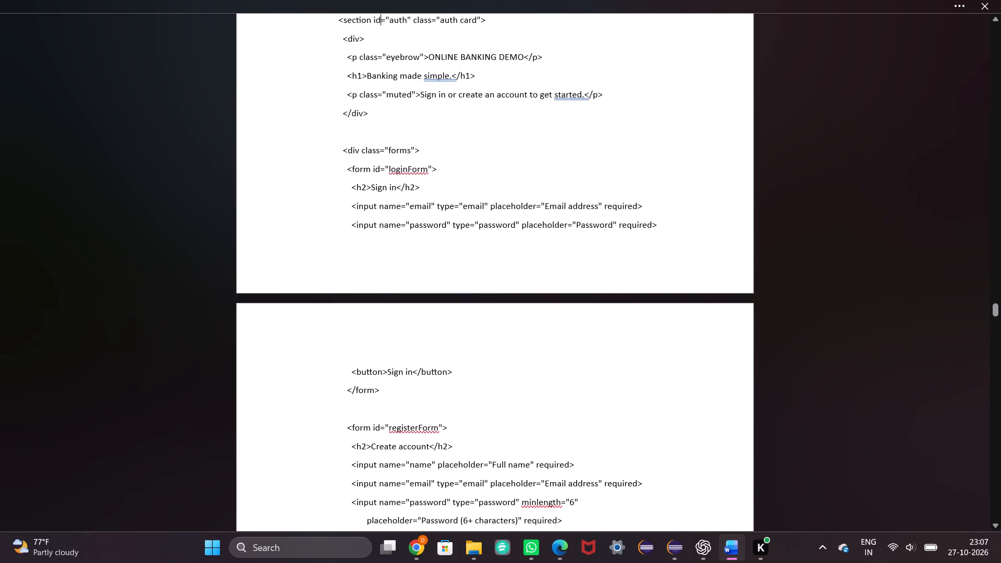
pyautogui.press('Down')
pyautogui.press('Down')
pyautogui.press('Down')
pyautogui.click(372, 136)
pyautogui.press('BackSpace')
pyautogui.press('BackSpace')
# Delete the blank line between the closing header tag and the main tag, keeping the closing header tag intact.
pyautogui.scroll(3, 372, 136)
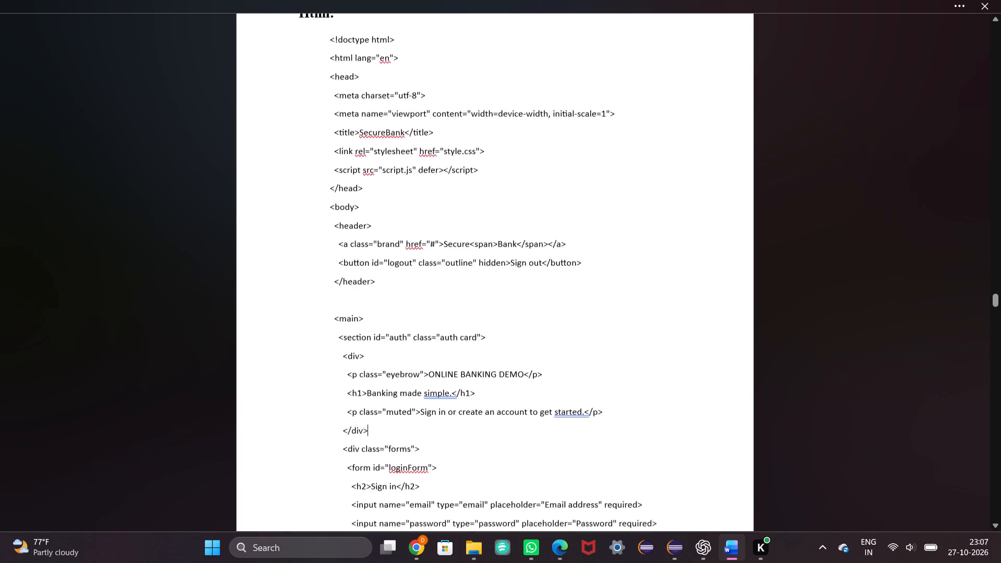
pyautogui.click(292, 380)
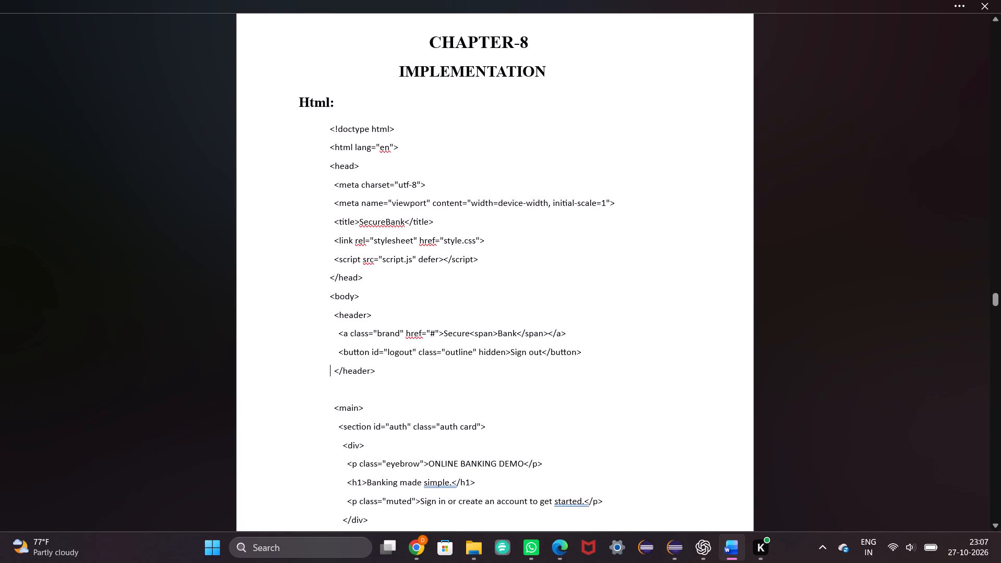
pyautogui.press('Down')
pyautogui.press('BackSpace')
pyautogui.press('BackSpace')
pyautogui.press('BackSpace')
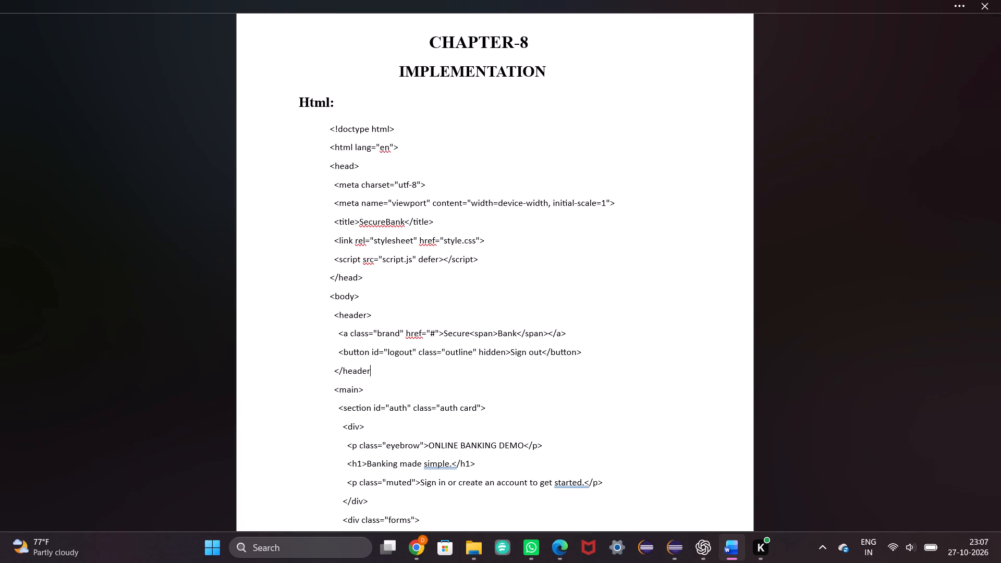
pyautogui.hotkey('ctrl', 'z')
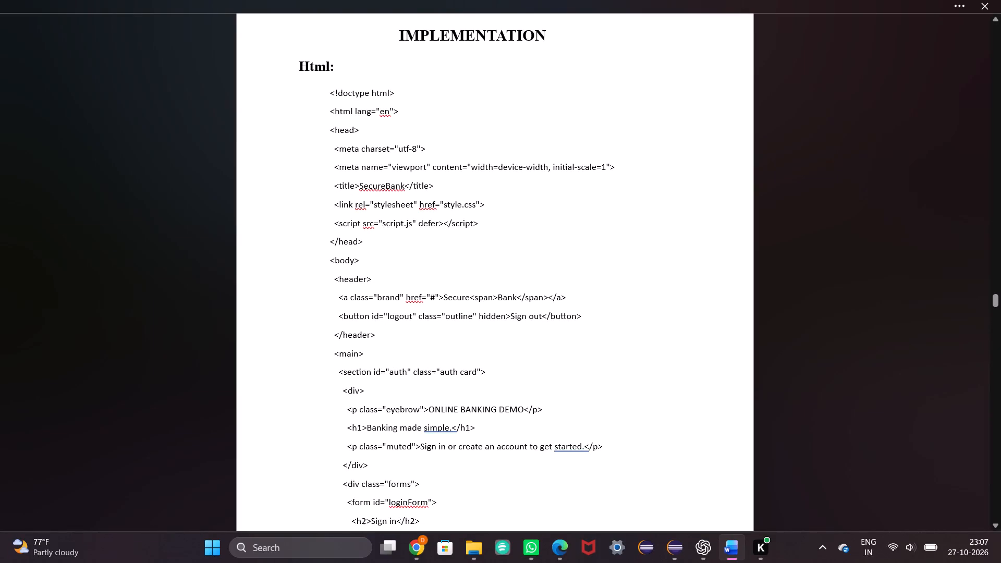
# Set the font size of the entire HTML code under the Html heading to 8.
pyautogui.moveTo(328, 99); pyautogui.dragTo(455, 562)
pyautogui.scroll(1, 373, 364)
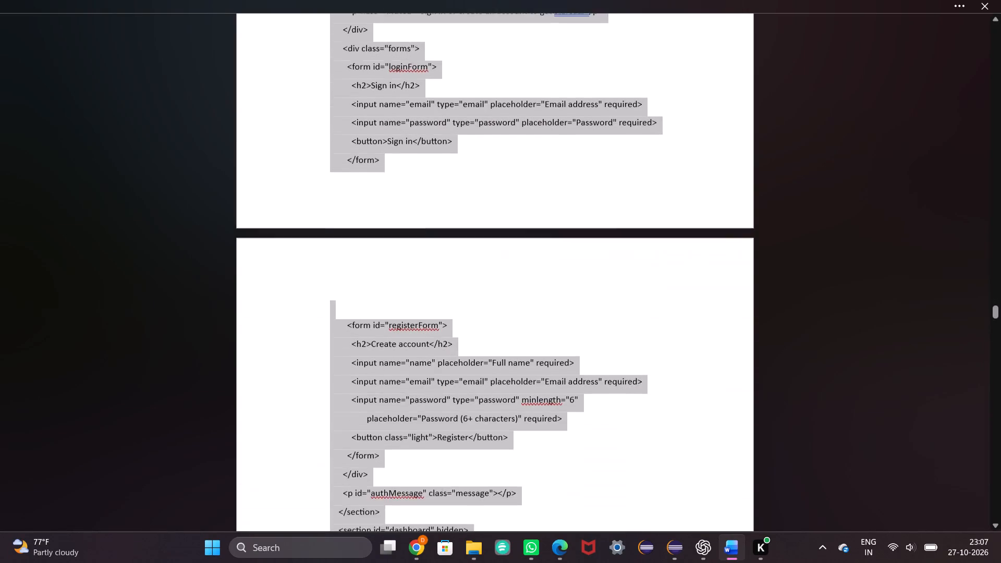
pyautogui.moveTo(455, 562); pyautogui.dragTo(462, 535)
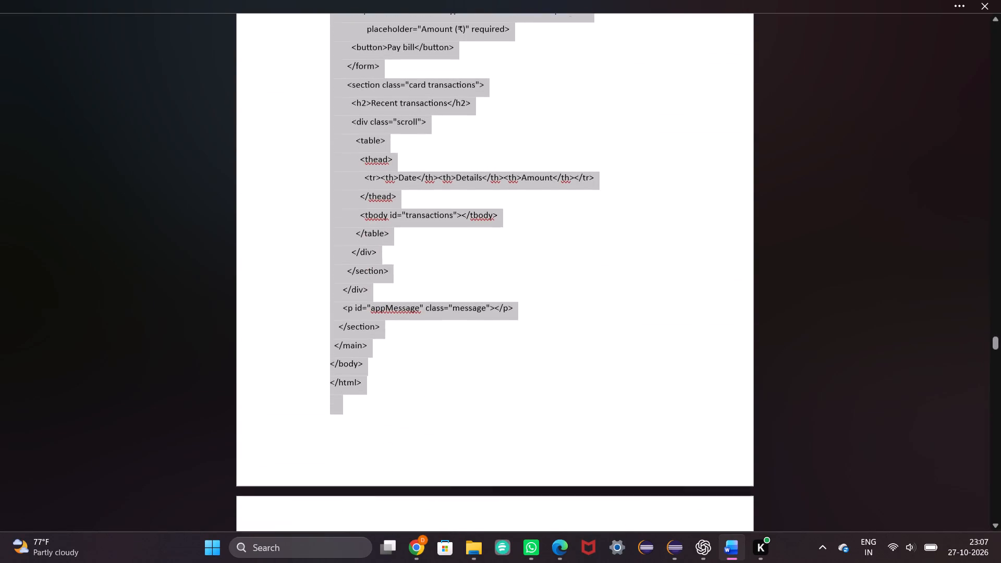
pyautogui.moveTo(462, 535); pyautogui.dragTo(401, 372)
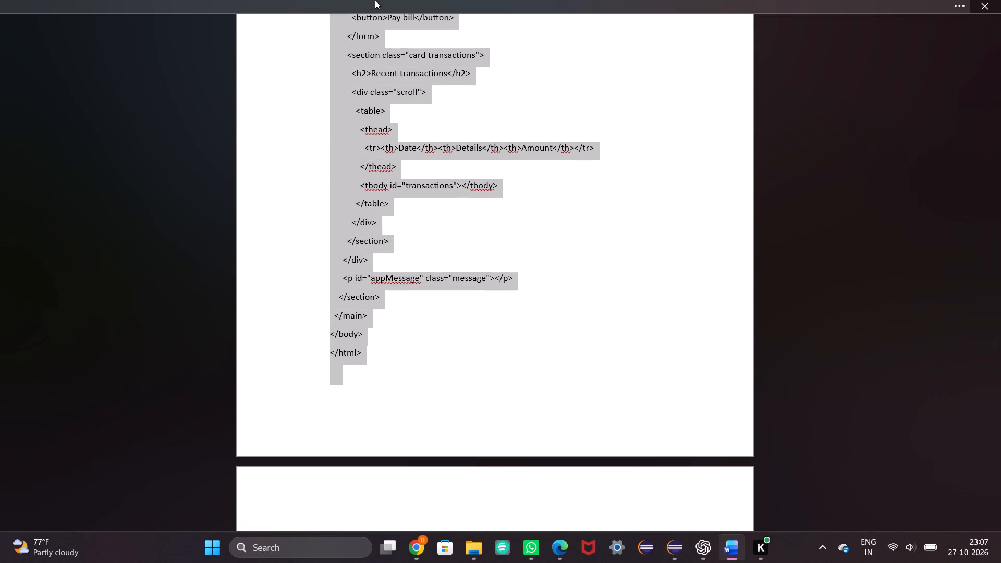
pyautogui.click(365, 0)
pyautogui.click(215, 56)
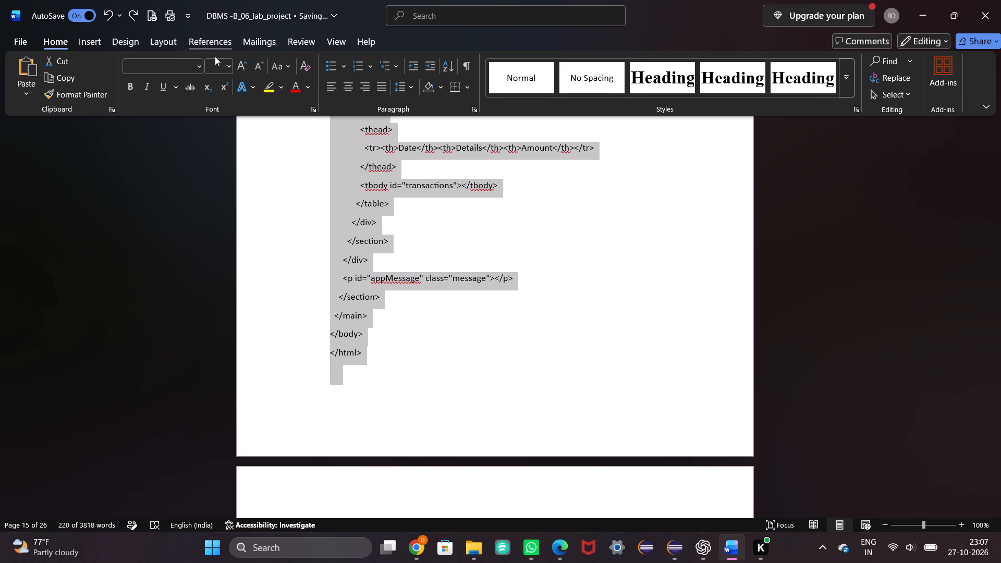
pyautogui.click(217, 60)
pyautogui.click(217, 65)
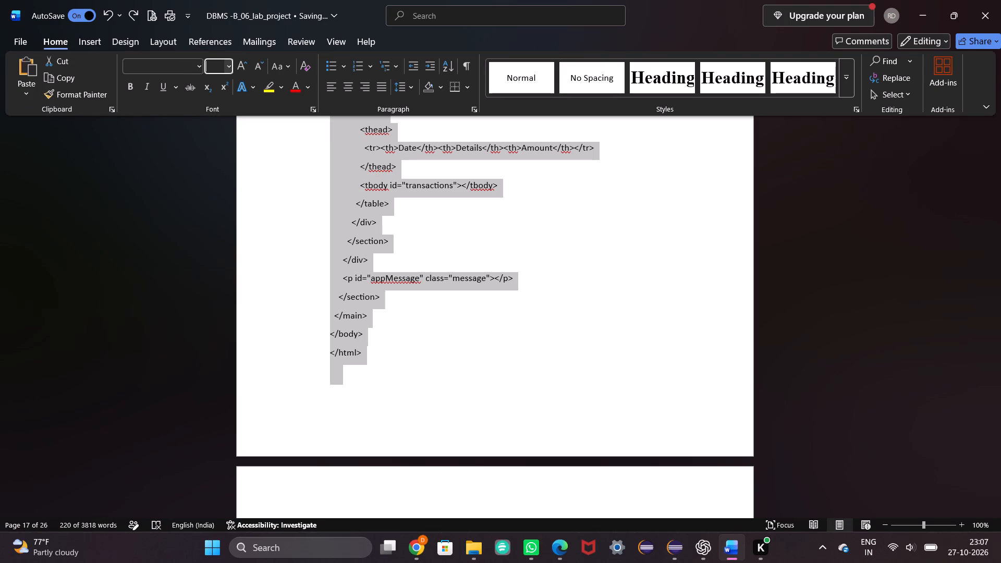
pyautogui.press('8')
pyautogui.press('Return')
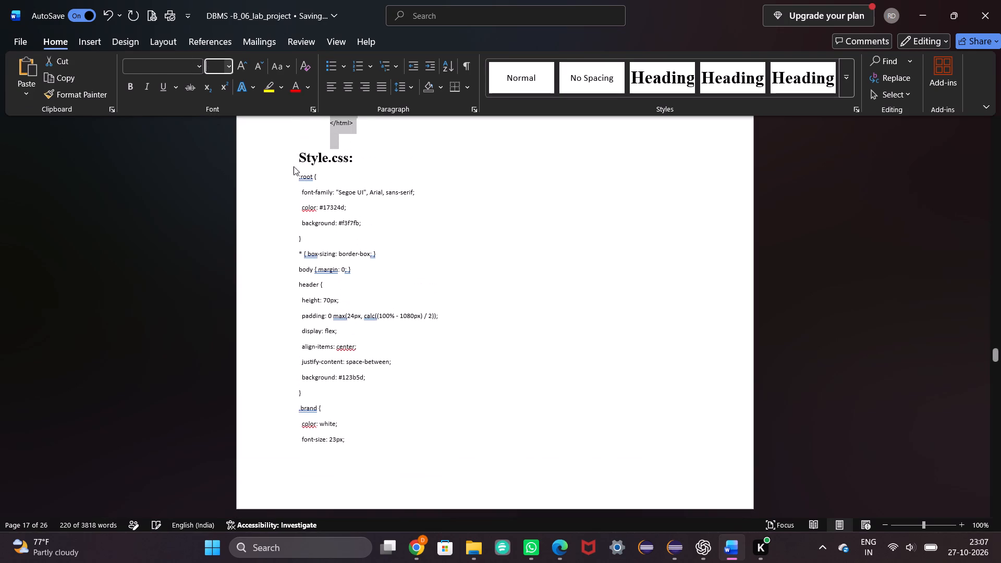
pyautogui.scroll(3, 309, 171)
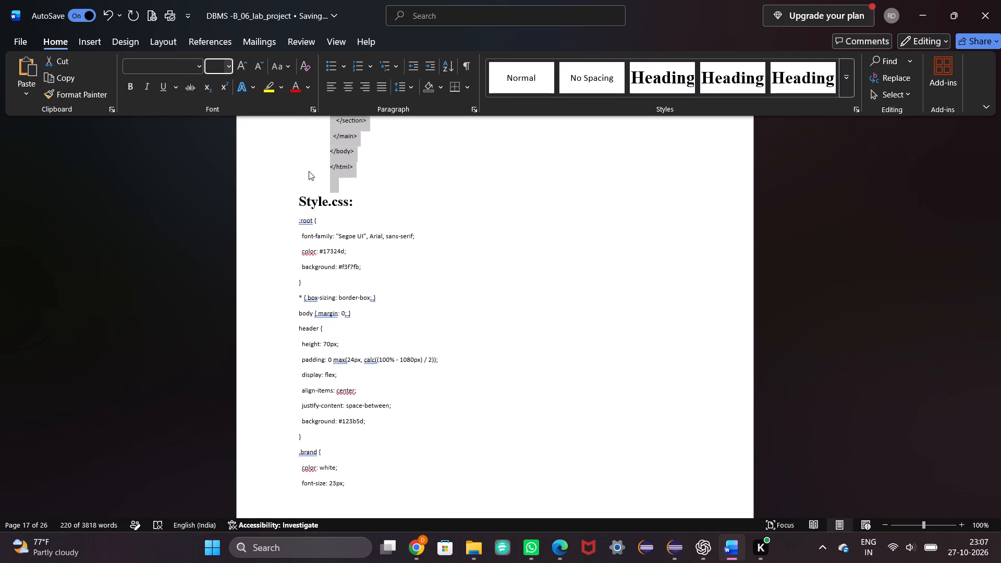
pyautogui.scroll(1, 309, 171)
pyautogui.click(309, 171)
pyautogui.click(304, 217)
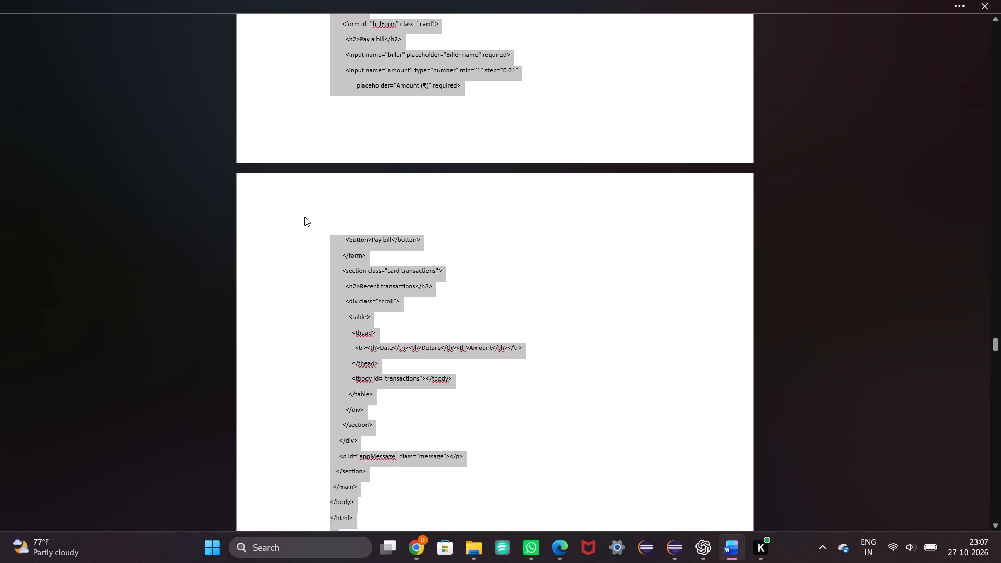
# Increase the indent of the entire Style.css code by one level to match the HTML code.
pyautogui.scroll(-4, 304, 217)
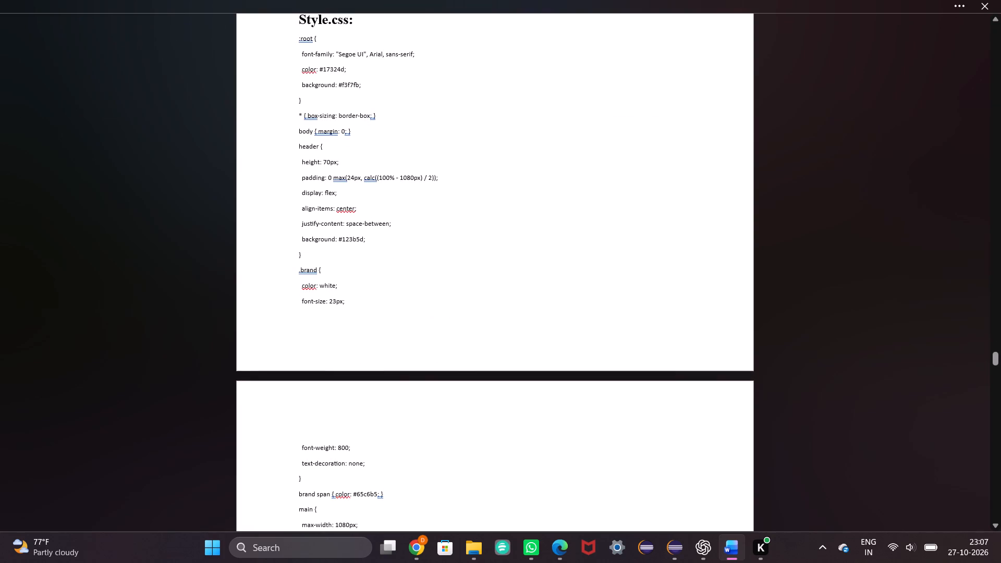
pyautogui.moveTo(298, 43); pyautogui.dragTo(419, 499)
pyautogui.scroll(1, 369, 337)
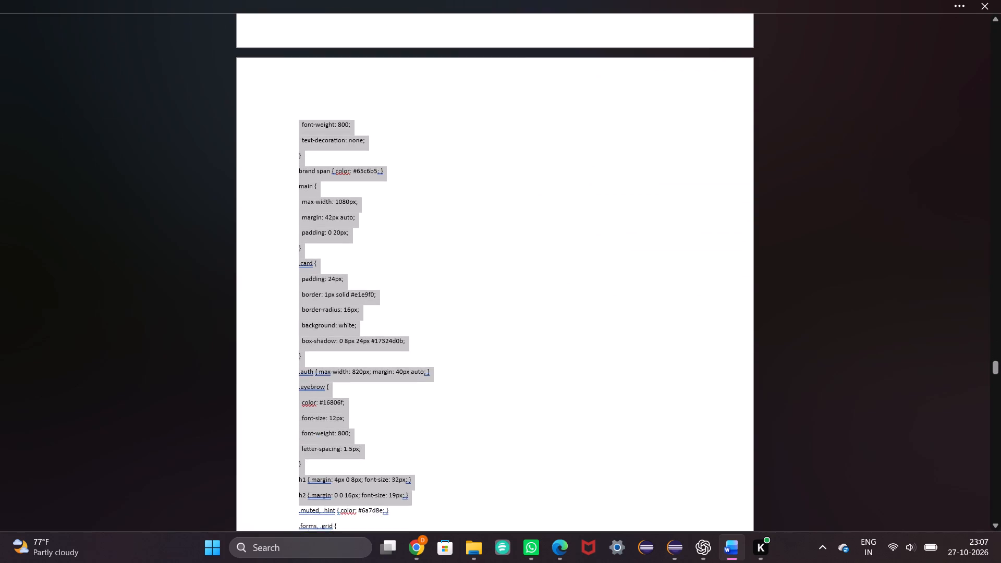
pyautogui.moveTo(419, 499); pyautogui.dragTo(451, 552)
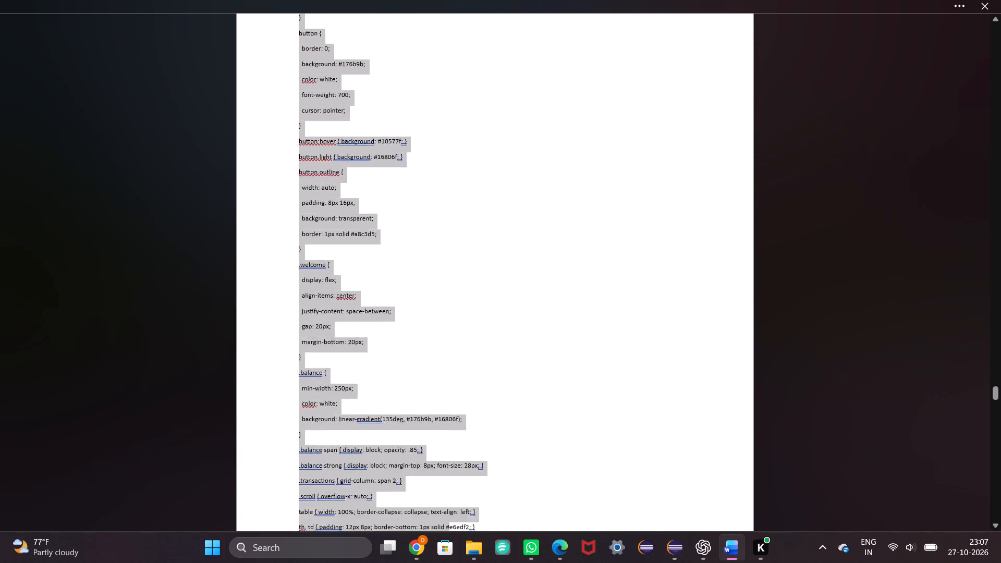
pyautogui.moveTo(451, 552); pyautogui.dragTo(362, 245)
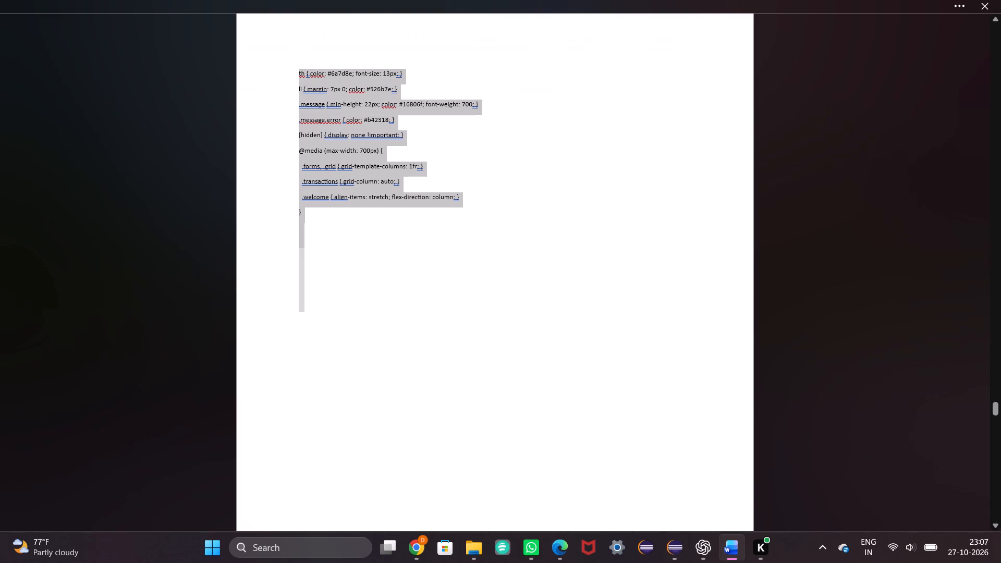
pyautogui.moveTo(362, 245); pyautogui.dragTo(331, 212)
pyautogui.click(388, 0)
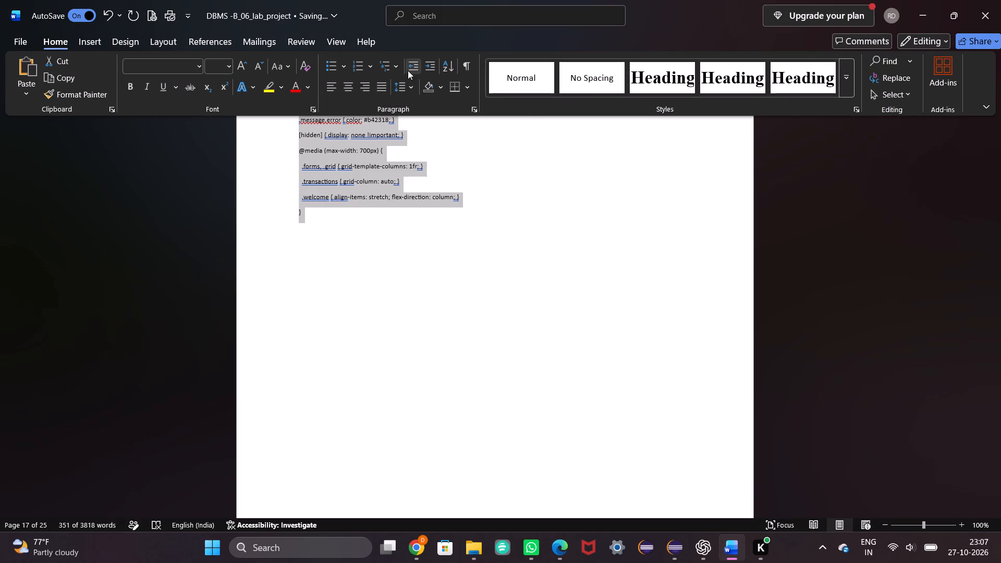
pyautogui.click(432, 69)
pyautogui.click(437, 221)
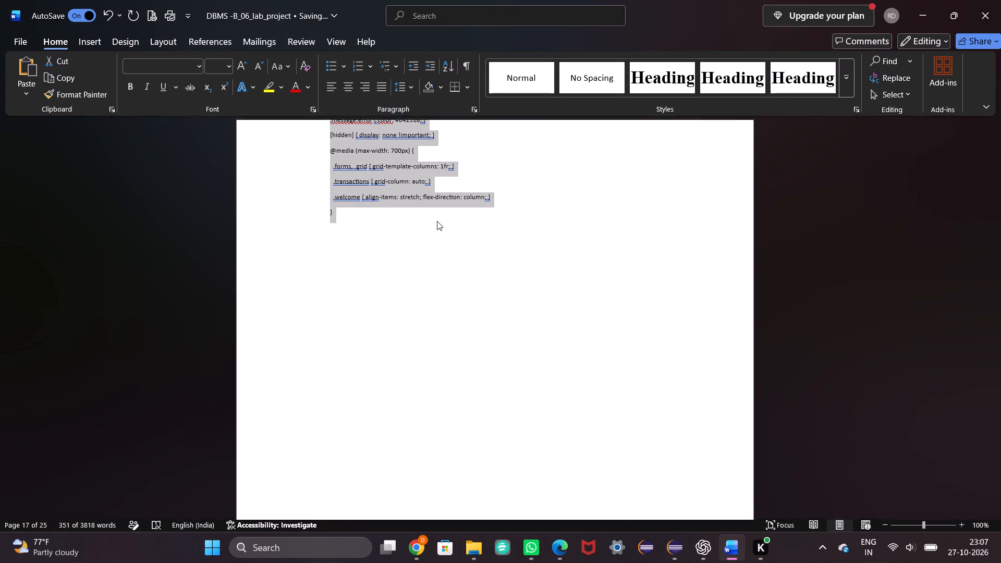
pyautogui.click(407, 246)
# Delete the blank lines between the end of the Style.css code and the Script.js heading.
pyautogui.scroll(-6, 407, 246)
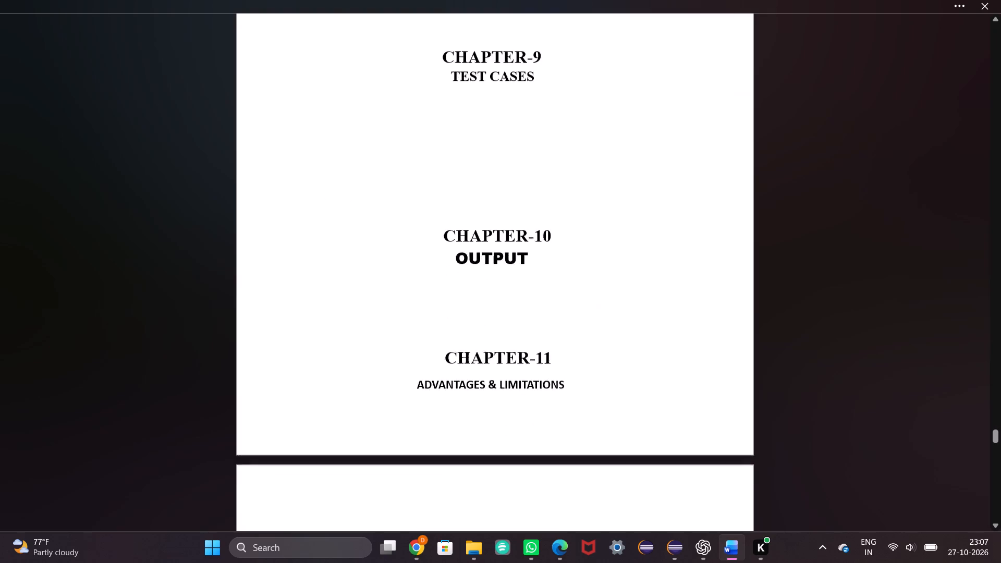
pyautogui.scroll(4, 407, 246)
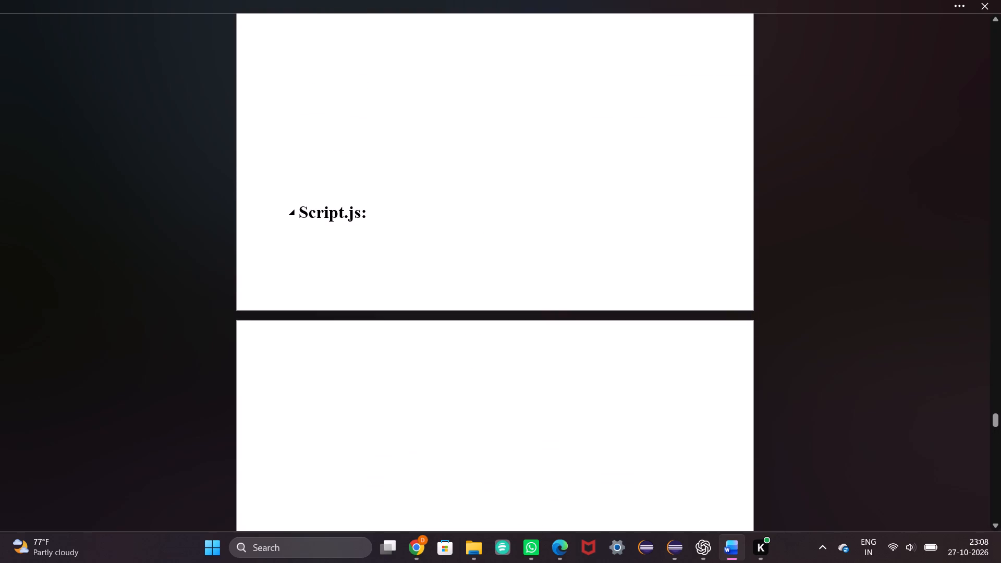
pyautogui.click(302, 203)
pyautogui.press('Up')
pyautogui.press('BackSpace')
pyautogui.press('BackSpace')
pyautogui.press('BackSpace')
pyautogui.press('BackSpace')
pyautogui.press('BackSpace')
pyautogui.press('BackSpace')
pyautogui.press('BackSpace')
pyautogui.press('BackSpace')
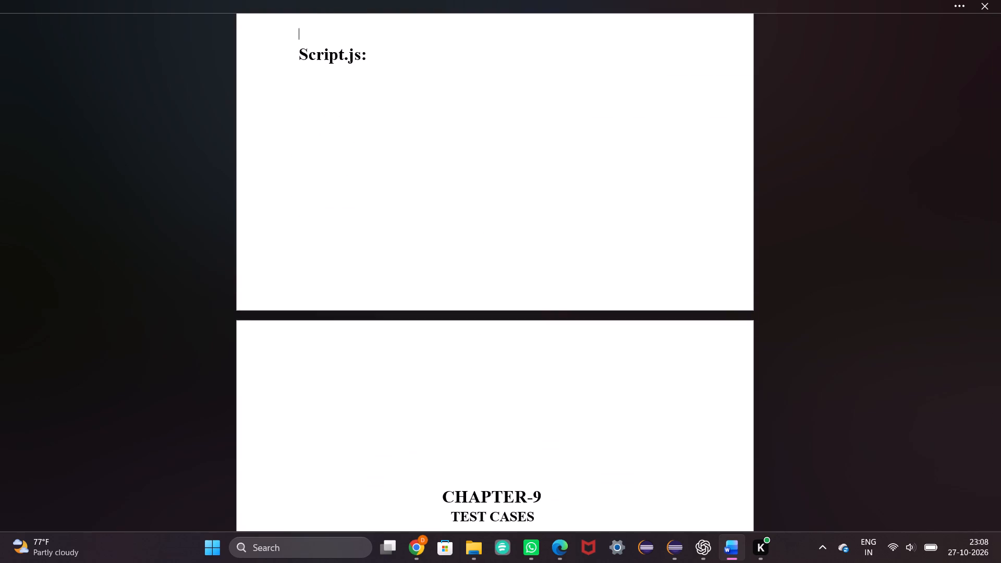
pyautogui.press('BackSpace')
pyautogui.scroll(1, 302, 203)
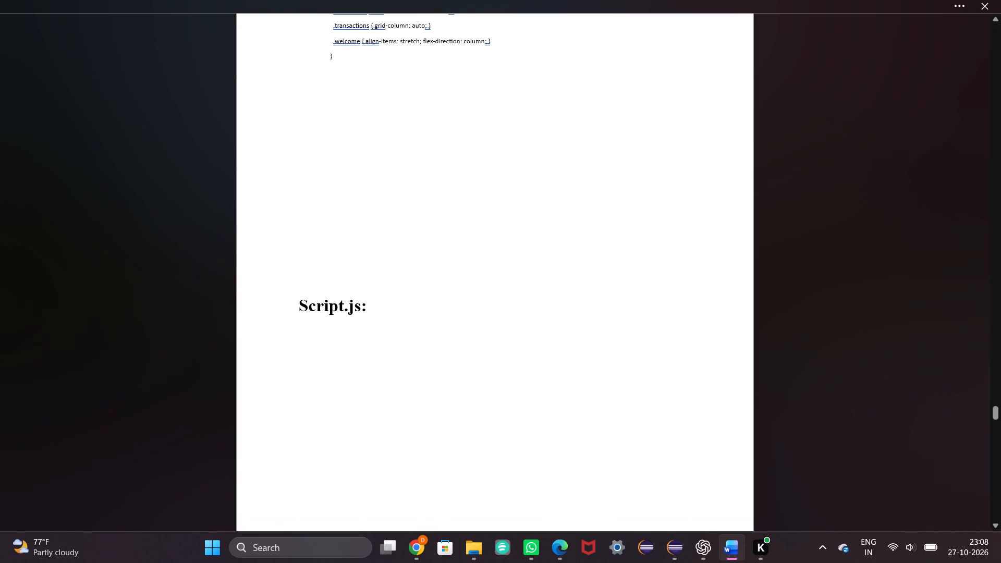
pyautogui.press('BackSpace')
pyautogui.press('BackSpace')
pyautogui.press('BackSpace')
pyautogui.press('BackSpace')
pyautogui.press('BackSpace')
pyautogui.press('BackSpace')
pyautogui.press('BackSpace')
pyautogui.press('BackSpace')
pyautogui.press('BackSpace')
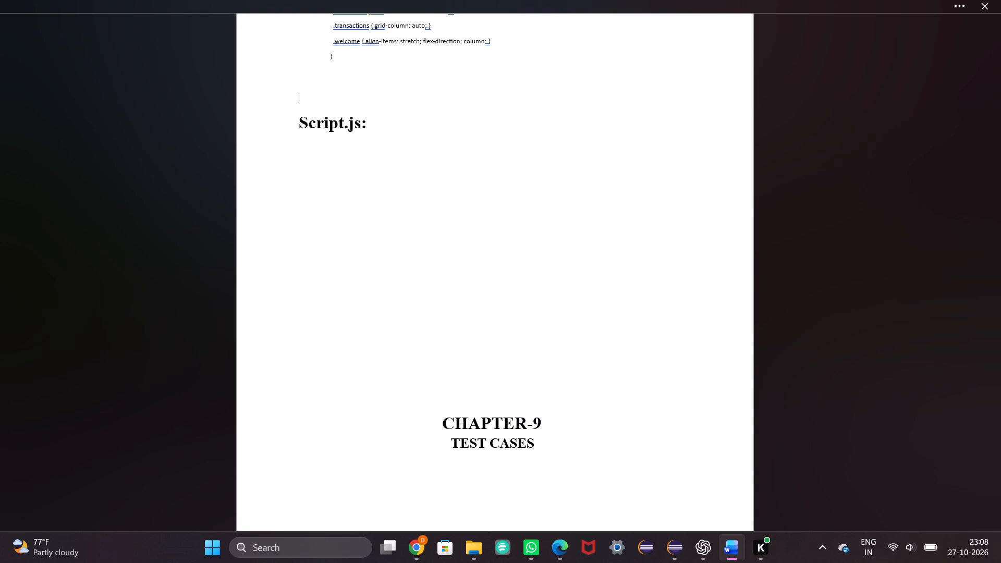
pyautogui.press('BackSpace')
pyautogui.press('BackSpace')
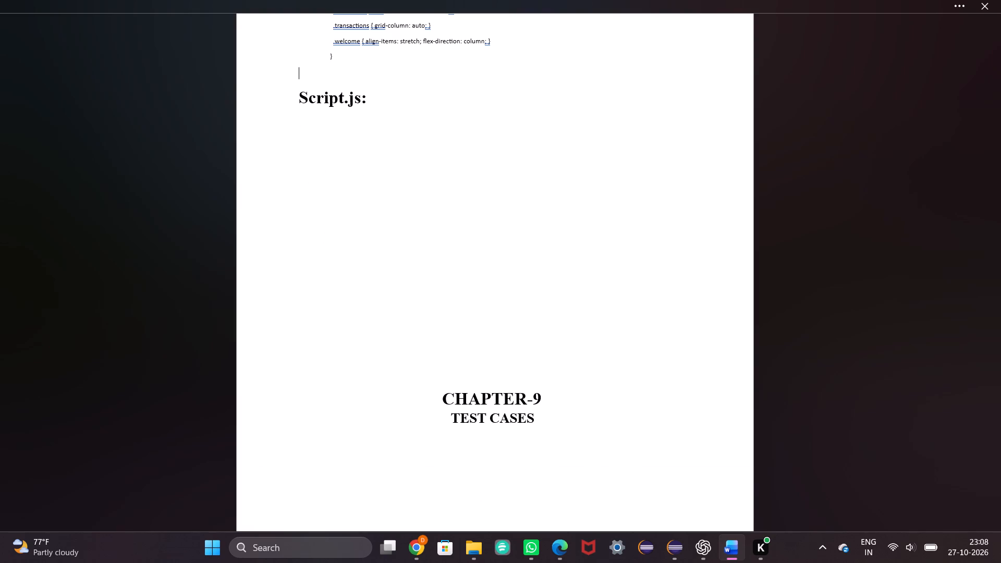
# Set the font size of the Script.js heading to 18.
pyautogui.doubleClick(385, 84)
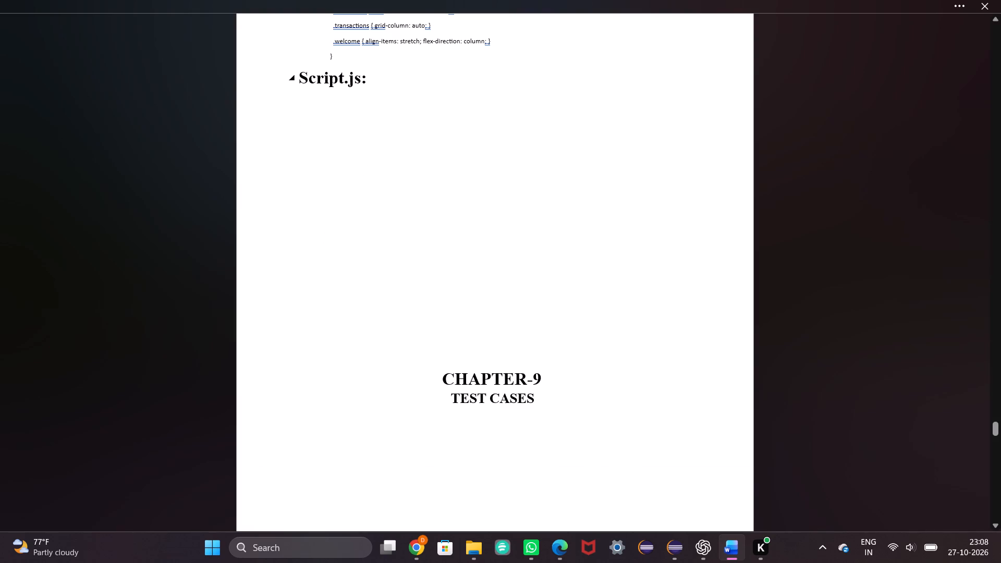
pyautogui.tripleClick(369, 81)
pyautogui.doubleClick(369, 81)
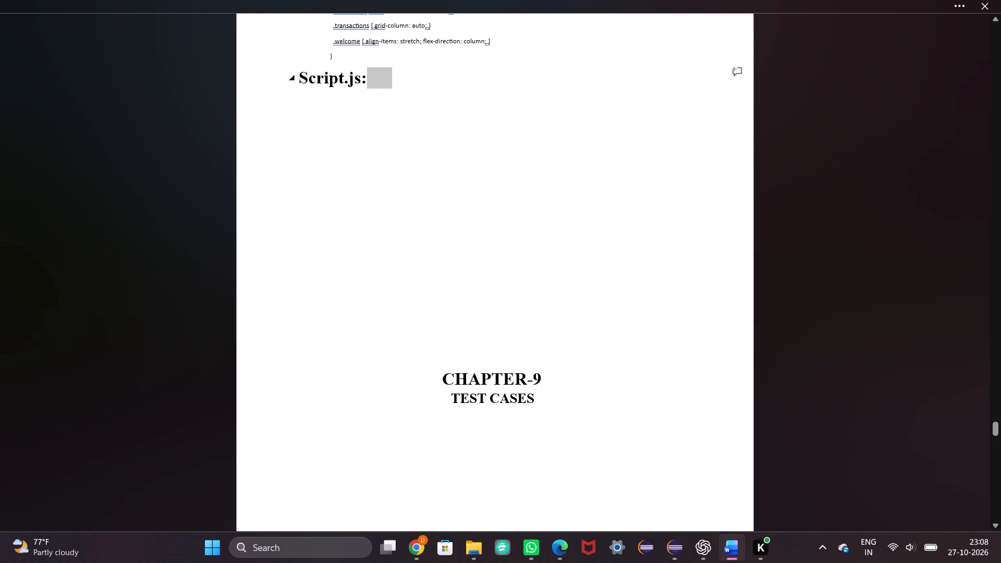
pyautogui.tripleClick(369, 81)
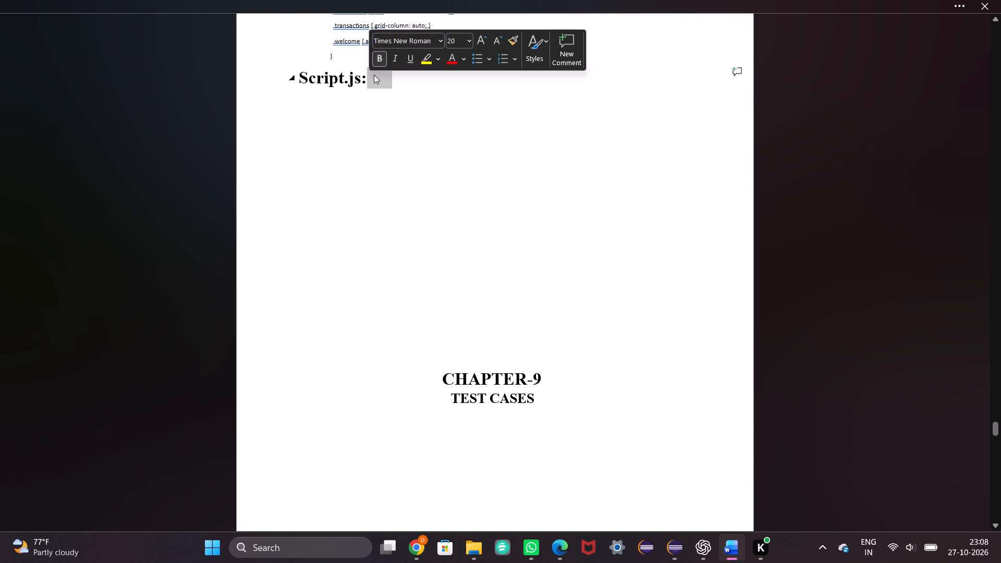
pyautogui.click(374, 75)
pyautogui.doubleClick(374, 75)
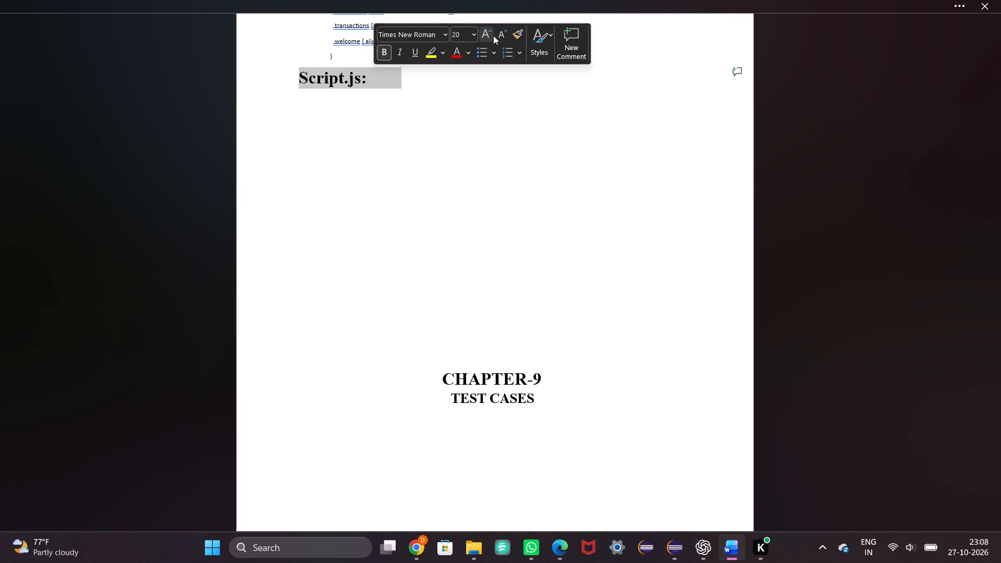
pyautogui.click(497, 36)
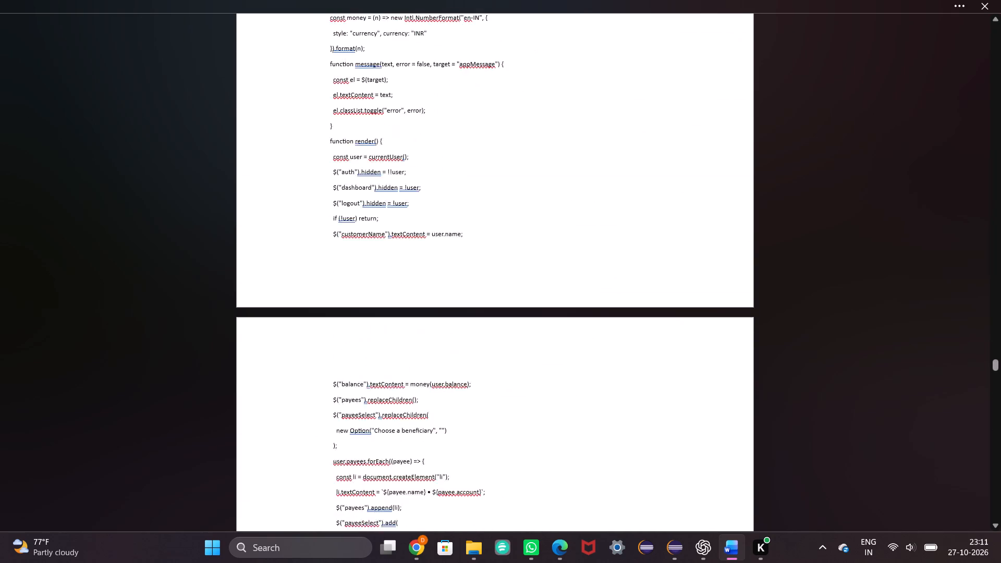
pyautogui.scroll(-2, 275, 234)
pyautogui.scroll(4, 275, 234)
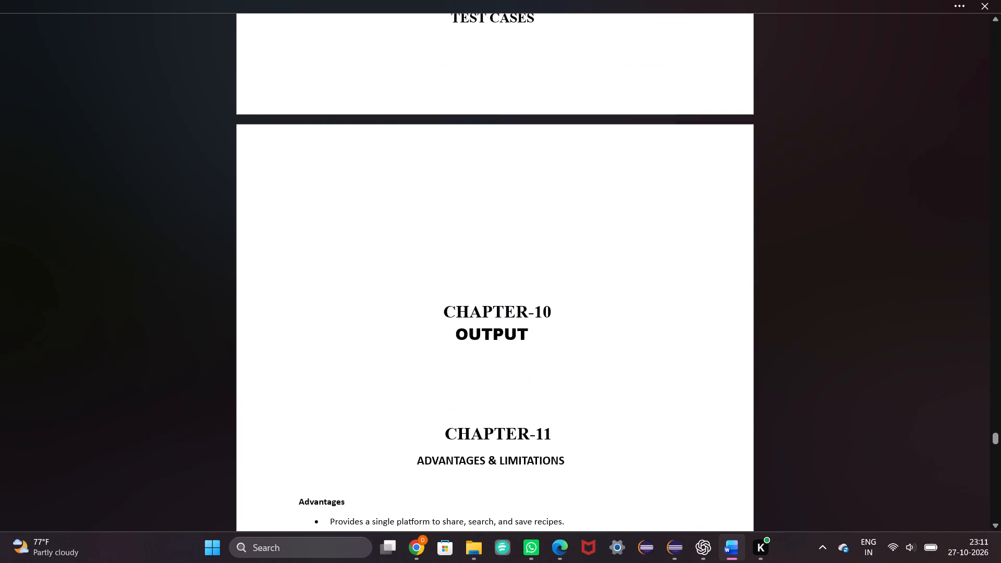
# Insert two blank lines above the CHAPTER-9 TEST CASES heading to push it to the top of a new page.
pyautogui.scroll(4, 366, 284)
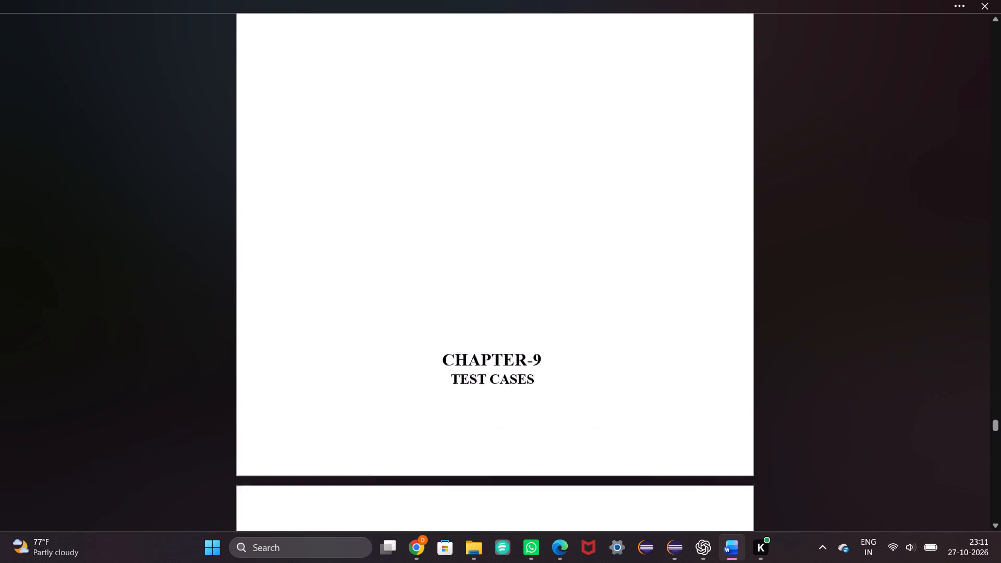
pyautogui.scroll(-1, 366, 284)
pyautogui.scroll(1, 366, 284)
pyautogui.click(387, 375)
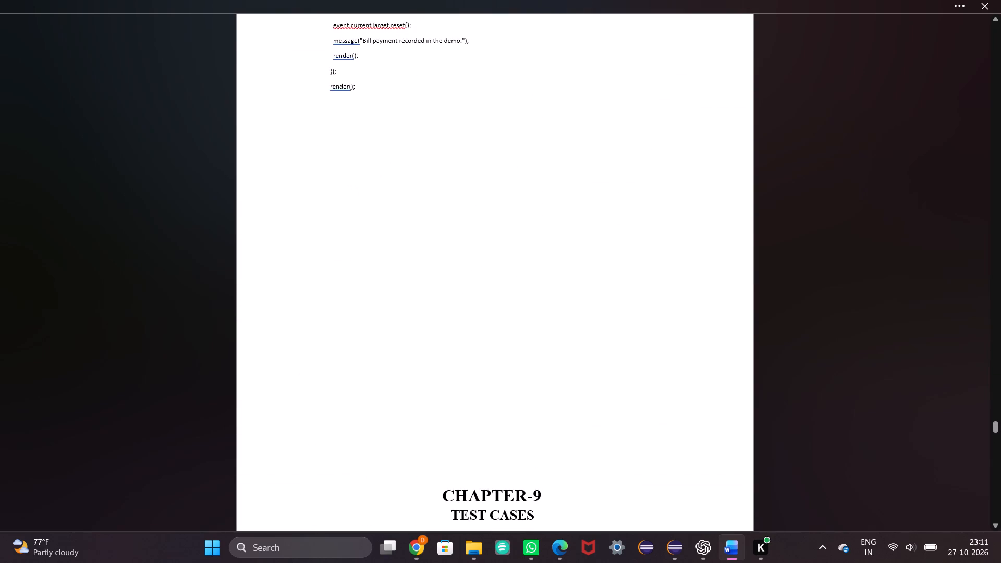
pyautogui.press('Return')
pyautogui.press('Return')
pyautogui.scroll(-1, 387, 375)
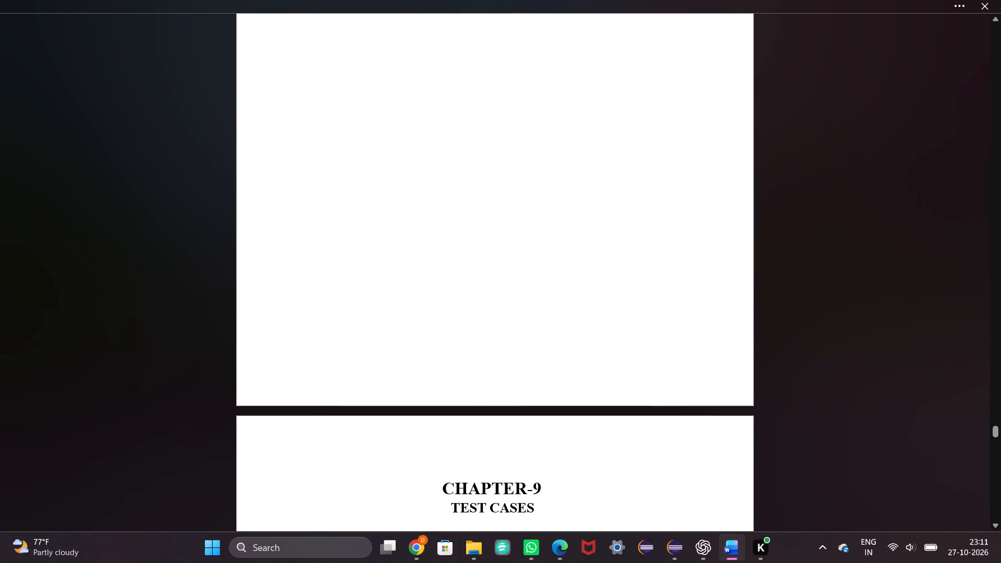
pyautogui.click(397, 459)
pyautogui.scroll(-2, 397, 459)
pyautogui.click(561, 170)
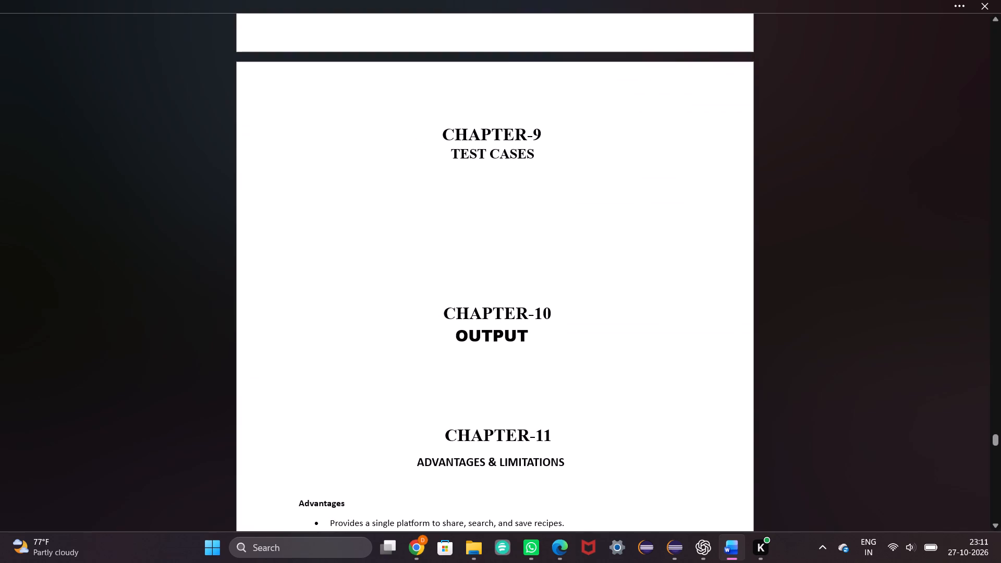
pyautogui.press('Return')
pyautogui.press('Return')
pyautogui.press('Return')
pyautogui.press('Return')
pyautogui.press('Return')
pyautogui.press('Return')
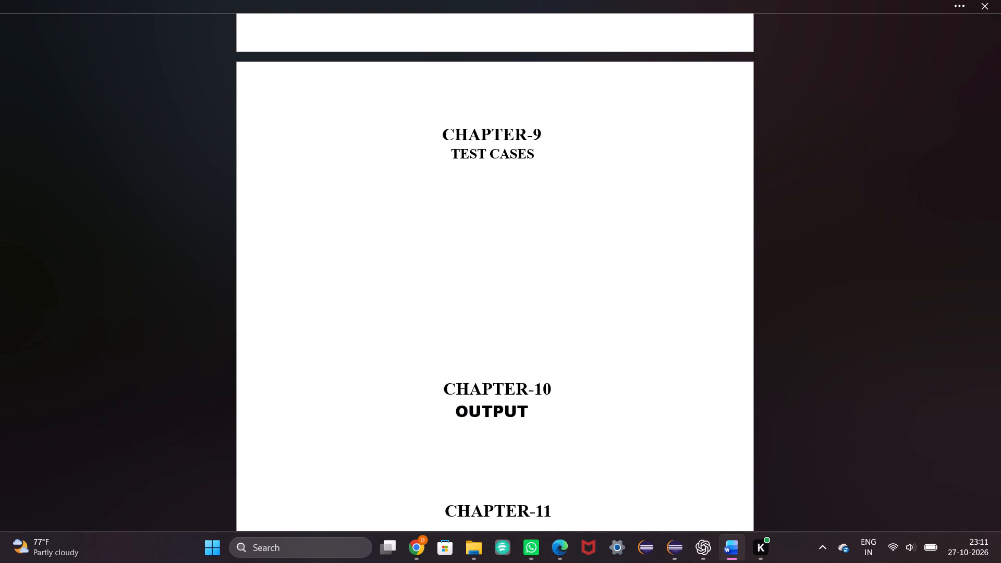
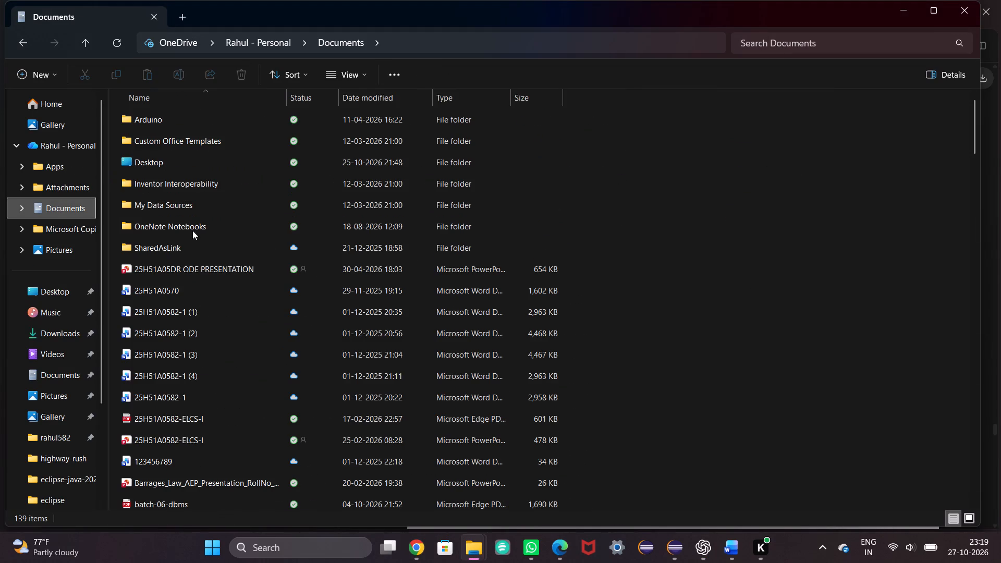
pyautogui.scroll(2, 190, 209)
pyautogui.scroll(1, 46, 212)
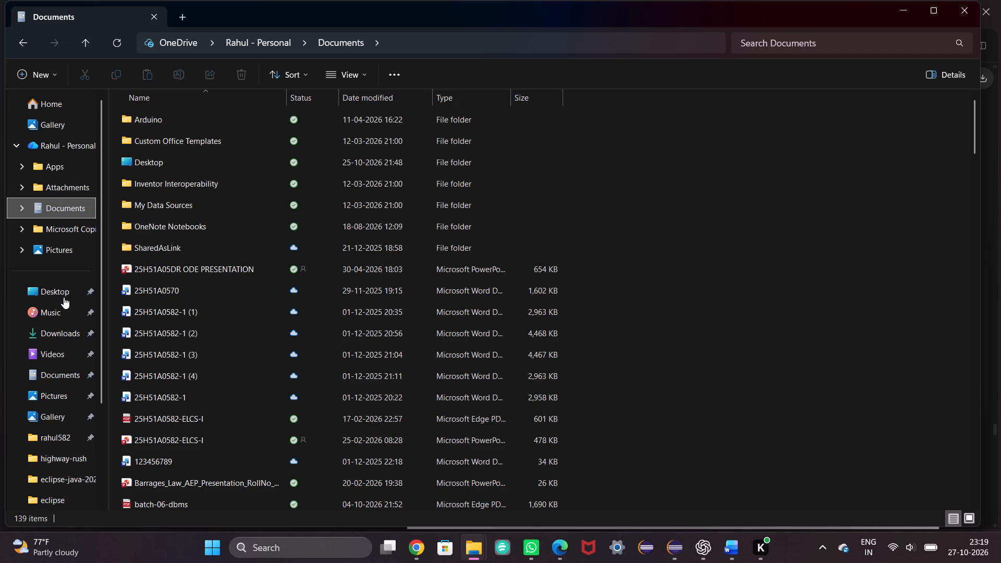
pyautogui.click(65, 289)
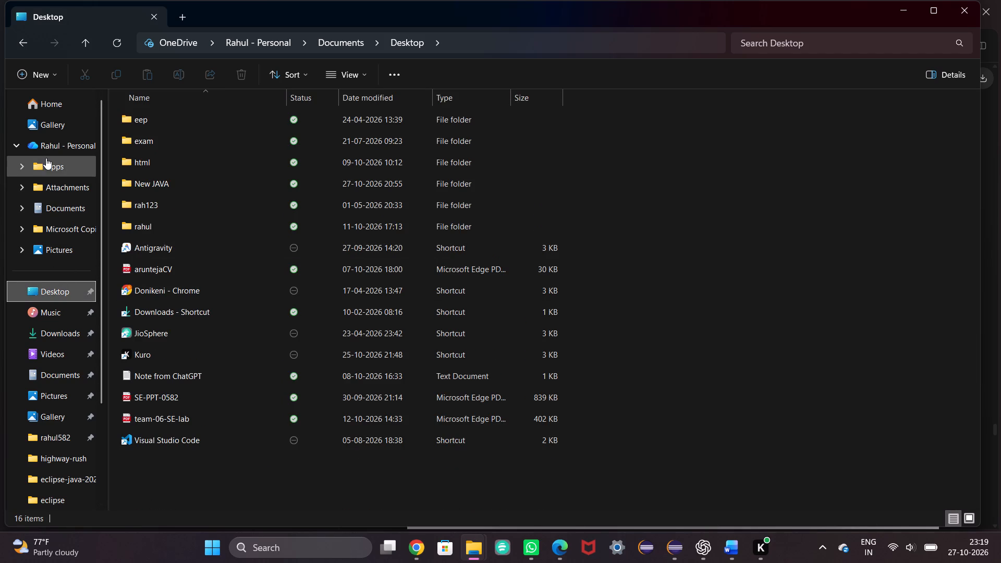
pyautogui.click(58, 109)
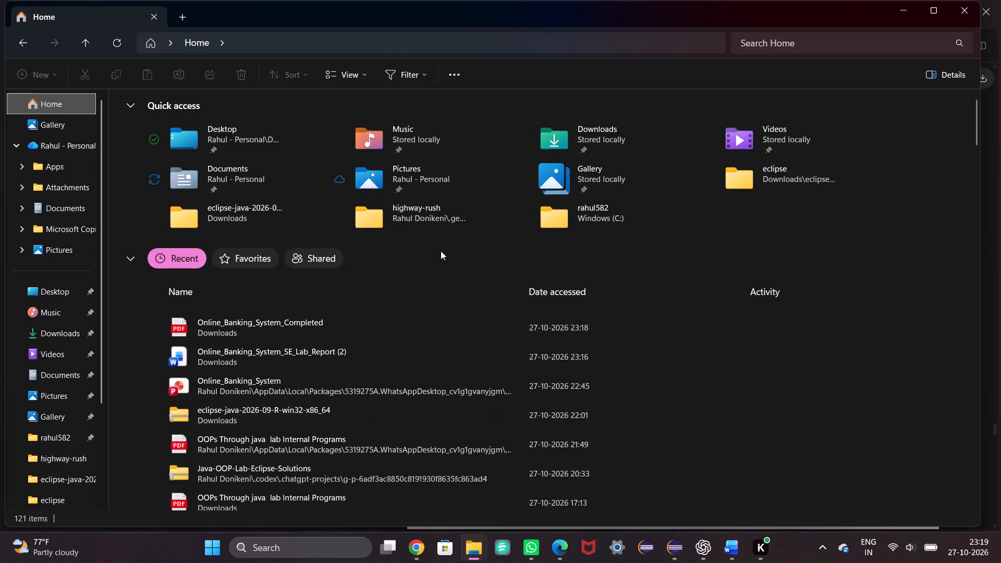
pyautogui.hscroll(1, 522, 208)
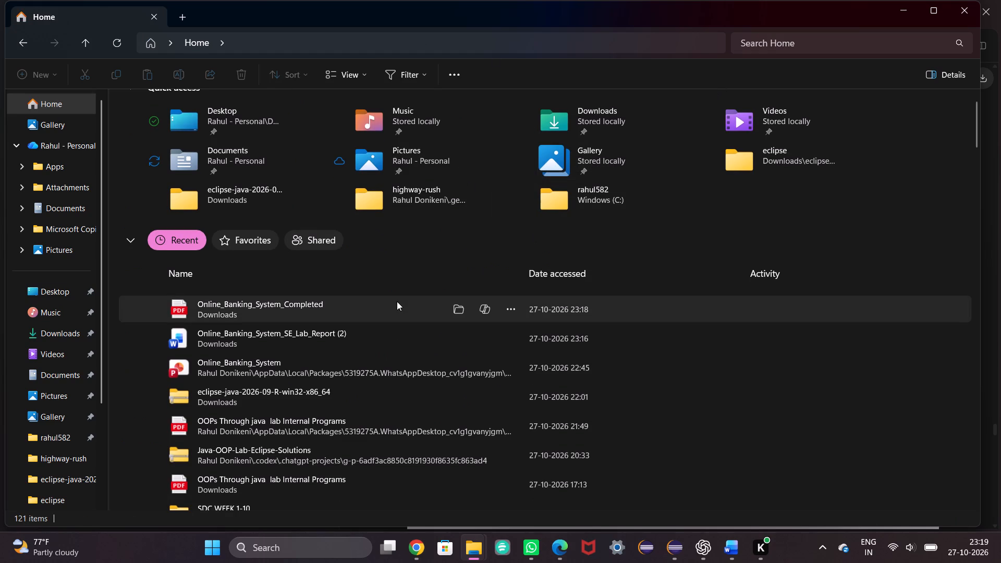
pyautogui.click(397, 301)
pyautogui.doubleClick(397, 301)
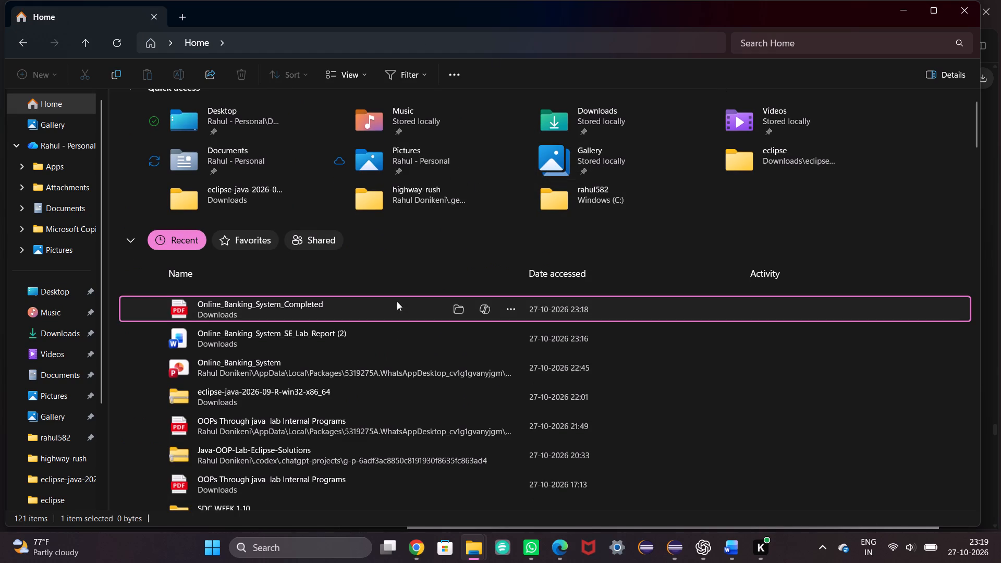
# Look through the completed PDF's opening pages and examine the Chapter 6 use case, data flow, entity relationship and class diagrams.
pyautogui.scroll(-11, 520, 425)
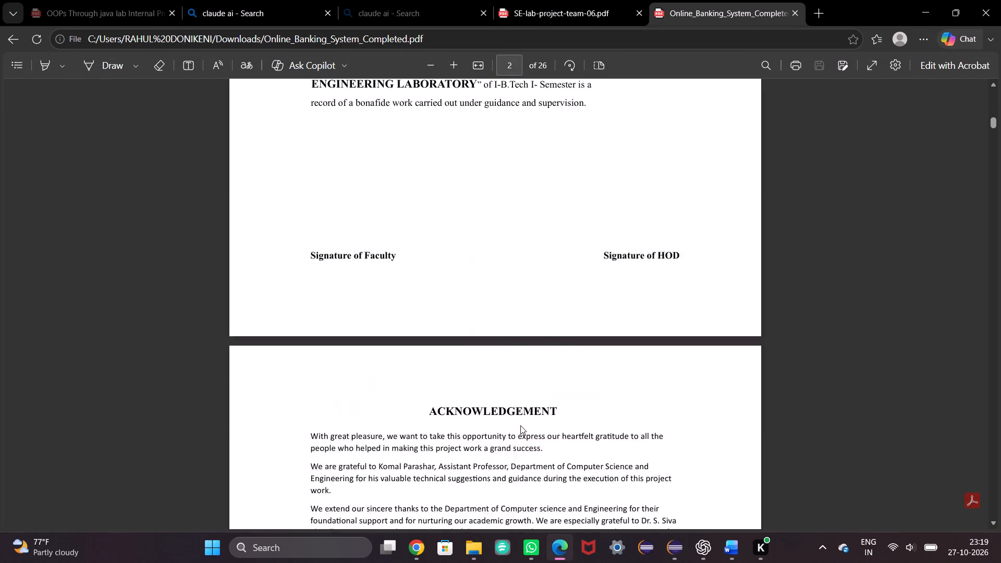
pyautogui.scroll(-10, 520, 425)
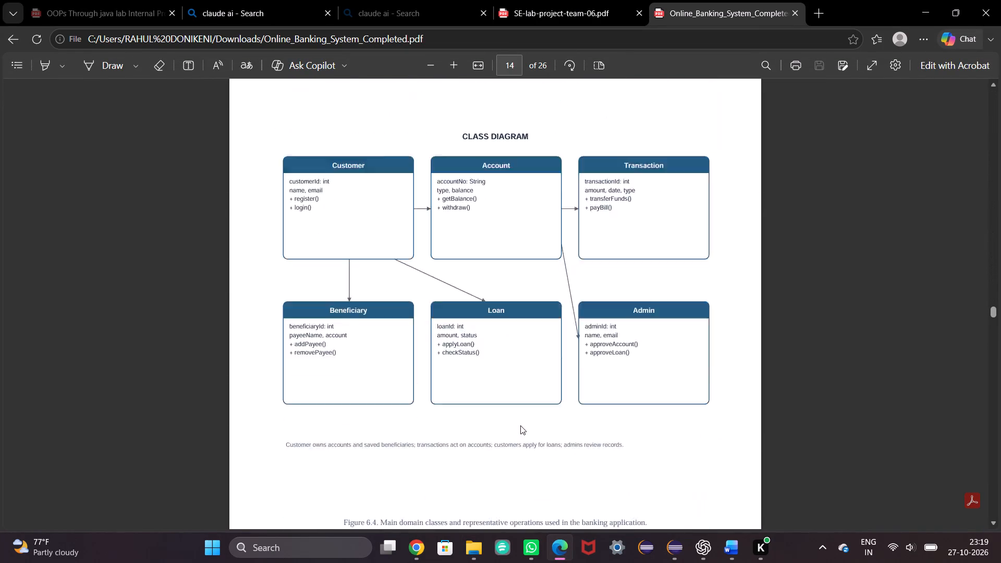
pyautogui.scroll(2, 520, 425)
pyautogui.scroll(-1, 520, 425)
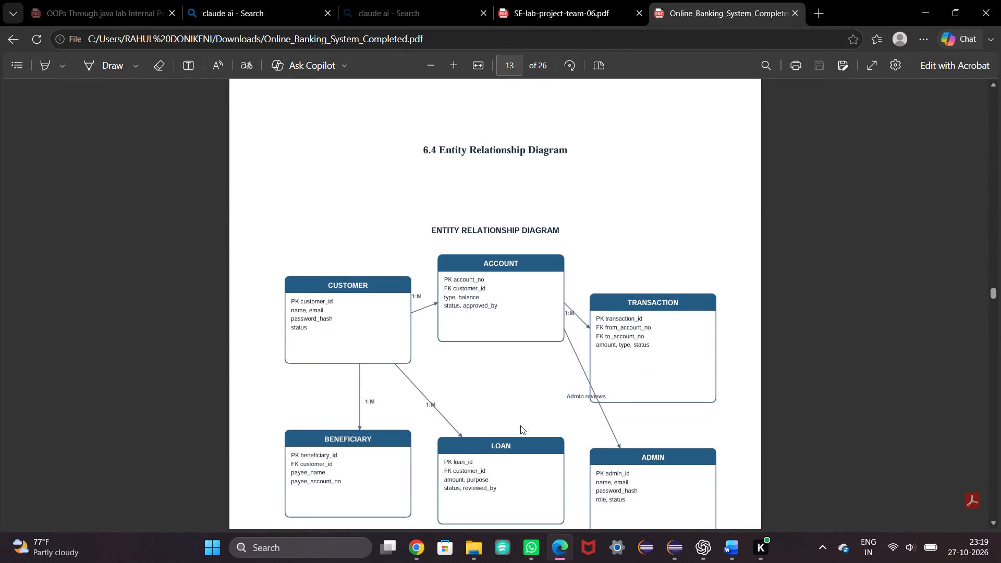
pyautogui.scroll(-3, 520, 425)
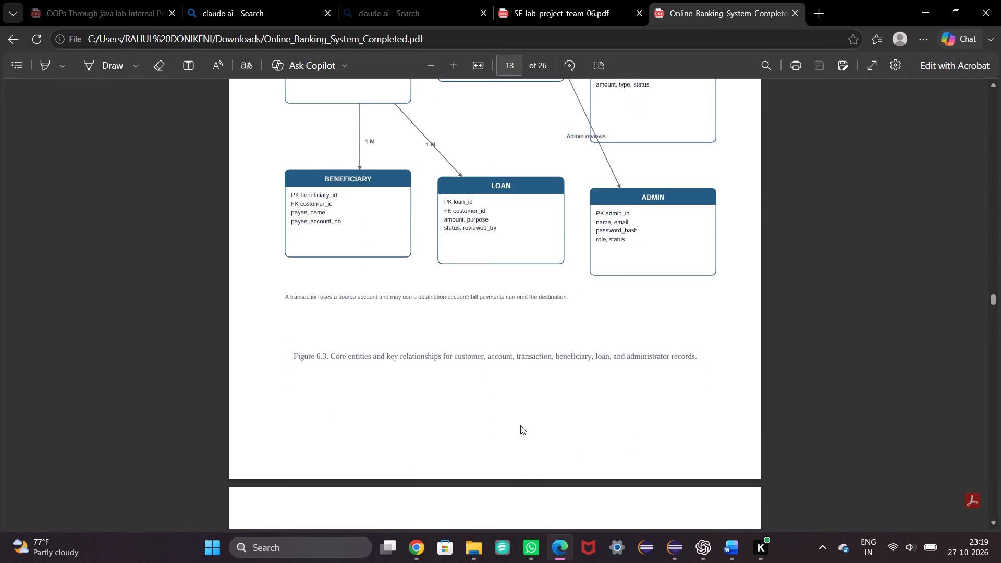
pyautogui.scroll(-3, 520, 425)
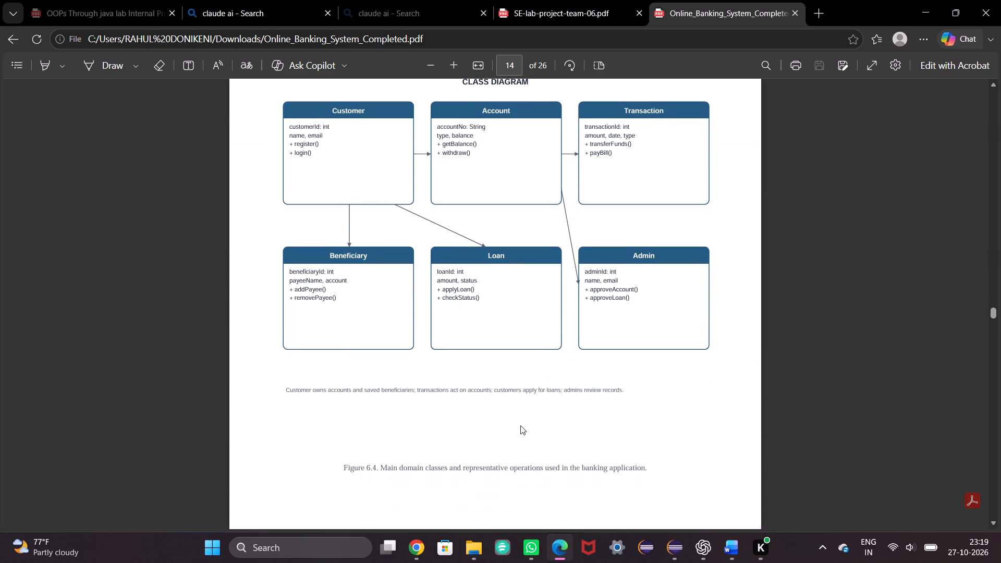
pyautogui.scroll(-3, 520, 425)
pyautogui.scroll(3, 520, 425)
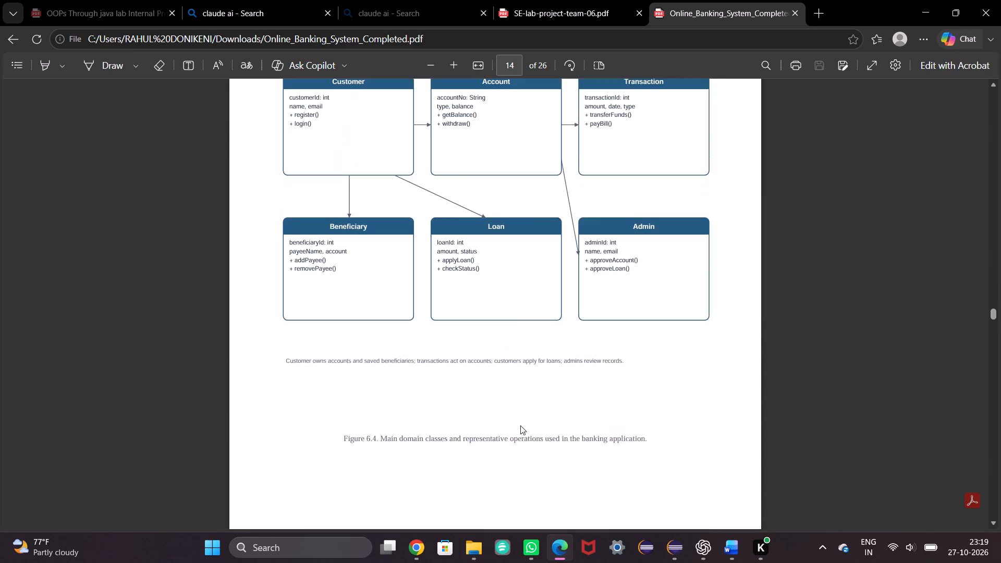
pyautogui.scroll(5, 520, 425)
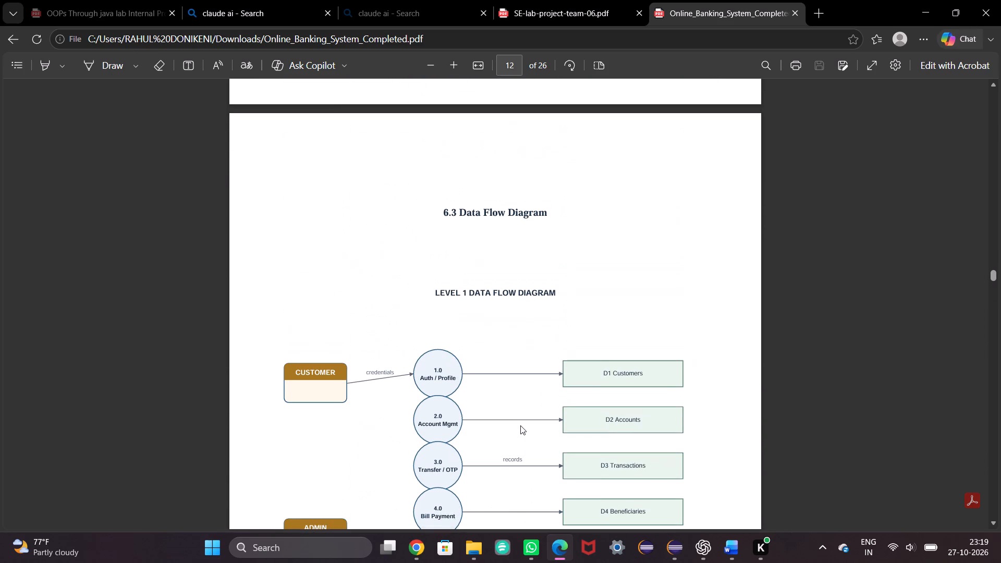
pyautogui.scroll(3, 520, 425)
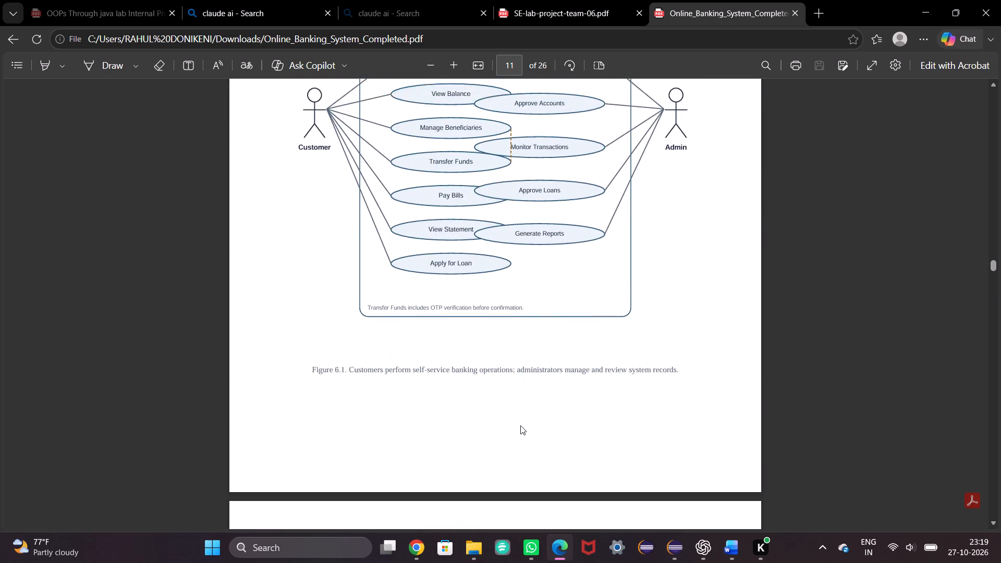
pyautogui.scroll(1, 520, 425)
pyautogui.scroll(-3, 520, 425)
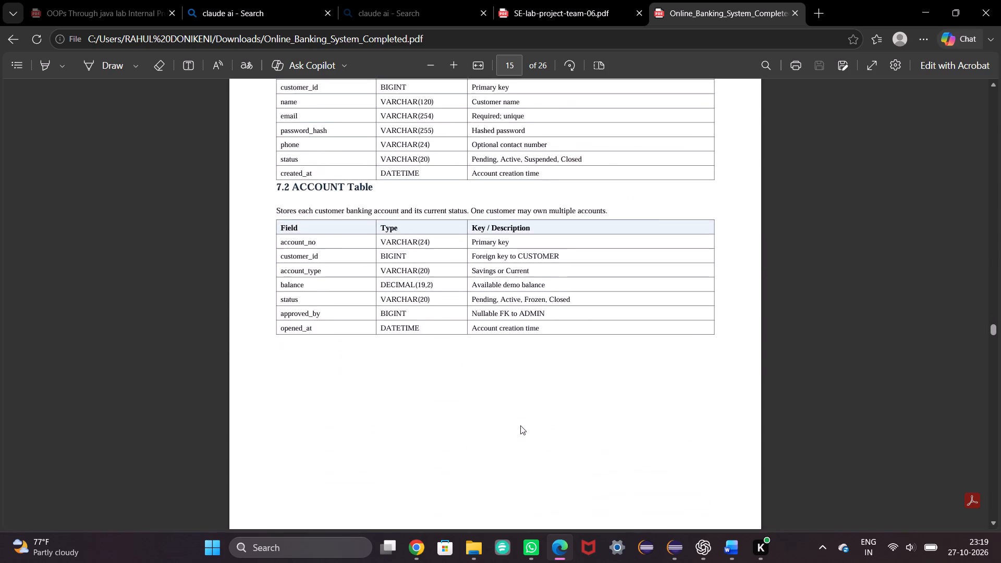
# Review the Chapter 7 Database Design tables in the PDF, from CUSTOMER through ADMIN.
pyautogui.scroll(1, 520, 425)
pyautogui.scroll(-2, 520, 425)
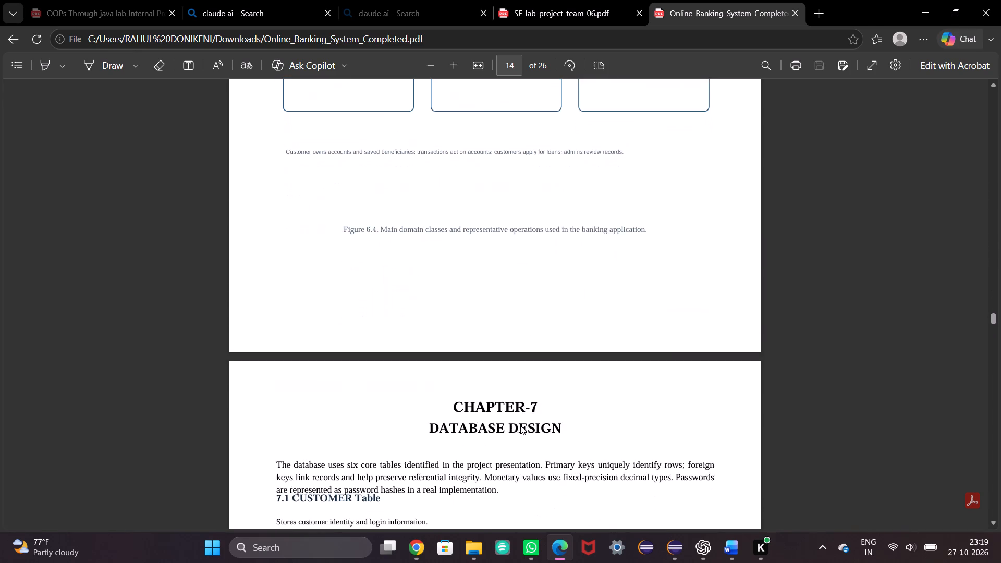
pyautogui.scroll(-3, 520, 425)
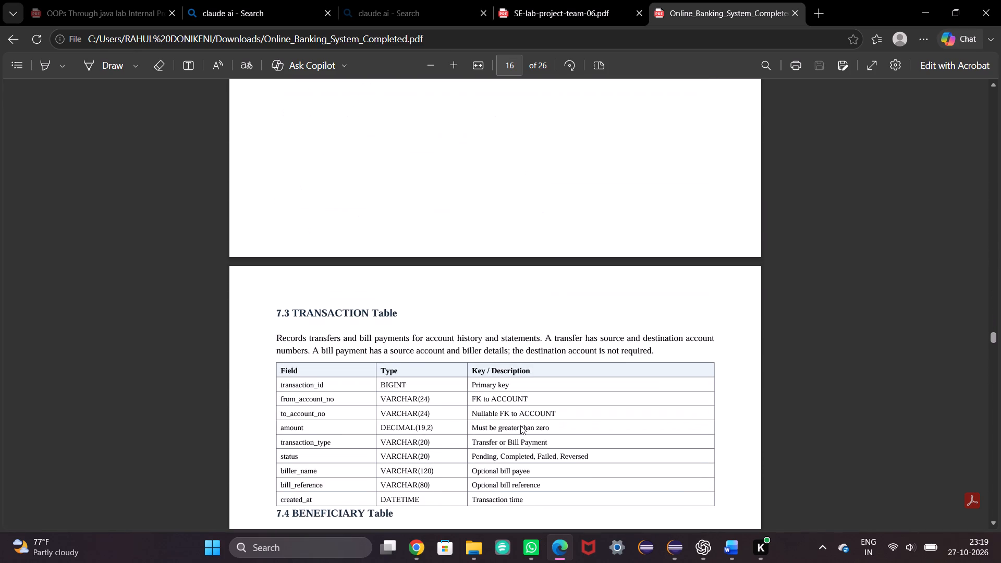
pyautogui.scroll(-4, 520, 425)
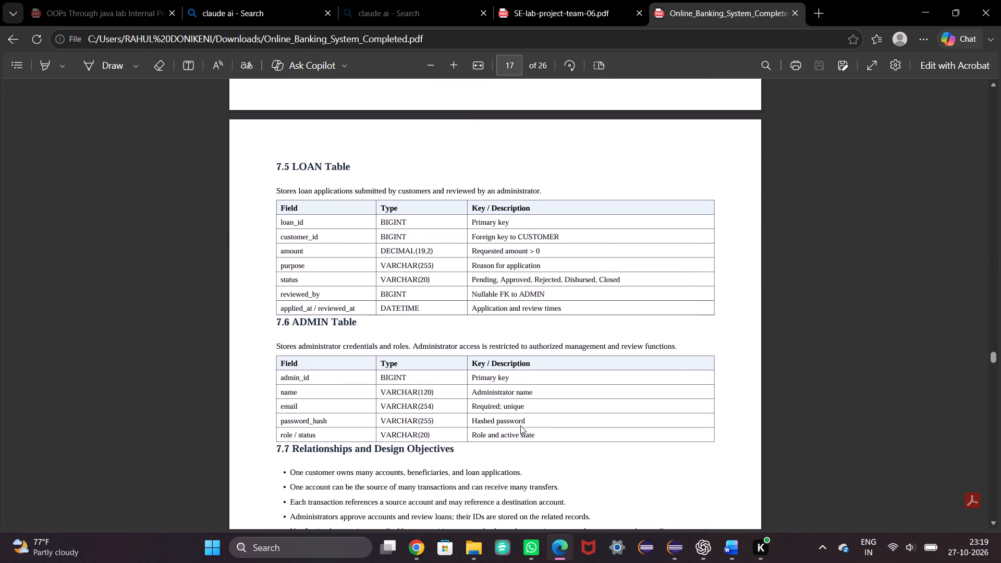
pyautogui.scroll(-3, 520, 425)
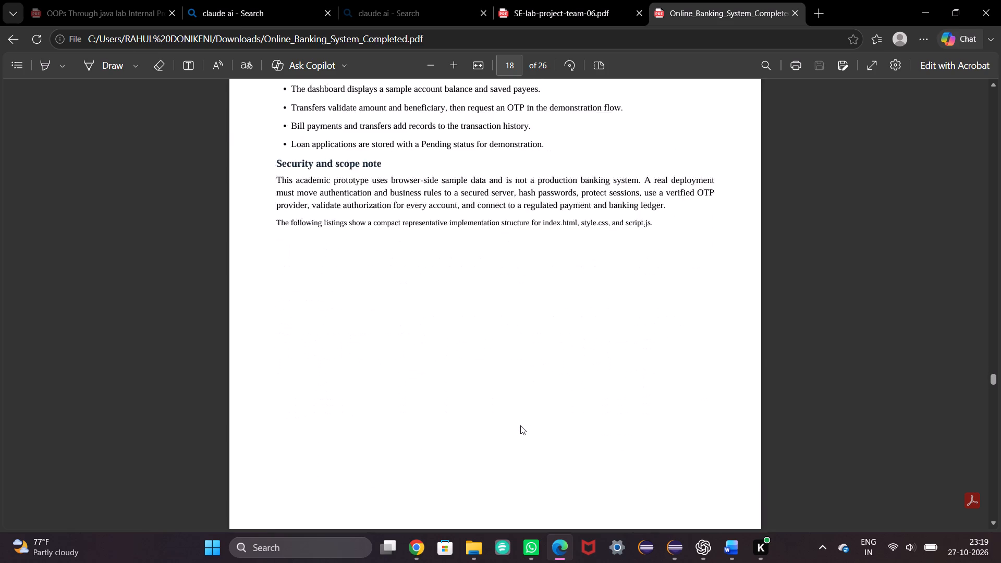
pyautogui.scroll(-8, 520, 425)
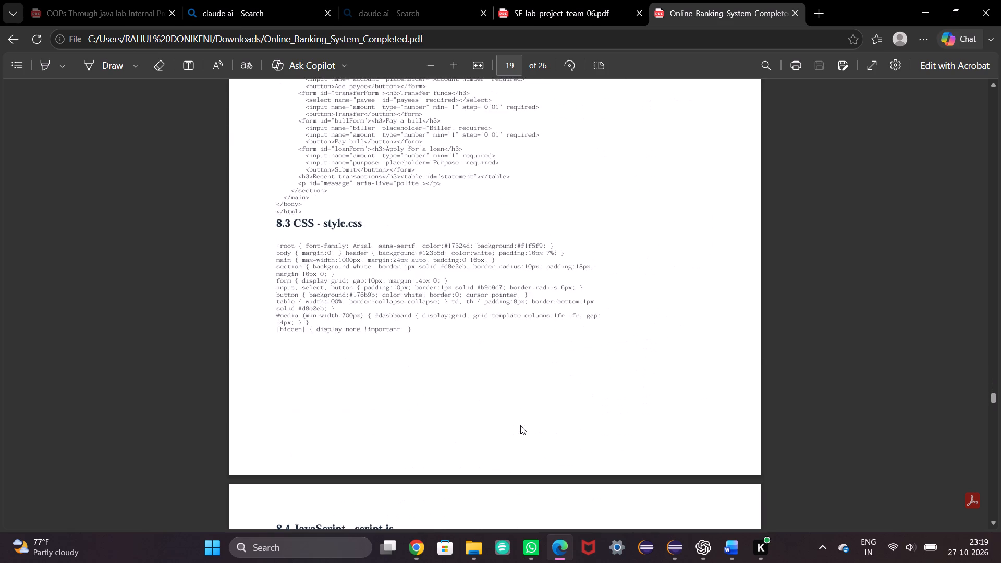
pyautogui.scroll(-10, 520, 425)
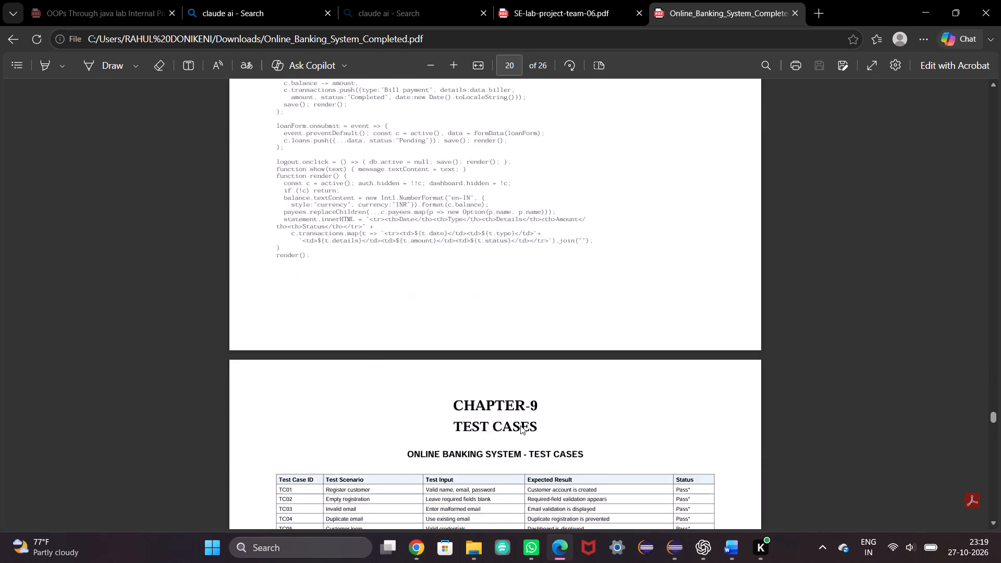
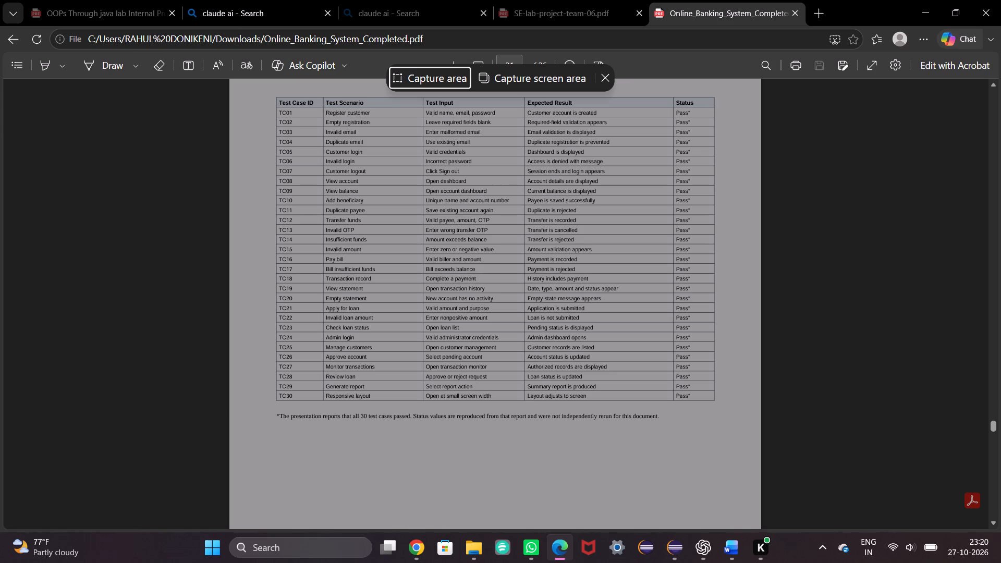
pyautogui.moveTo(273, 93); pyautogui.dragTo(517, 321)
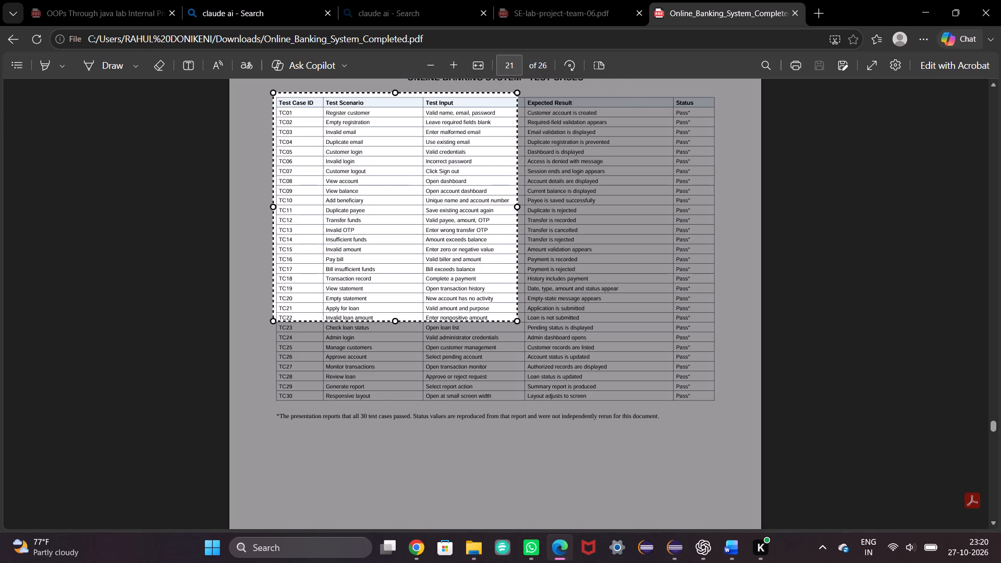
pyautogui.moveTo(517, 321); pyautogui.dragTo(726, 411)
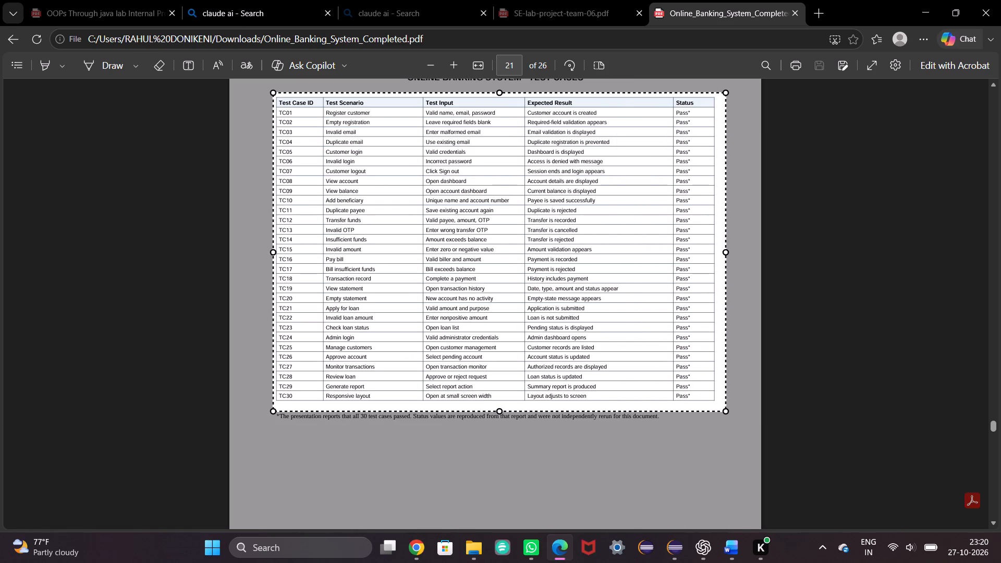
pyautogui.moveTo(726, 411); pyautogui.dragTo(721, 402)
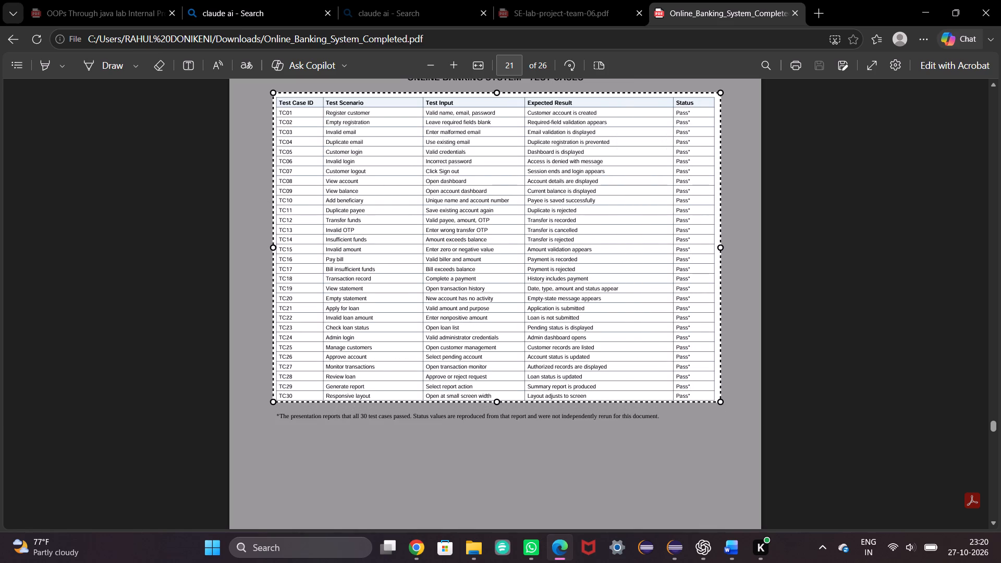
pyautogui.moveTo(721, 402); pyautogui.dragTo(722, 405)
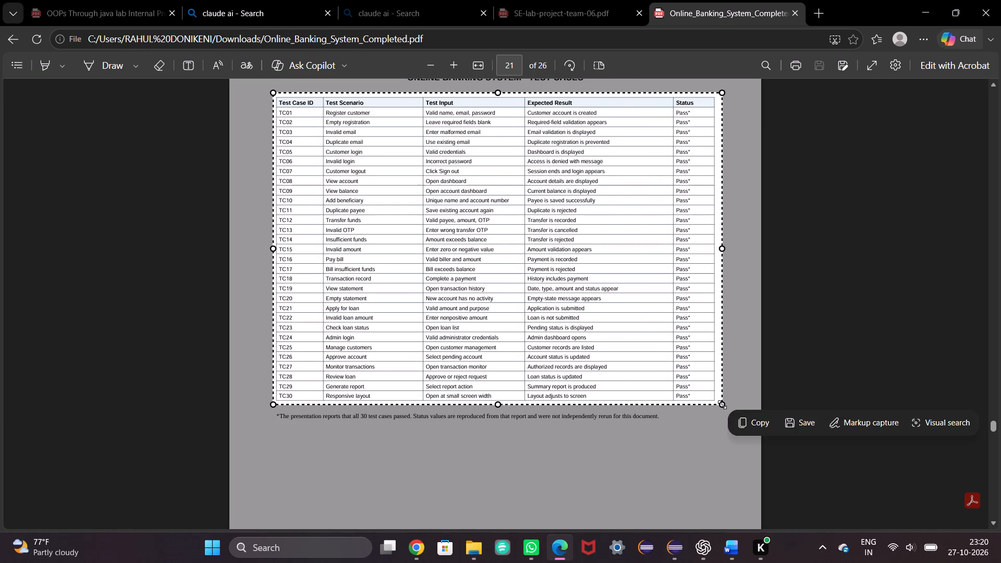
pyautogui.click(764, 420)
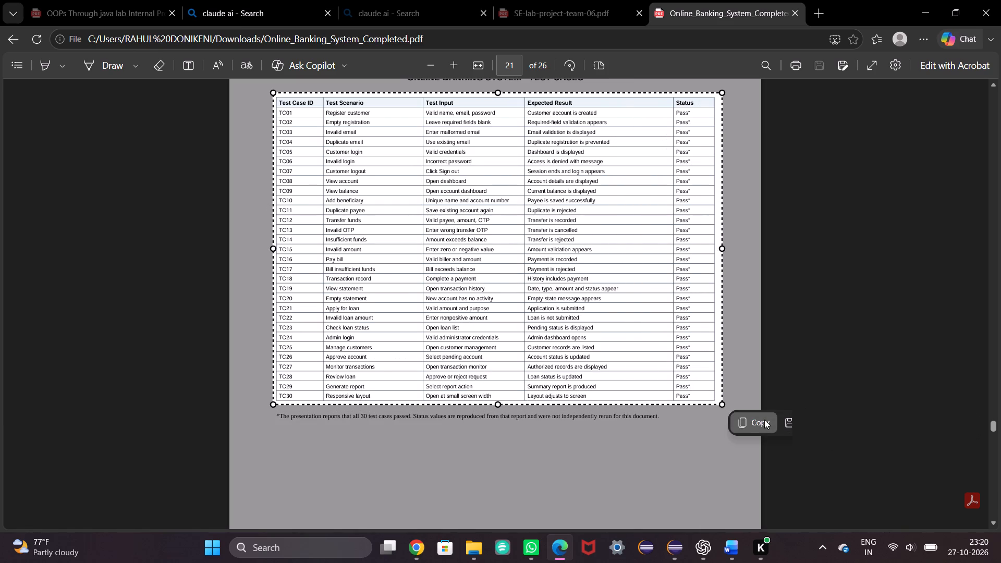
# Switch to the Word report and paste the copied table image below the CHAPTER-9 TEST CASES heading.
pyautogui.click(736, 547)
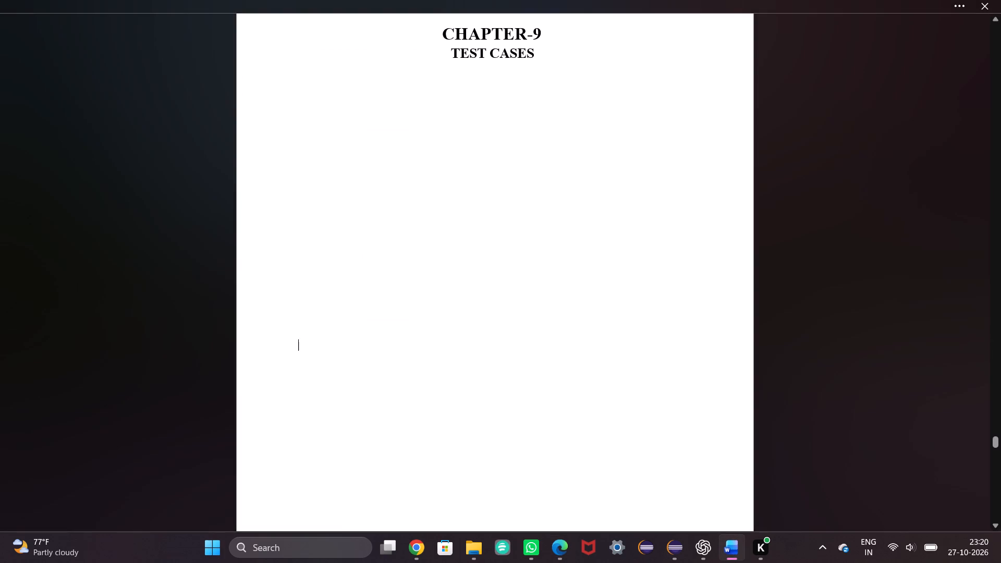
pyautogui.click(577, 94)
pyautogui.hotkey('ctrl', 'v')
# Enlarge the pasted test cases image by stretching it slightly wider and considerably taller on the page.
pyautogui.click(544, 307)
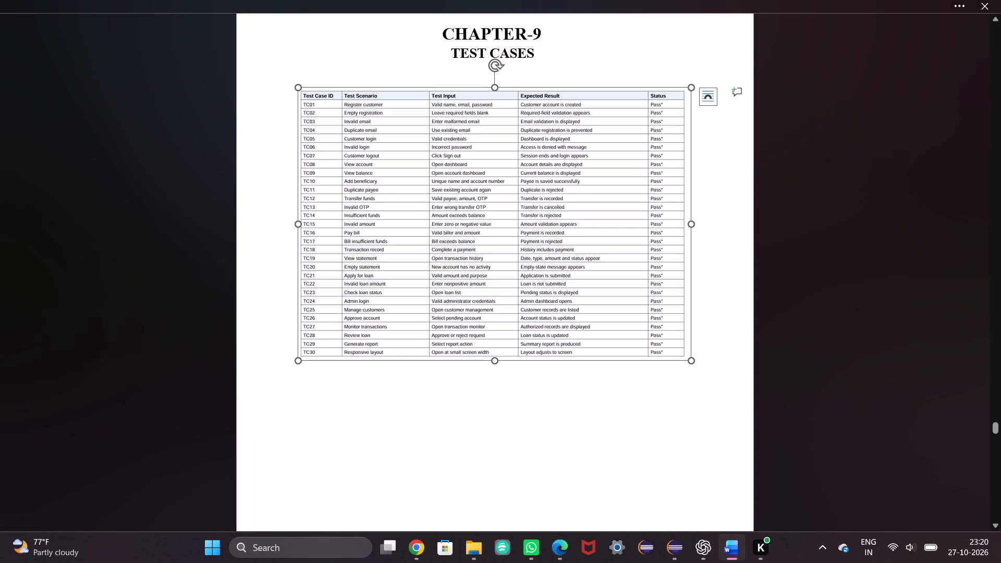
pyautogui.moveTo(493, 360); pyautogui.dragTo(494, 384)
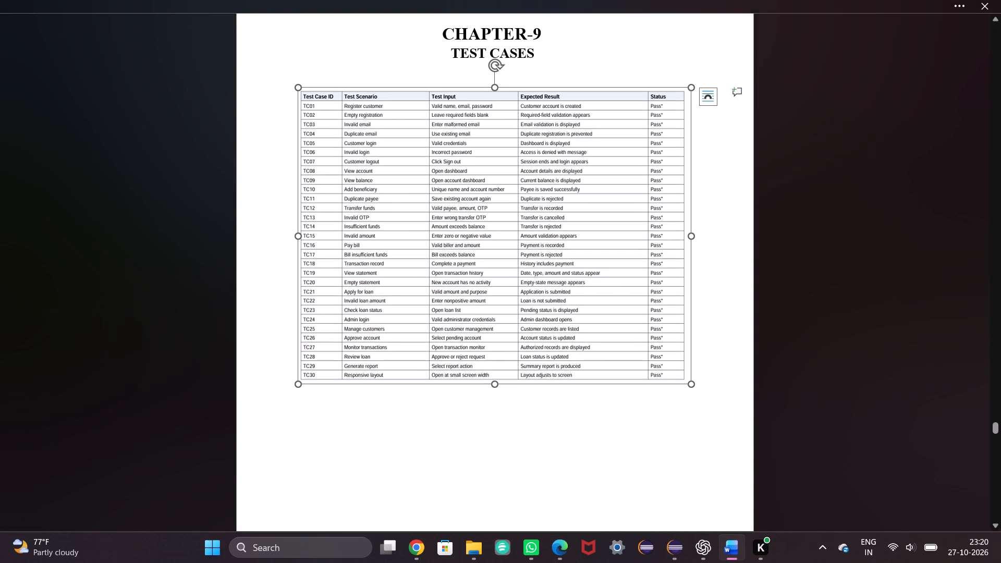
pyautogui.moveTo(690, 239); pyautogui.dragTo(704, 238)
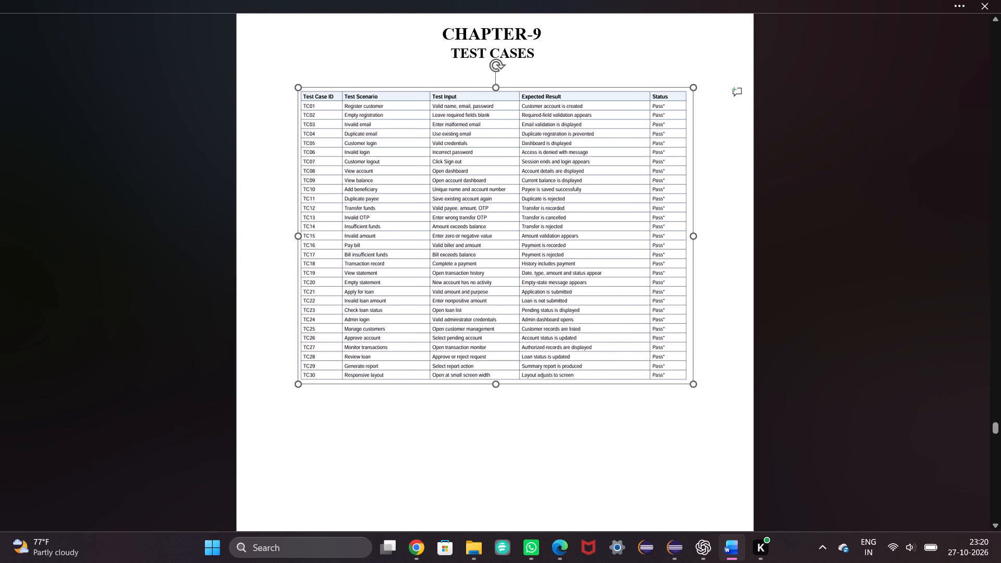
pyautogui.moveTo(704, 238); pyautogui.dragTo(715, 244)
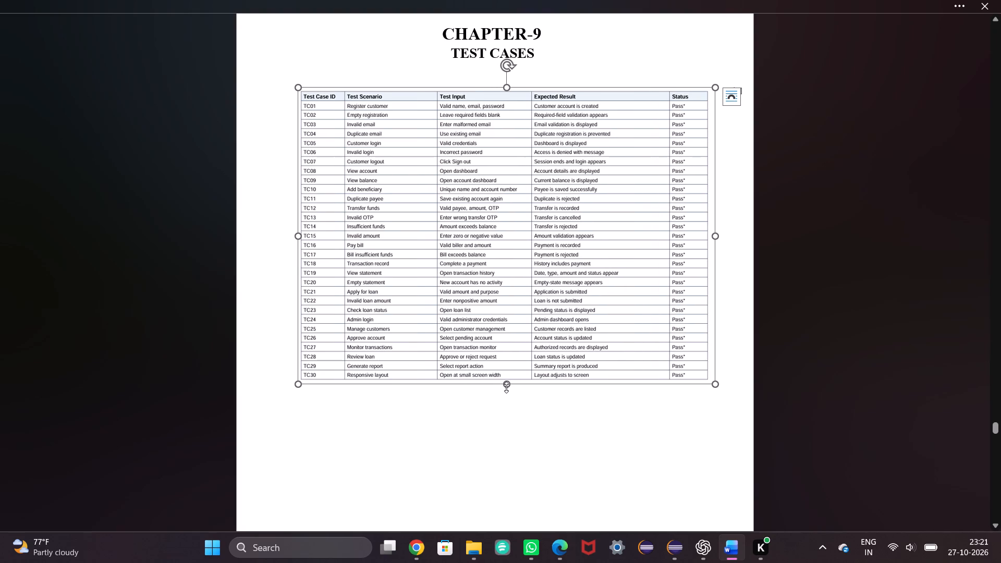
pyautogui.moveTo(506, 387); pyautogui.dragTo(506, 474)
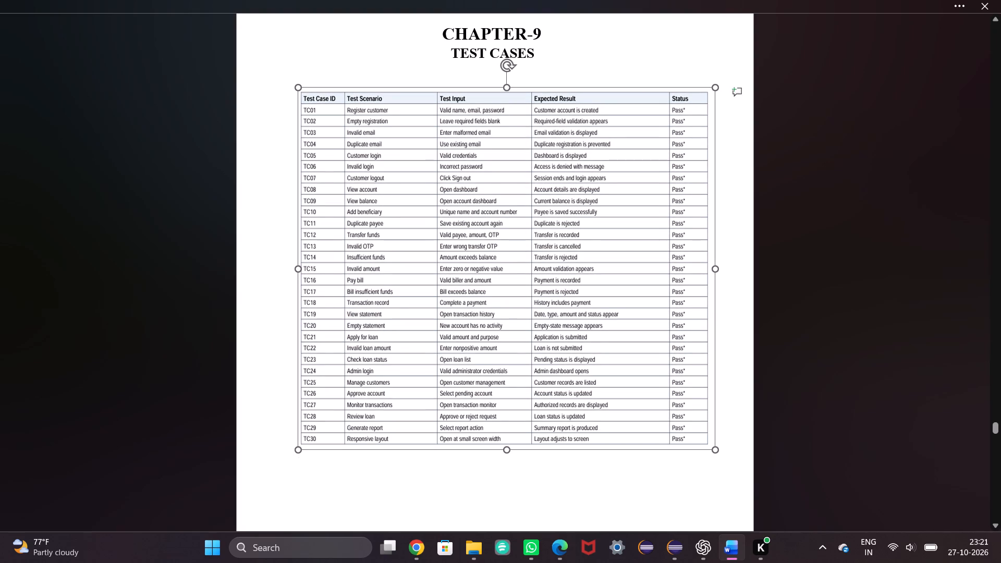
pyautogui.click(443, 492)
# Delete the surplus blank lines above the CHAPTER-10 OUTPUT heading to move it near the top of its page.
pyautogui.scroll(-3, 443, 492)
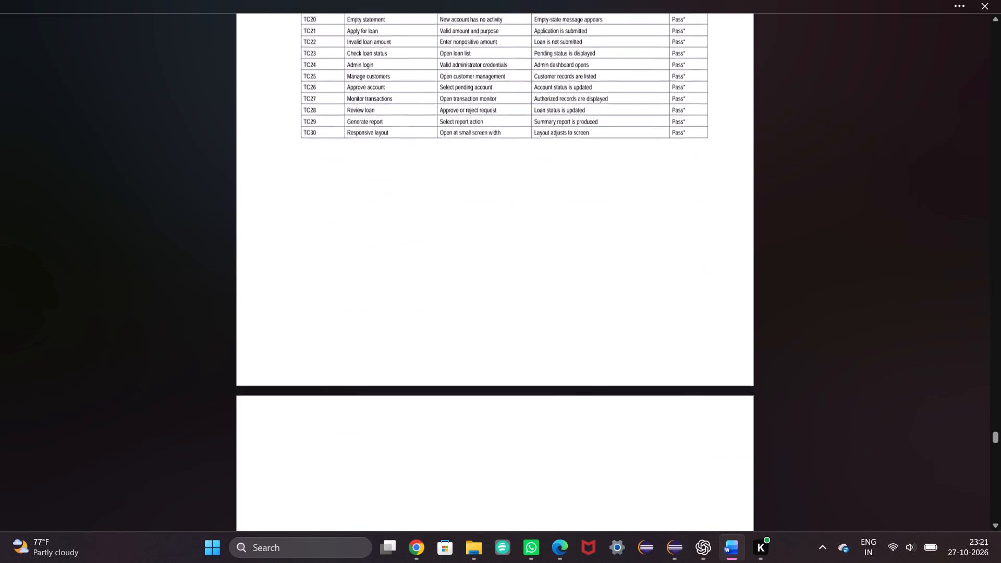
pyautogui.scroll(-1, 443, 492)
pyautogui.scroll(1, 443, 492)
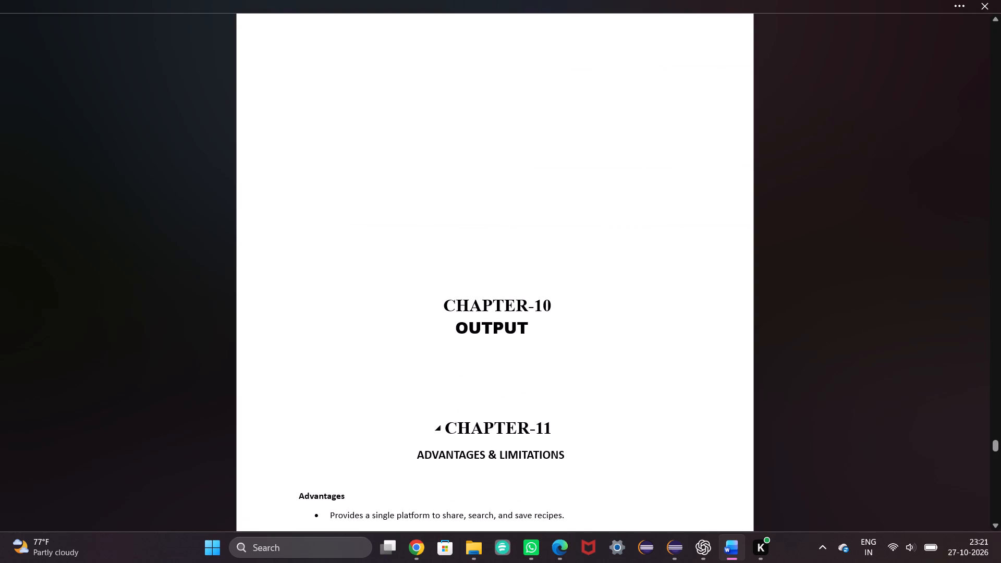
pyautogui.click(443, 283)
pyautogui.press('BackSpace')
pyautogui.press('BackSpace')
pyautogui.press('BackSpace')
pyautogui.press('BackSpace')
pyautogui.press('BackSpace')
pyautogui.press('BackSpace')
pyautogui.press('BackSpace')
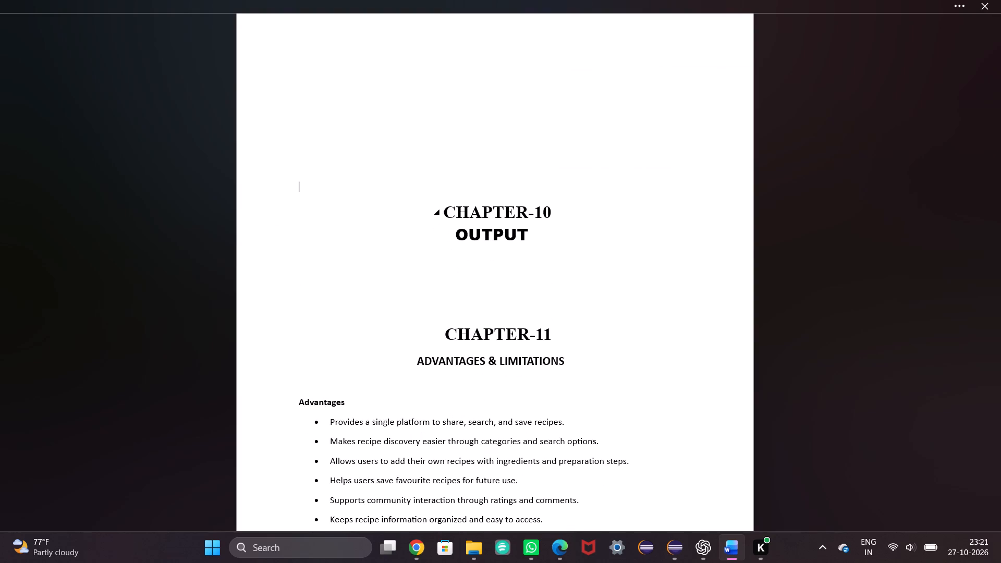
pyautogui.press('BackSpace')
pyautogui.press('BackSpace')
pyautogui.press('BackSpace')
pyautogui.press('BackSpace')
pyautogui.scroll(1, 443, 283)
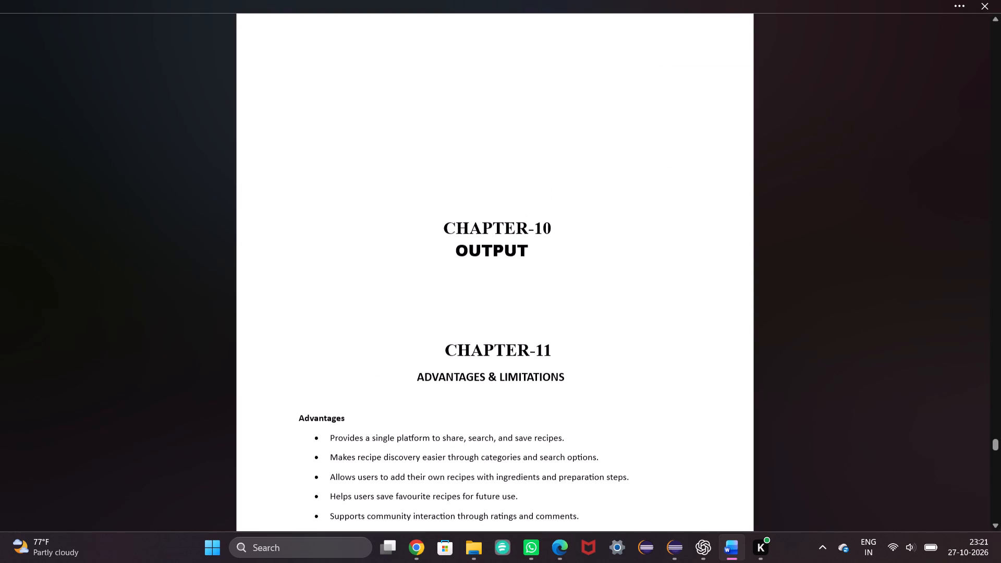
pyautogui.press('BackSpace')
pyautogui.press('BackSpace')
pyautogui.press('BackSpace')
pyautogui.press('BackSpace')
pyautogui.press('BackSpace')
pyautogui.press('BackSpace')
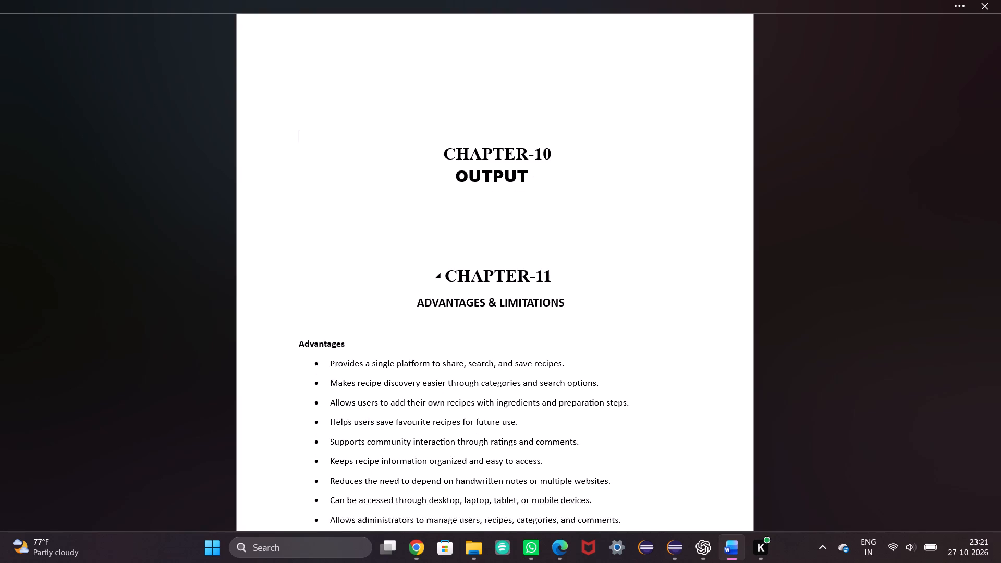
pyautogui.press('BackSpace')
pyautogui.scroll(2, 443, 283)
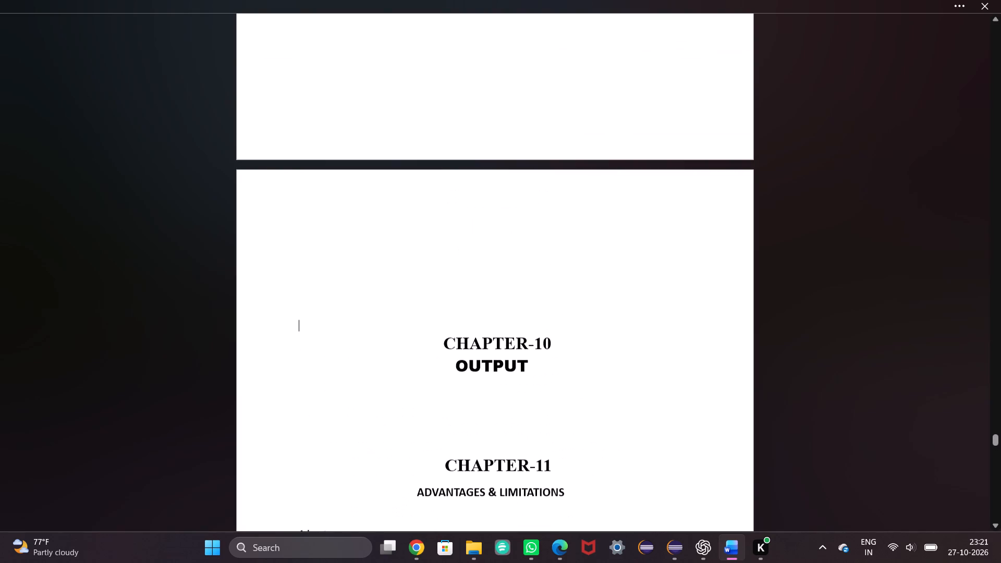
pyautogui.press('BackSpace')
pyautogui.press('BackSpace')
pyautogui.press('BackSpace')
pyautogui.press('BackSpace')
pyautogui.press('BackSpace')
pyautogui.press('BackSpace')
pyautogui.press('BackSpace')
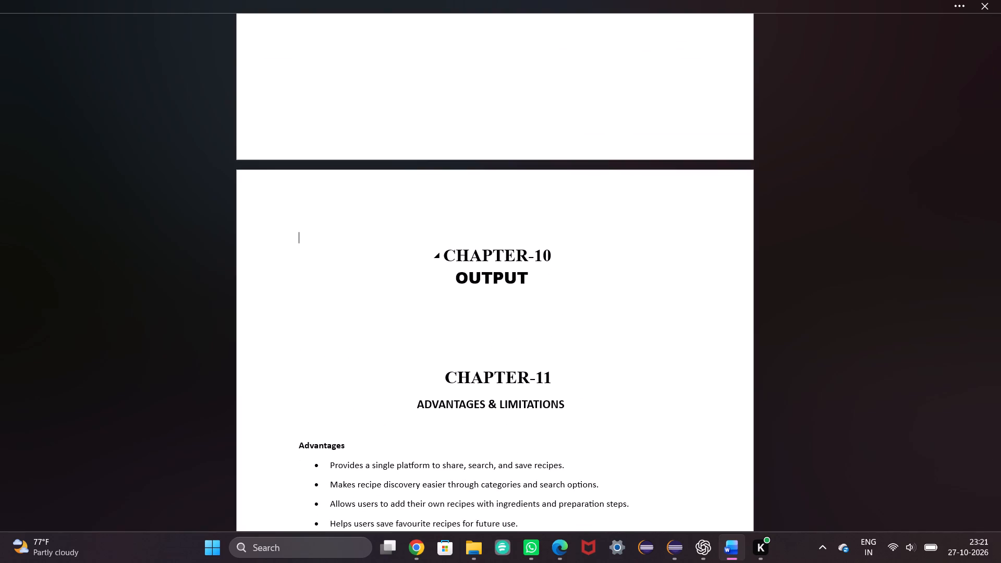
pyautogui.press('BackSpace')
# Add a new line directly after the OUTPUT heading of Chapter 10.
pyautogui.press('Down')
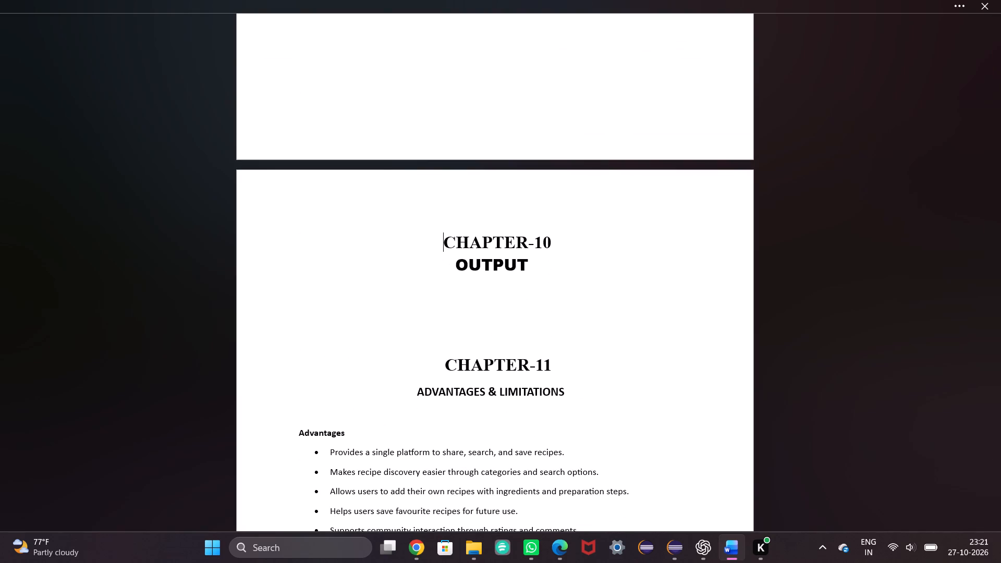
pyautogui.press('Down')
pyautogui.click(573, 278)
pyautogui.press('Return')
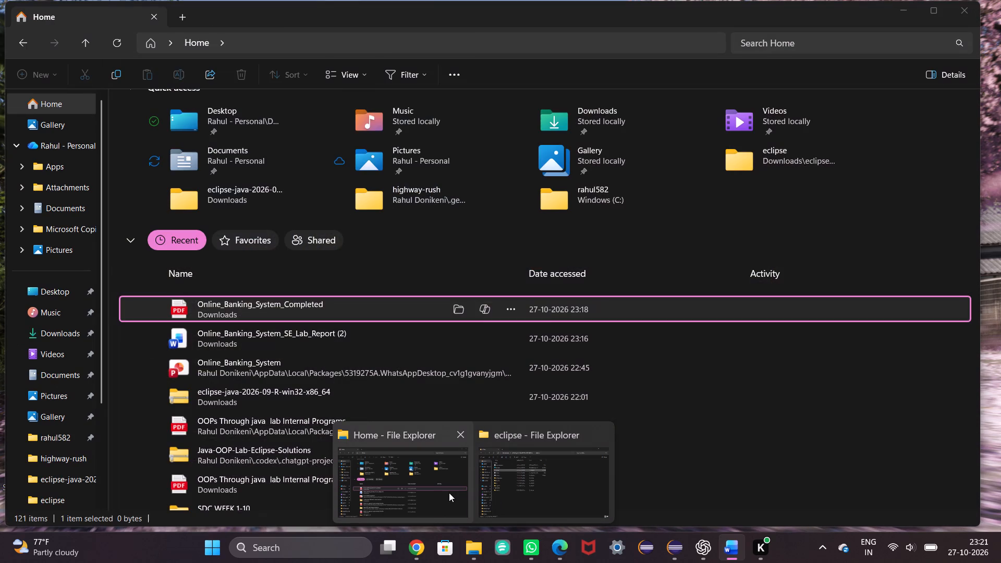
# Switch to the team-06 reference PDF in Edge and examine how its CHAPTER-10 OUTPUT section is laid out.
pyautogui.click(560, 555)
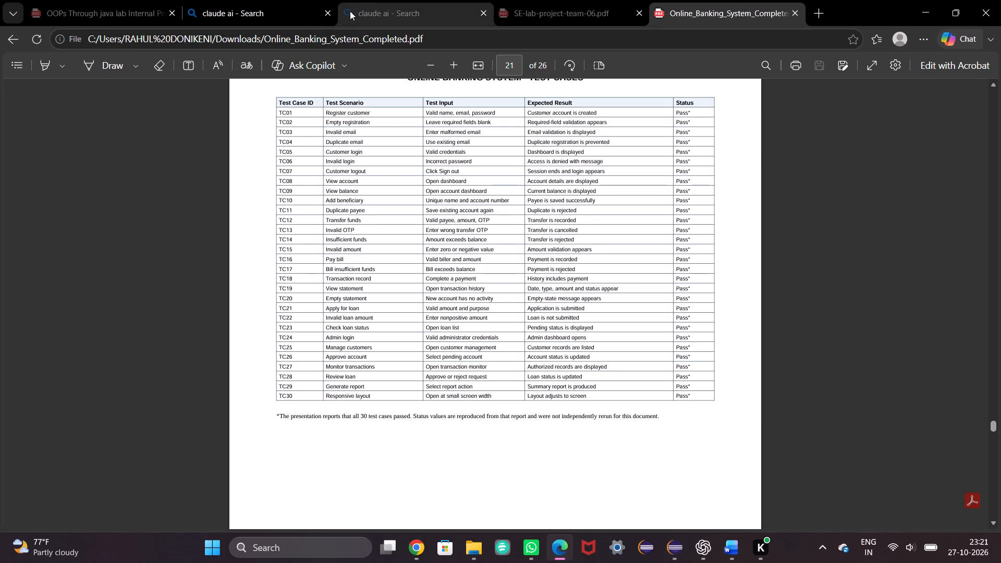
pyautogui.click(521, 2)
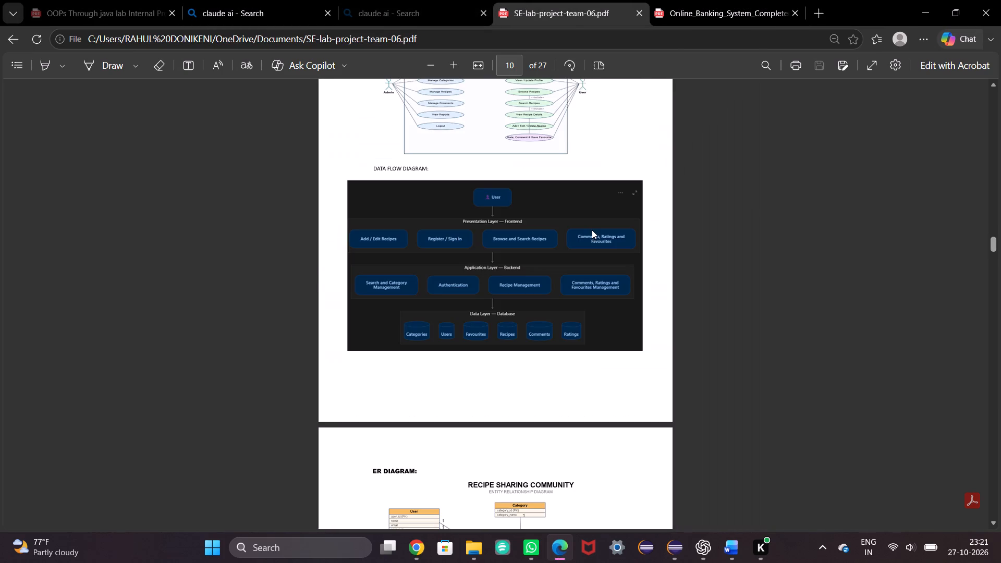
pyautogui.scroll(-6, 592, 230)
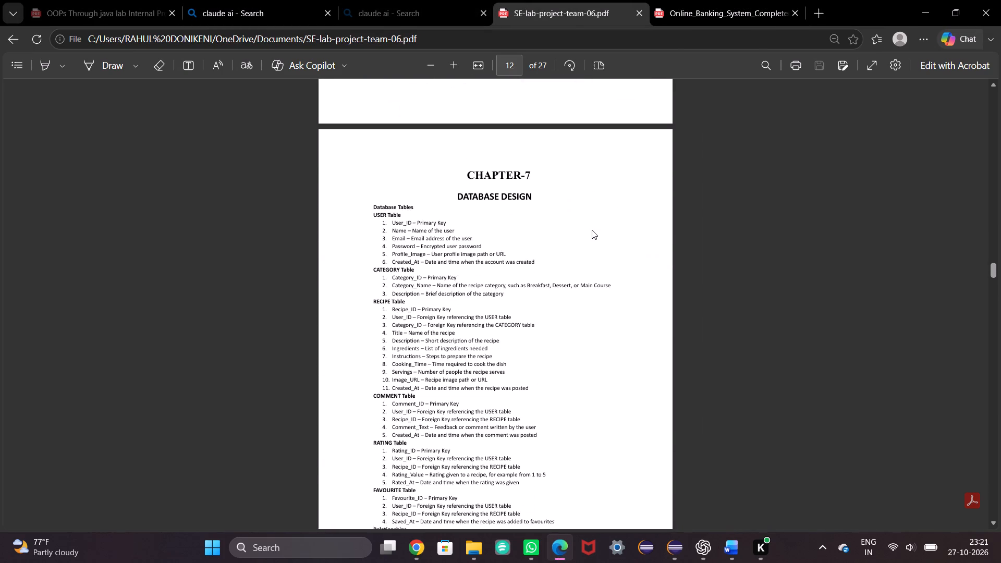
pyautogui.scroll(-4, 592, 230)
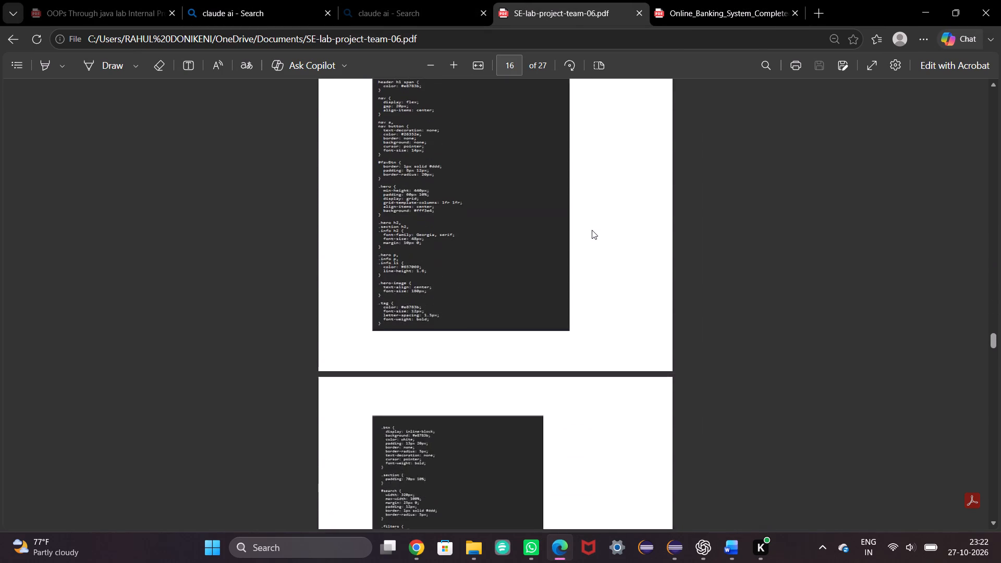
pyautogui.scroll(-3, 592, 230)
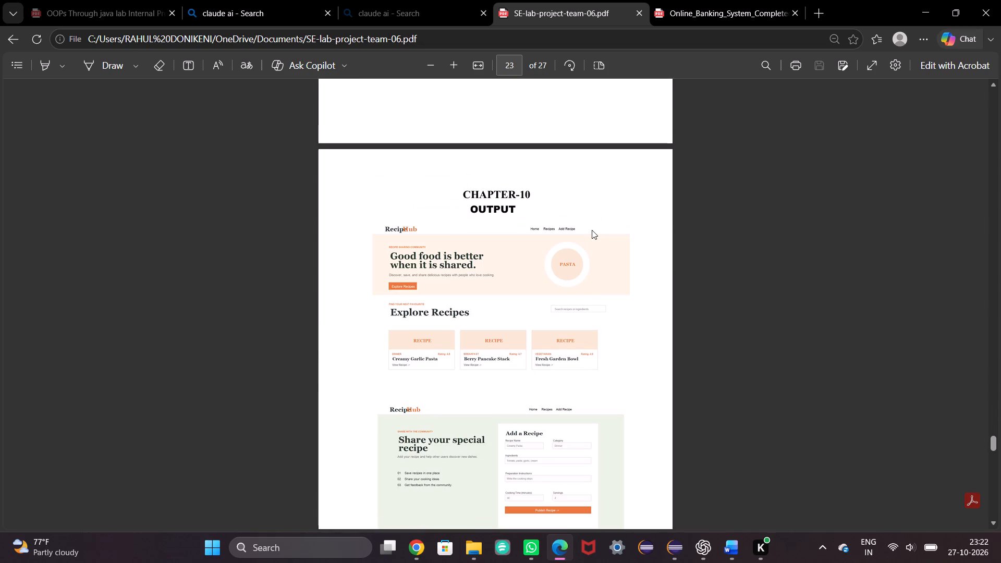
pyautogui.scroll(-3, 561, 300)
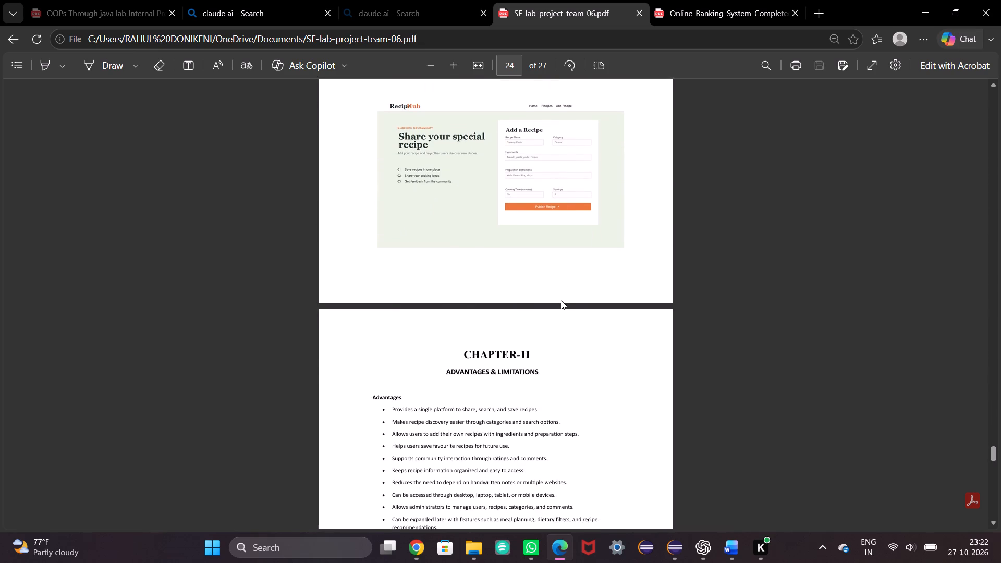
pyautogui.scroll(-1, 561, 300)
pyautogui.scroll(1, 561, 300)
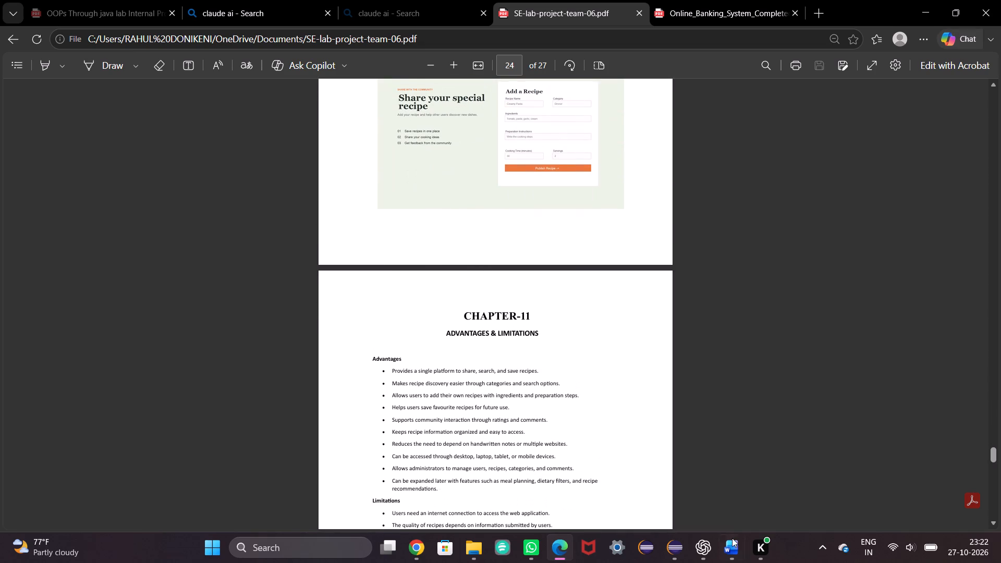
pyautogui.click(357, 552)
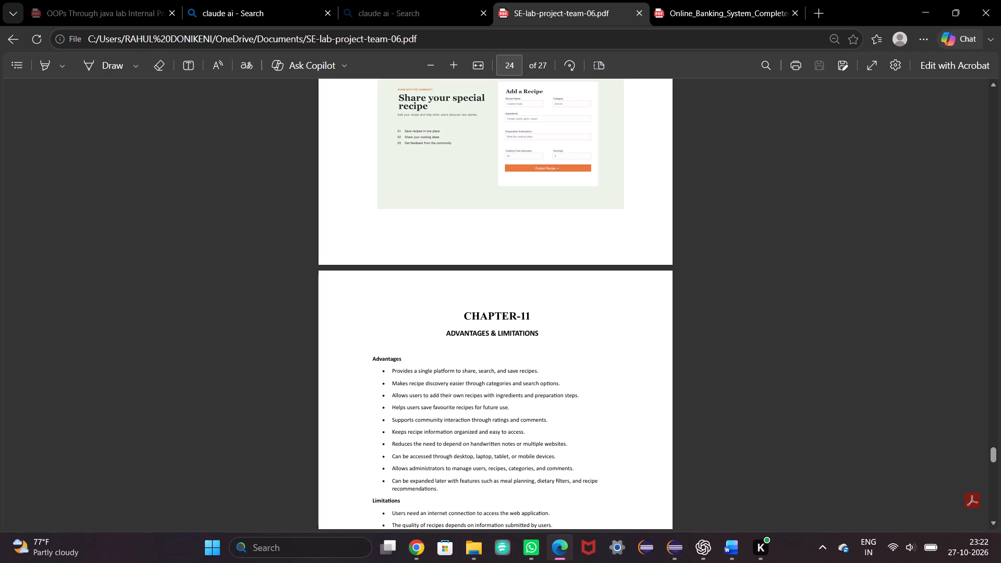
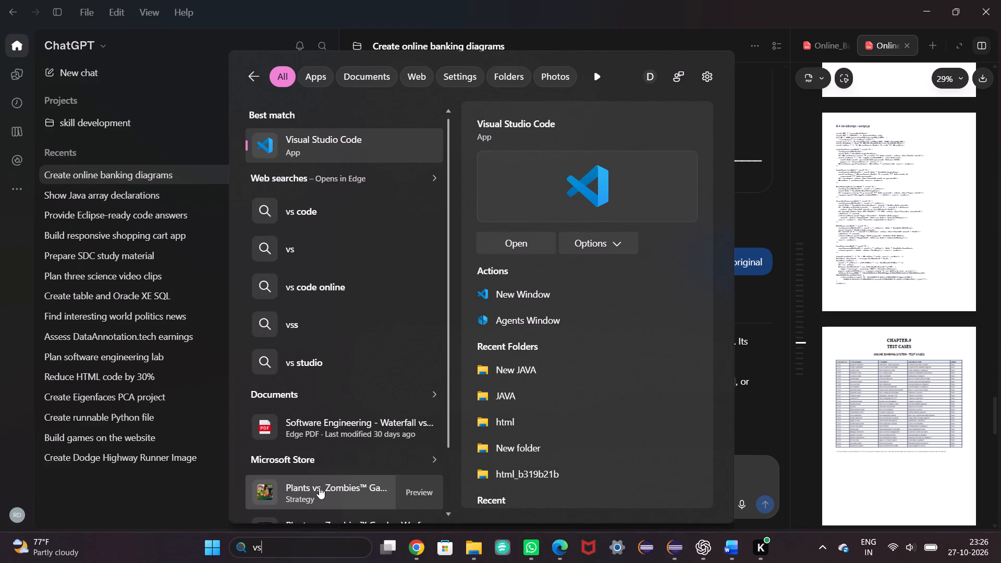
pyautogui.click(505, 414)
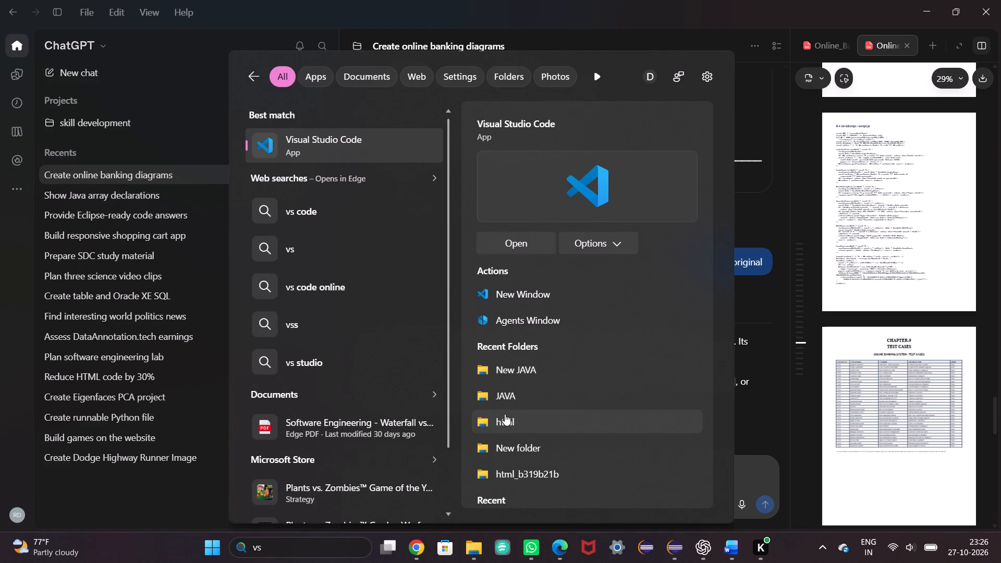
pyautogui.doubleClick(505, 414)
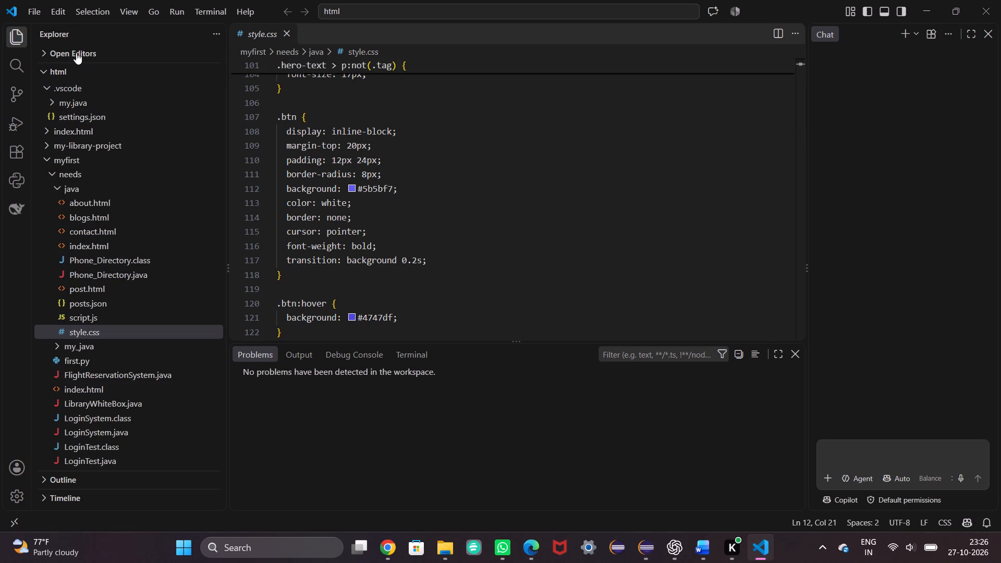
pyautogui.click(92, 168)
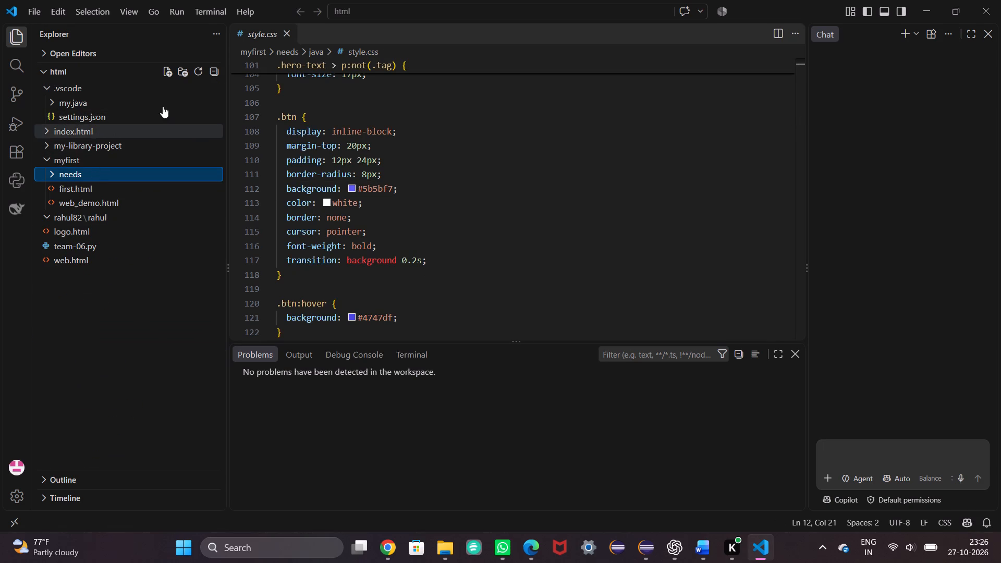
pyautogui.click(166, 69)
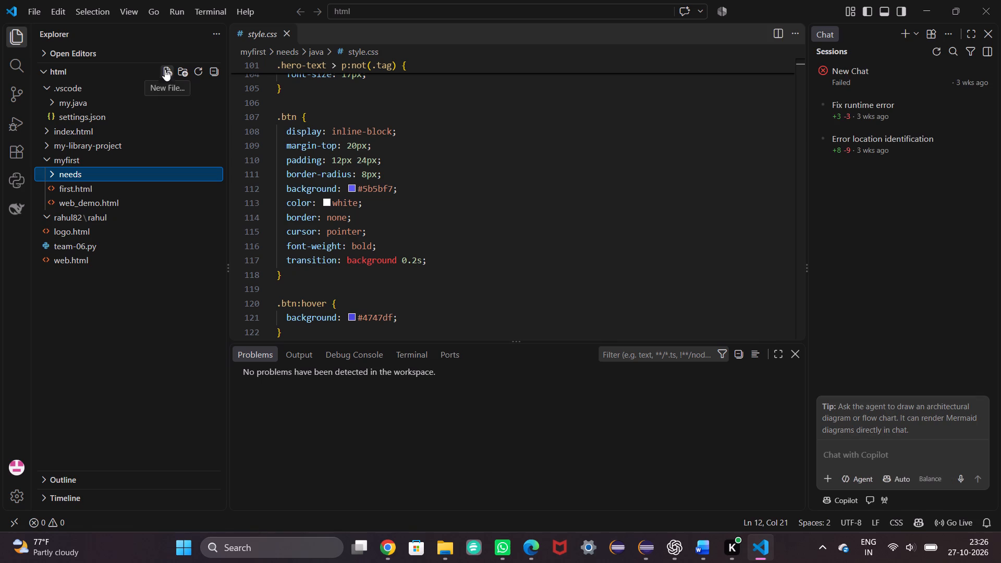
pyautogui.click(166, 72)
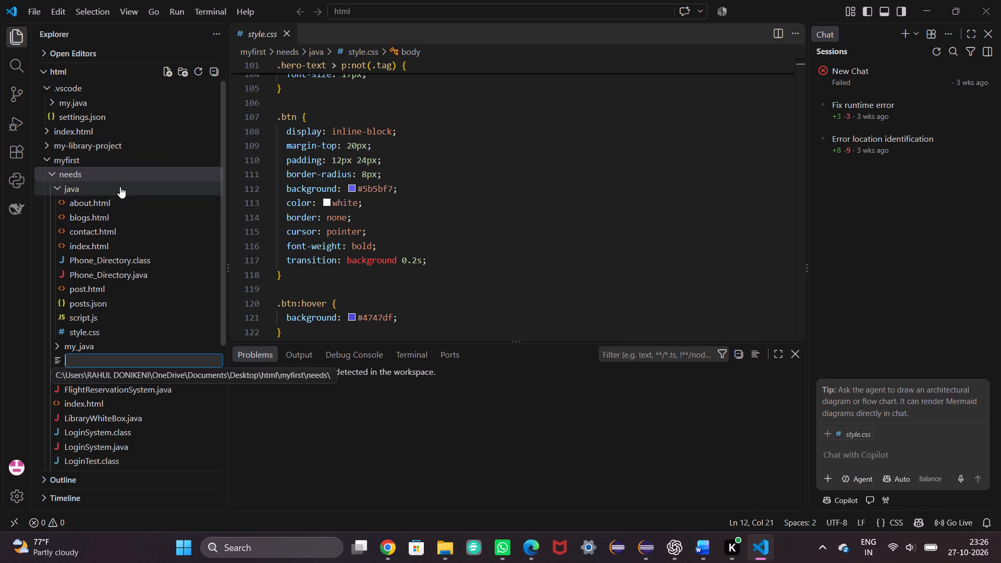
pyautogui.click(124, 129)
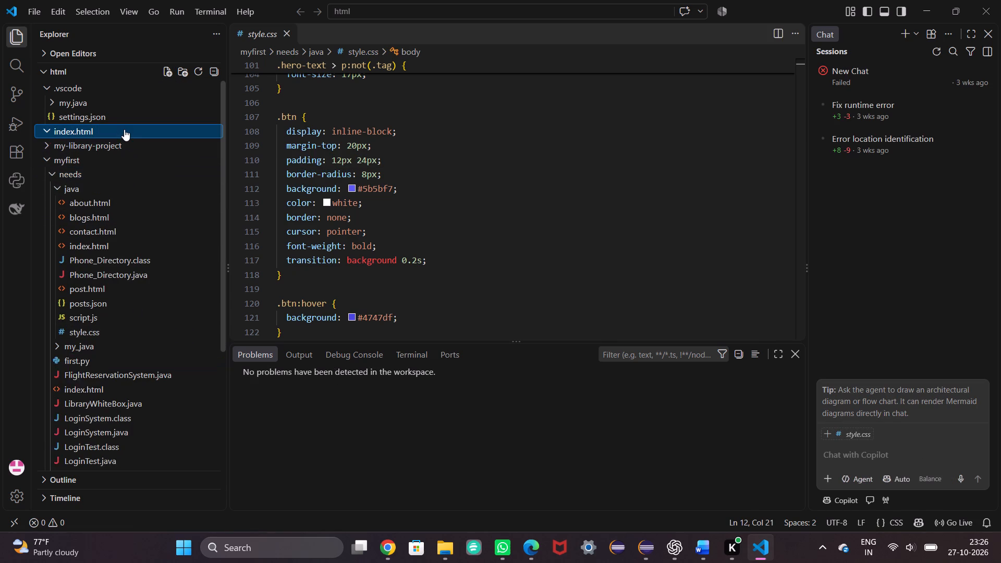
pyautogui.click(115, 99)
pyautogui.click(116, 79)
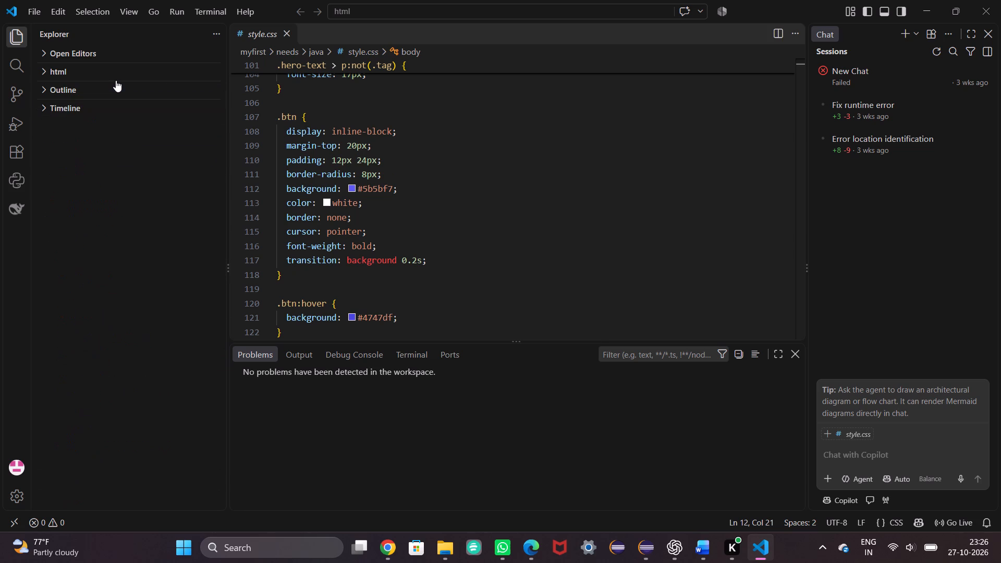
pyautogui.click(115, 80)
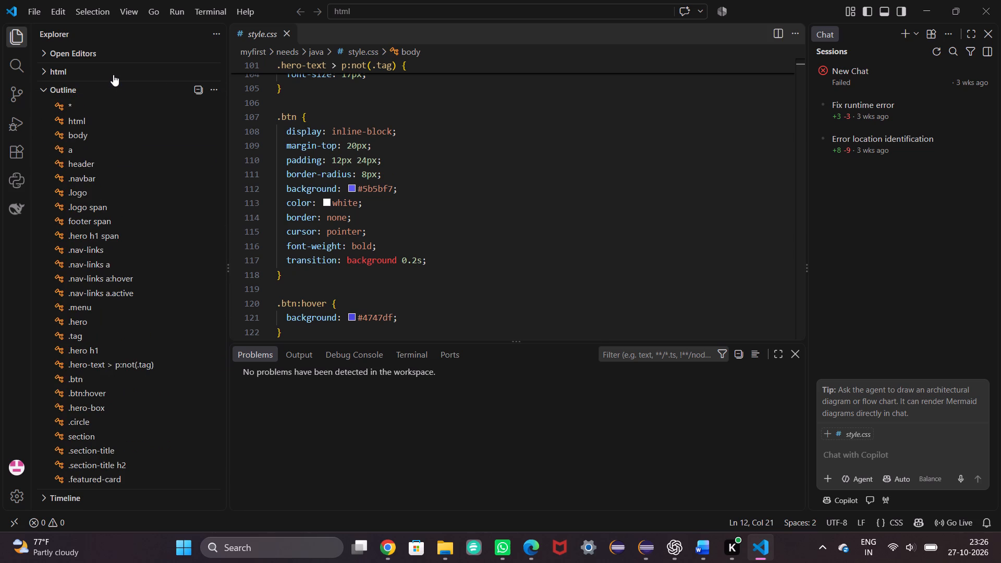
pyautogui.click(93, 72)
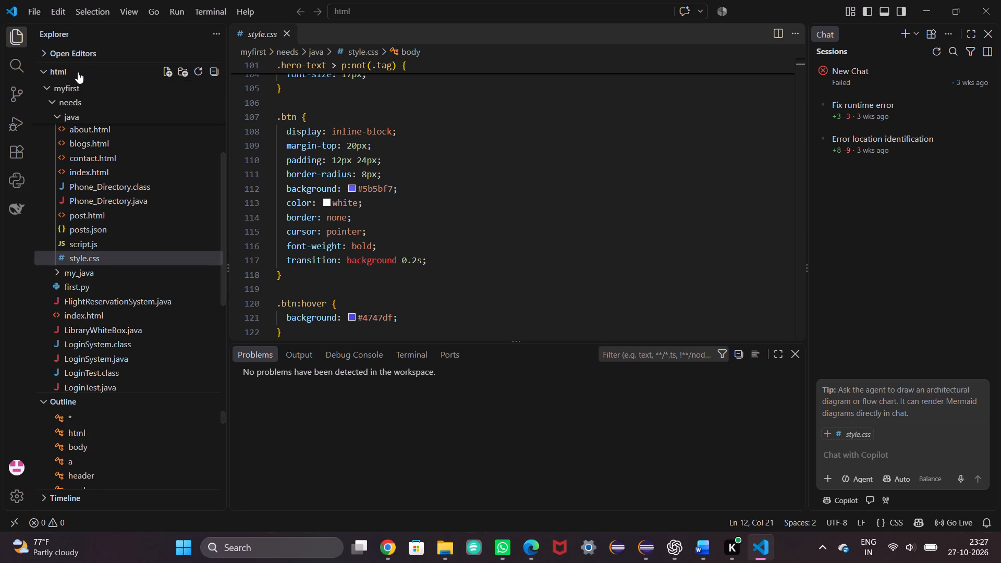
# Create a folder named SE inside the my_java folder under myfirst/needs.
pyautogui.click(94, 267)
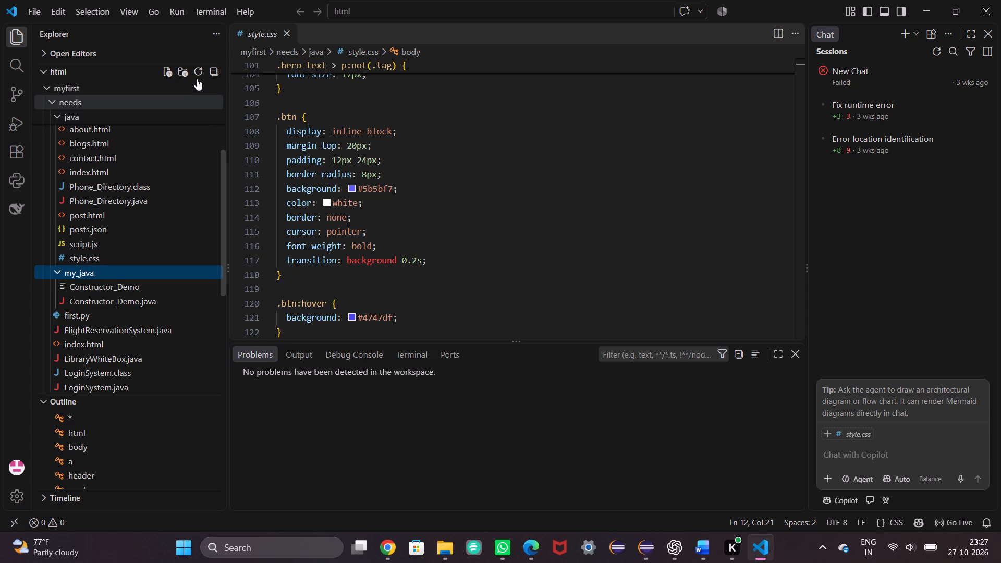
pyautogui.click(187, 67)
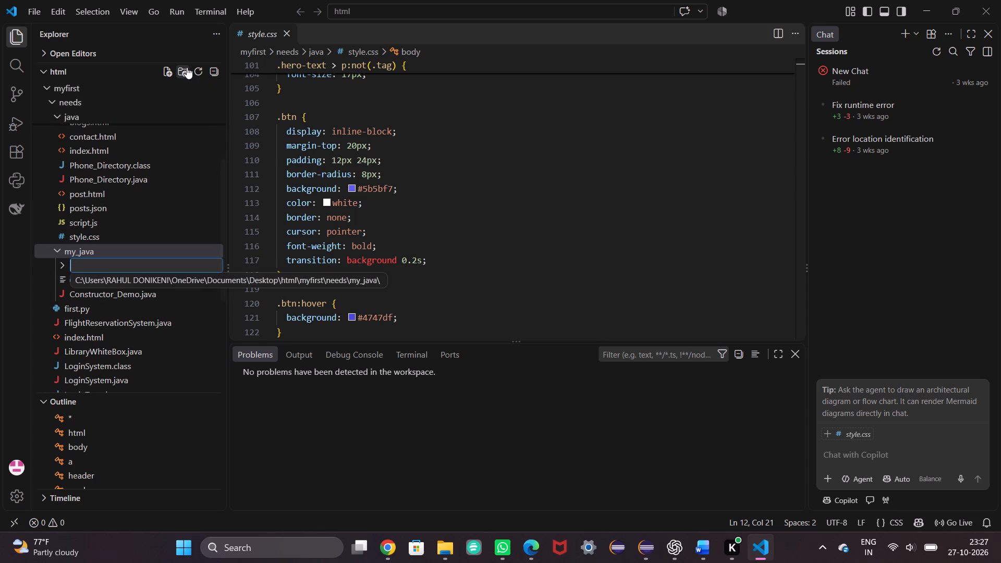
pyautogui.write('SE')
pyautogui.press('Return')
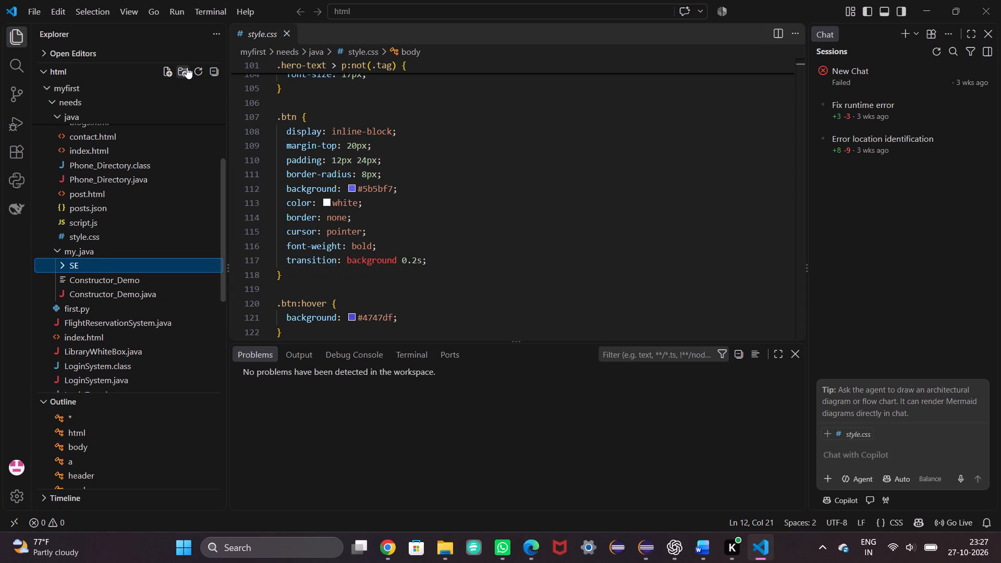
# Create a file named index.jtml in the SE folder.
pyautogui.moveTo(168, 60); pyautogui.dragTo(169, 70)
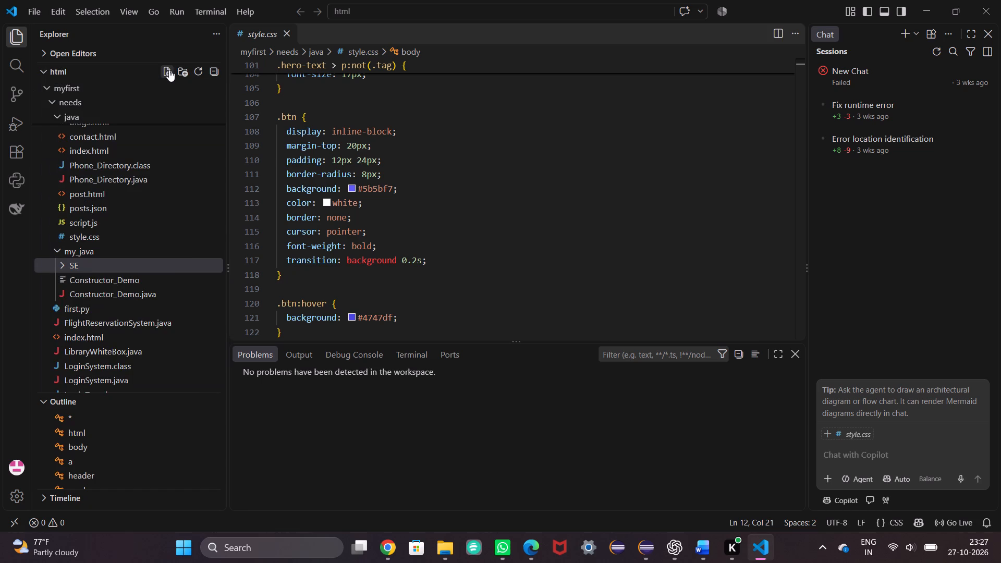
pyautogui.scroll(1, 178, 257)
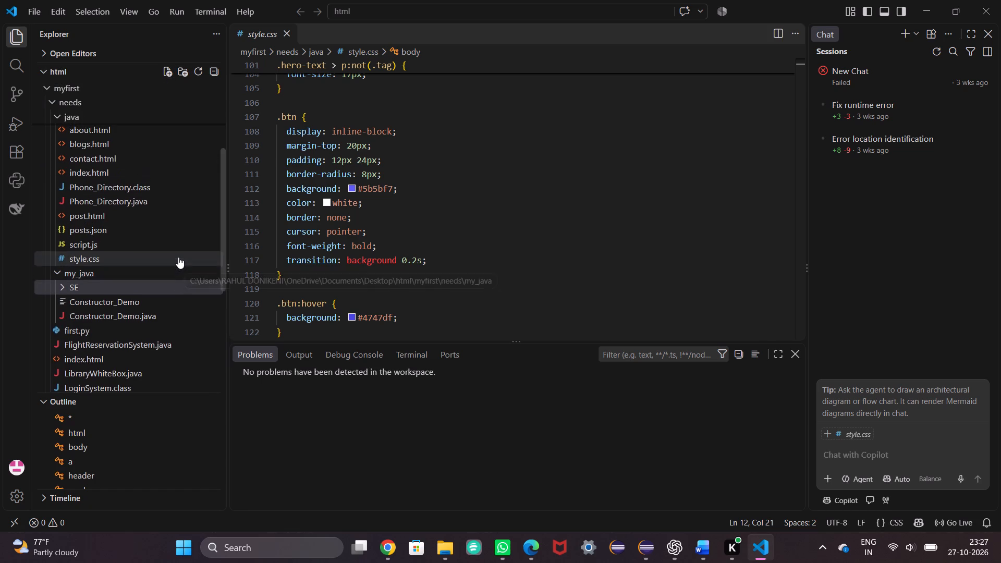
pyautogui.scroll(1, 178, 257)
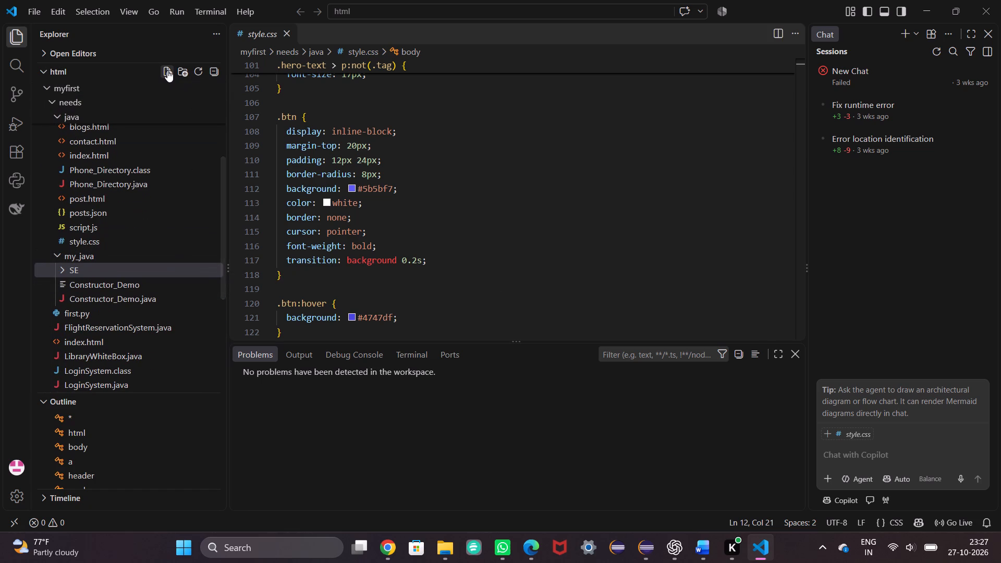
pyautogui.click(167, 70)
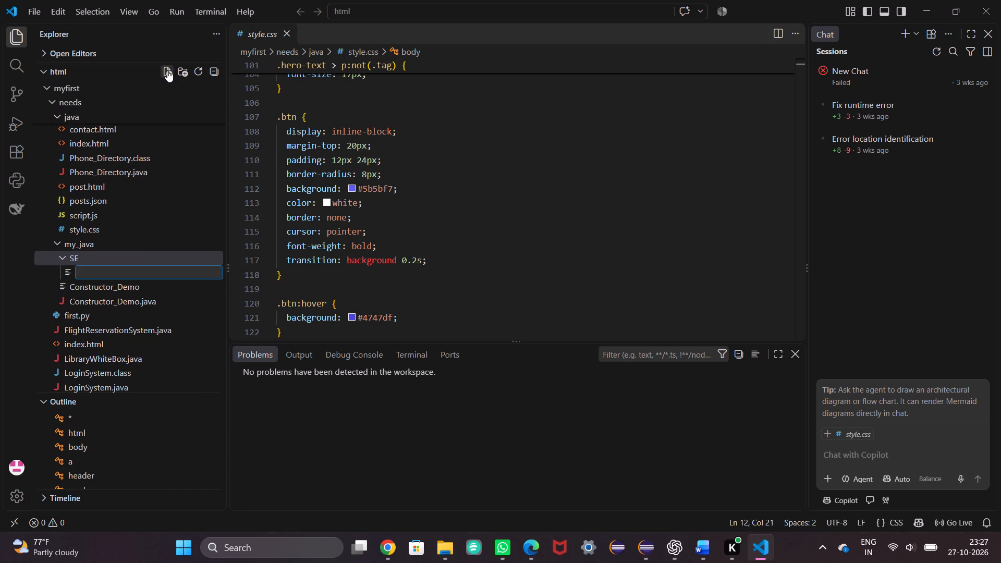
pyautogui.write('index')
pyautogui.write('.jtml')
pyautogui.press('Return')
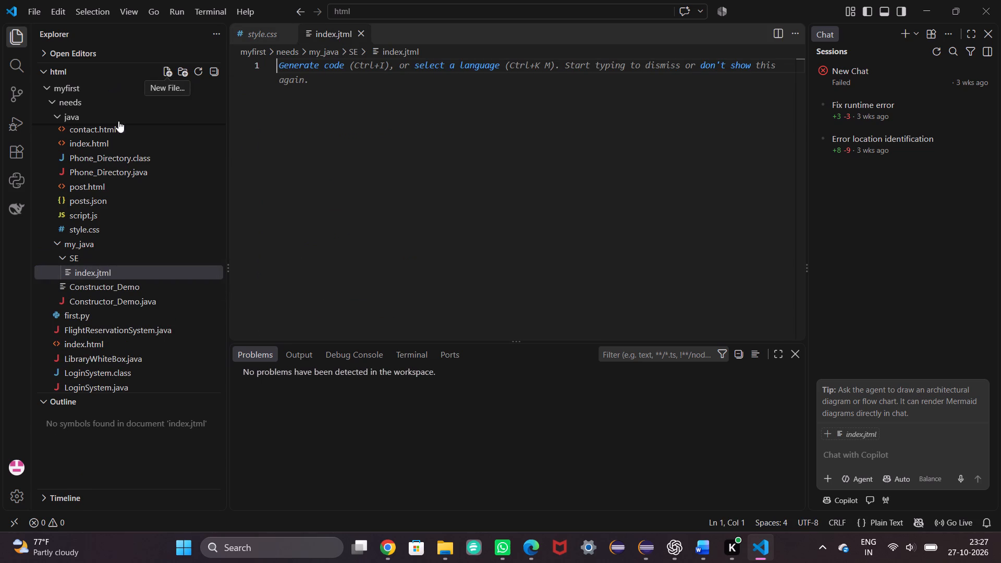
# Rename the index.jtml file in the SE folder as index.html.
pyautogui.click(126, 273)
pyautogui.rightClick(126, 273)
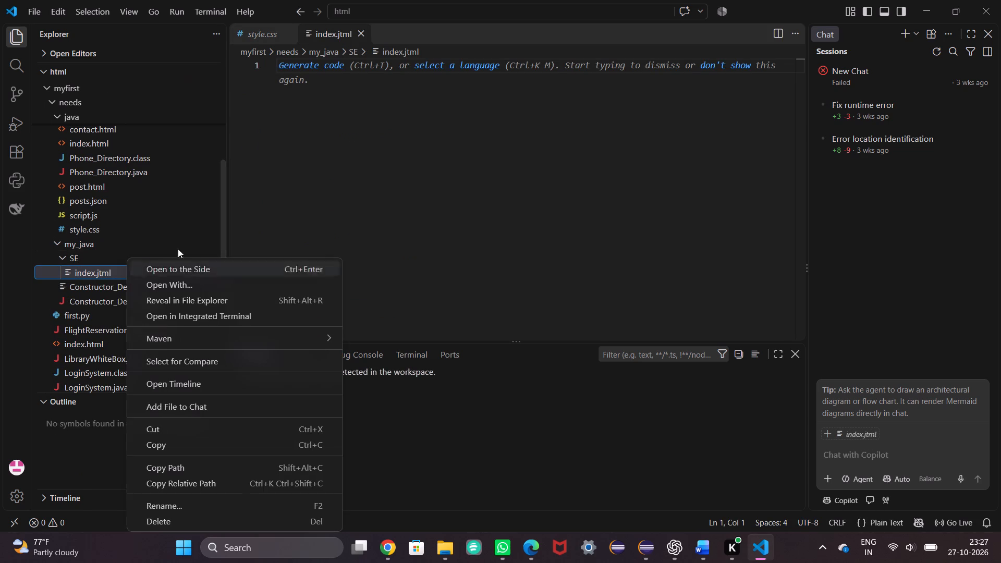
pyautogui.click(208, 507)
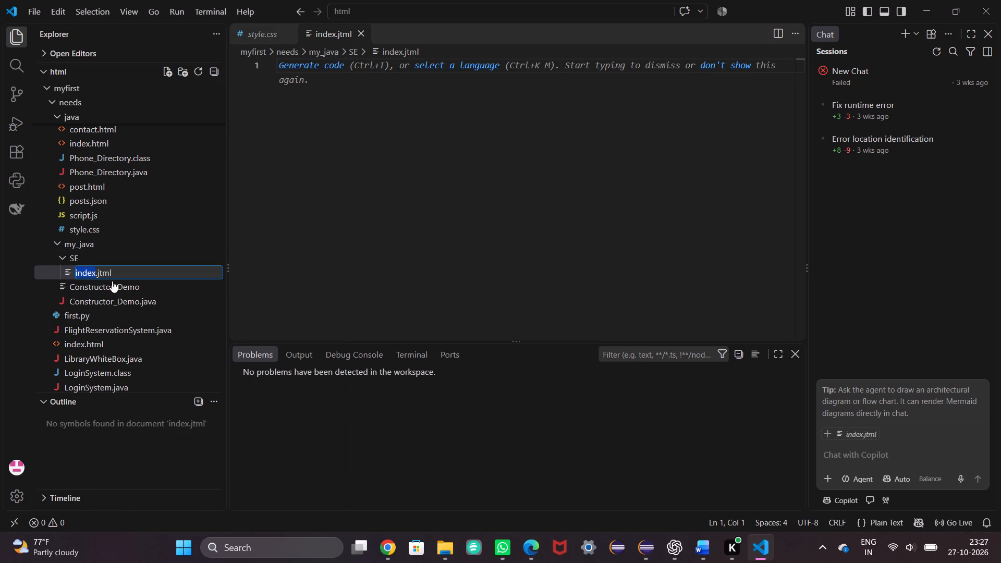
pyautogui.click(102, 275)
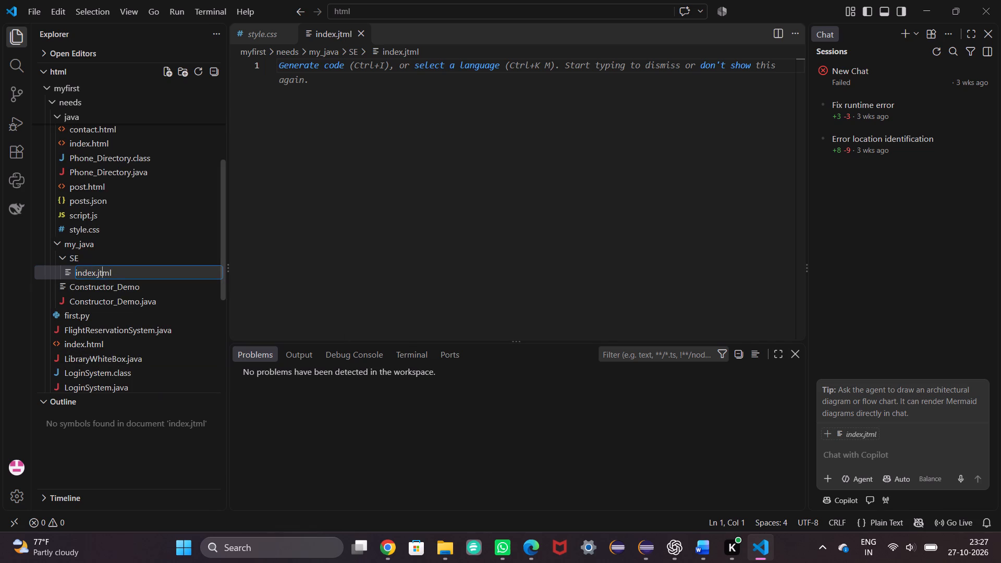
pyautogui.press('BackSpace')
pyautogui.press('BackSpace')
pyautogui.write('ht')
pyautogui.press('Return')
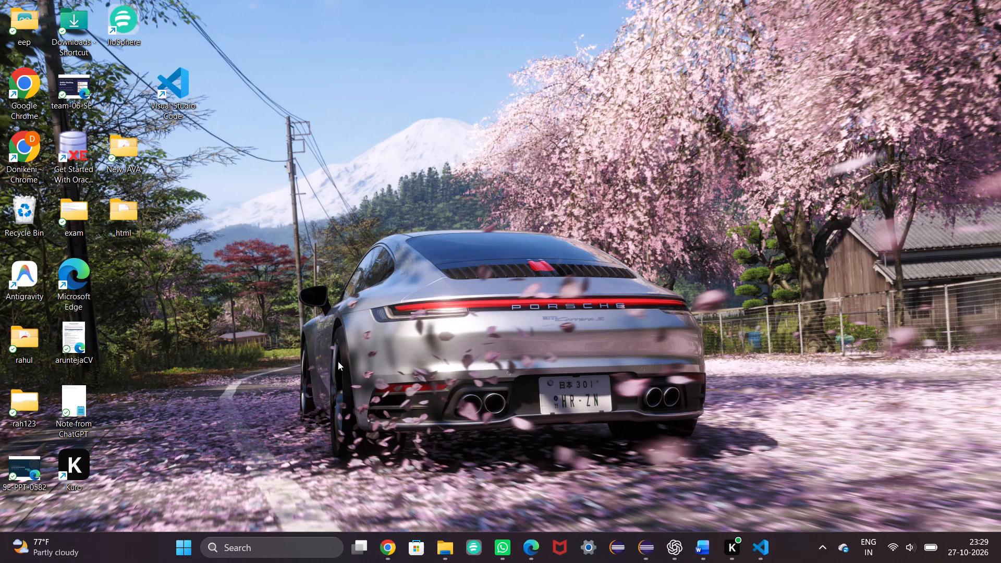
# Switch to Google Chrome, dismiss the Save As dialog, and capture a full-screen screenshot of the SecureBank sign-in page.
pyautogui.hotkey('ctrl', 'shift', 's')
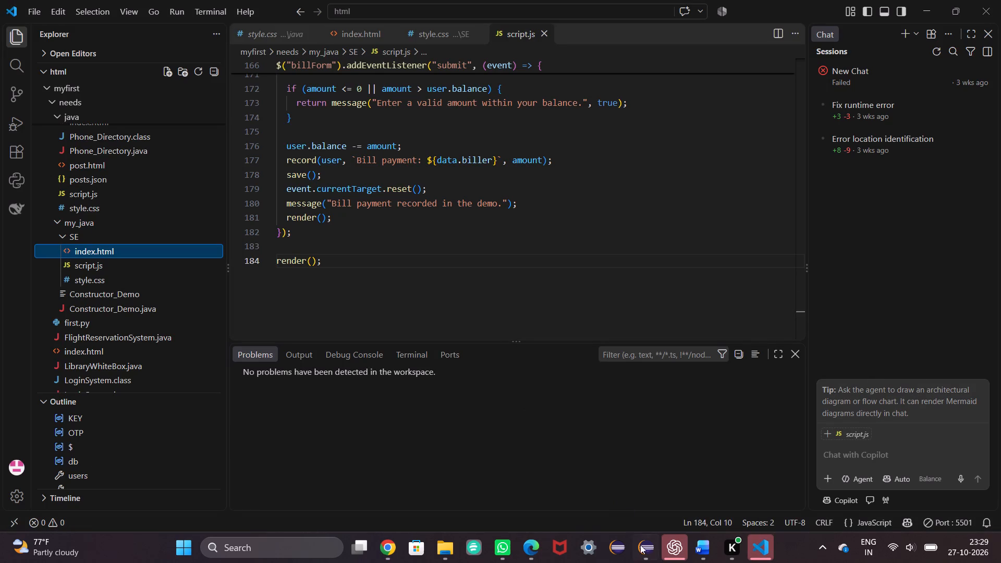
pyautogui.click(389, 555)
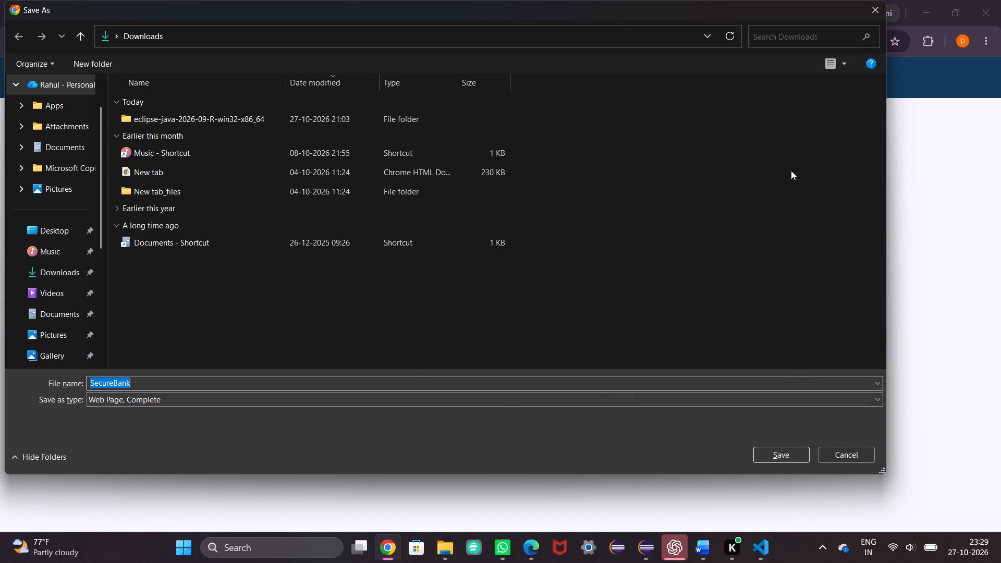
pyautogui.click(865, 9)
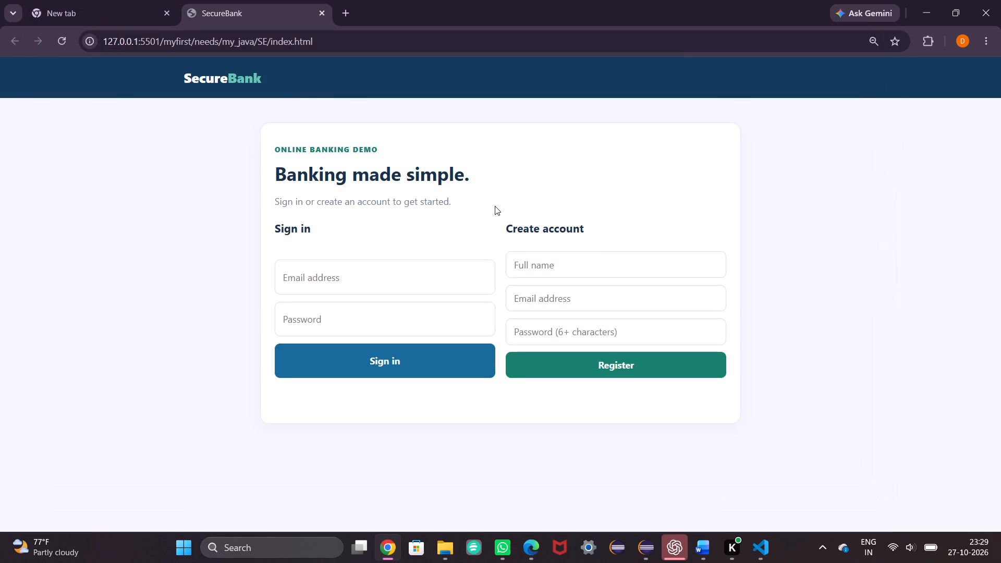
pyautogui.hotkey('ctrl', 'shift', 's')
pyautogui.press('ctrl+Print')
# Switch to the Word report and insert blank lines below the CHAPTER-10 OUTPUT heading until CHAPTER-11 starts on a new page.
pyautogui.click(695, 488)
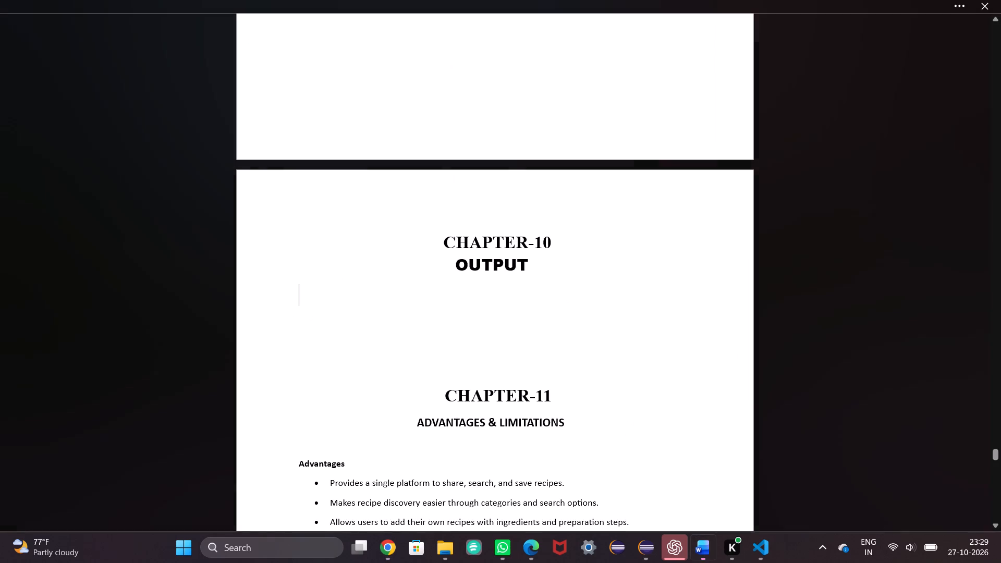
pyautogui.press('Return')
pyautogui.press('Return')
pyautogui.press('Return')
pyautogui.press('Return')
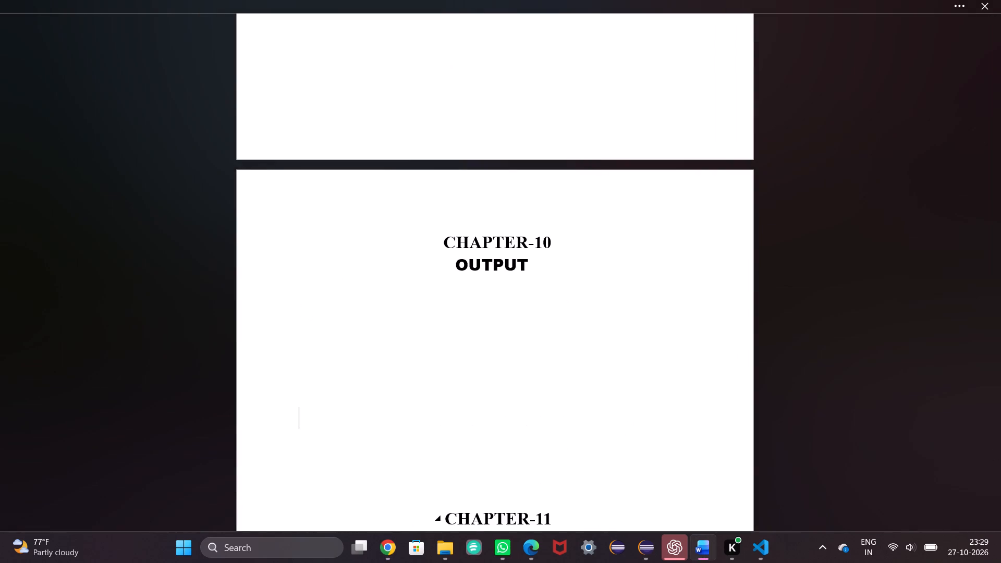
pyautogui.press('Return')
pyautogui.press('Return')
pyautogui.press('Return')
pyautogui.scroll(-3, 587, 400)
pyautogui.press('Return')
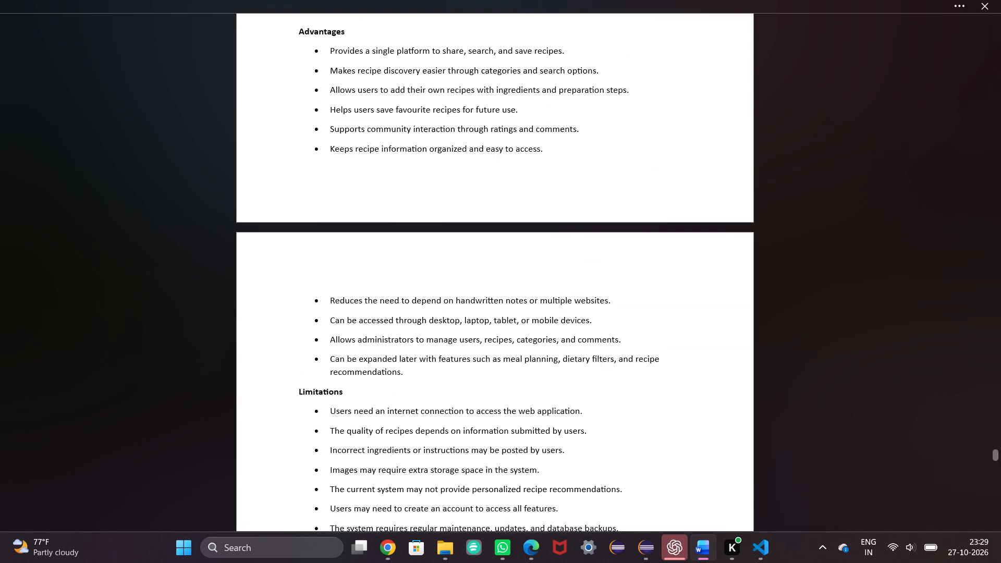
pyautogui.press('Return')
pyautogui.press('Return')
pyautogui.press('Return')
pyautogui.press('Return')
pyautogui.press('Return')
pyautogui.press('Return')
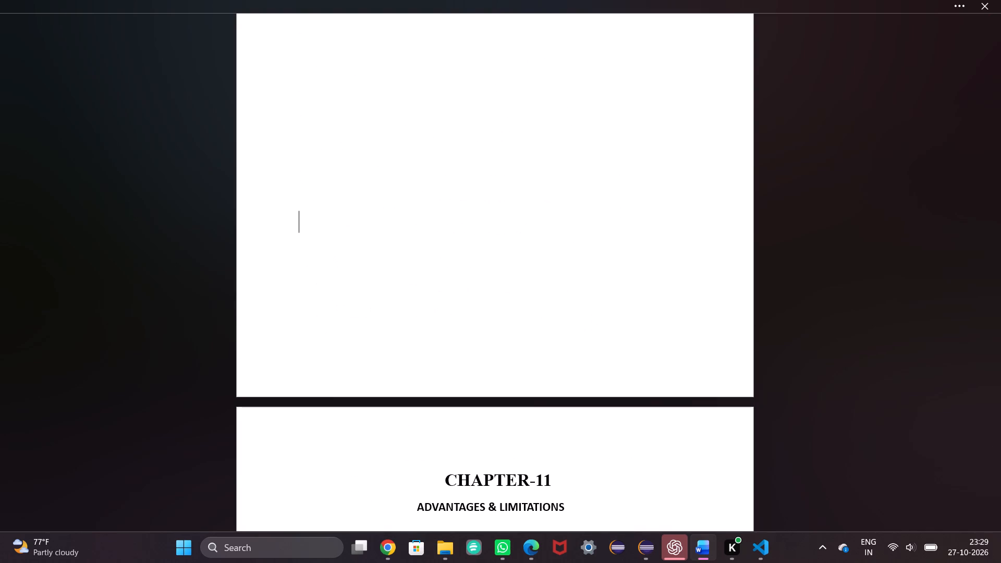
# Paste the SecureBank sign-in page screenshot below the CHAPTER-10 OUTPUT heading.
pyautogui.scroll(2, 587, 400)
pyautogui.click(599, 231)
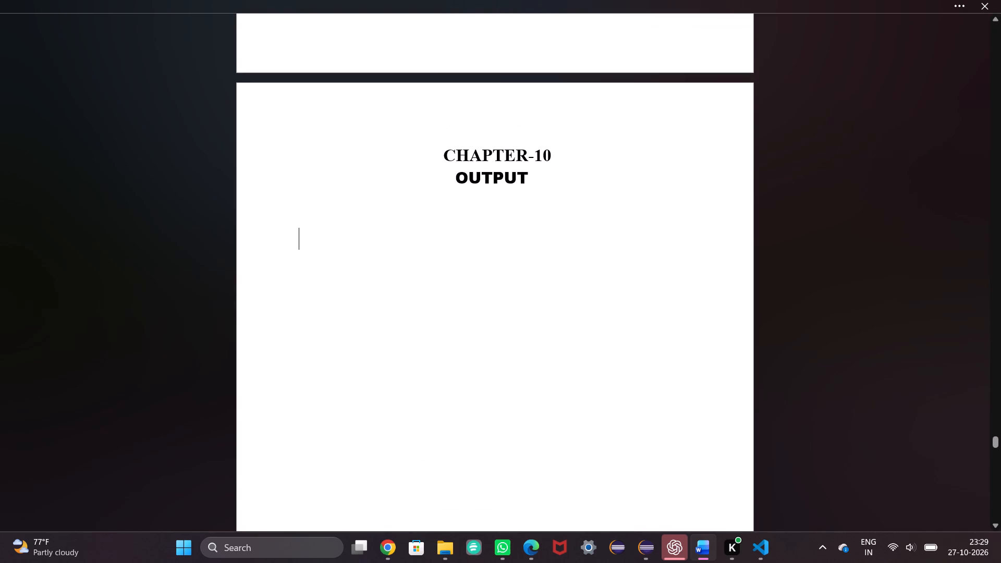
pyautogui.hotkey('ctrl', 'v')
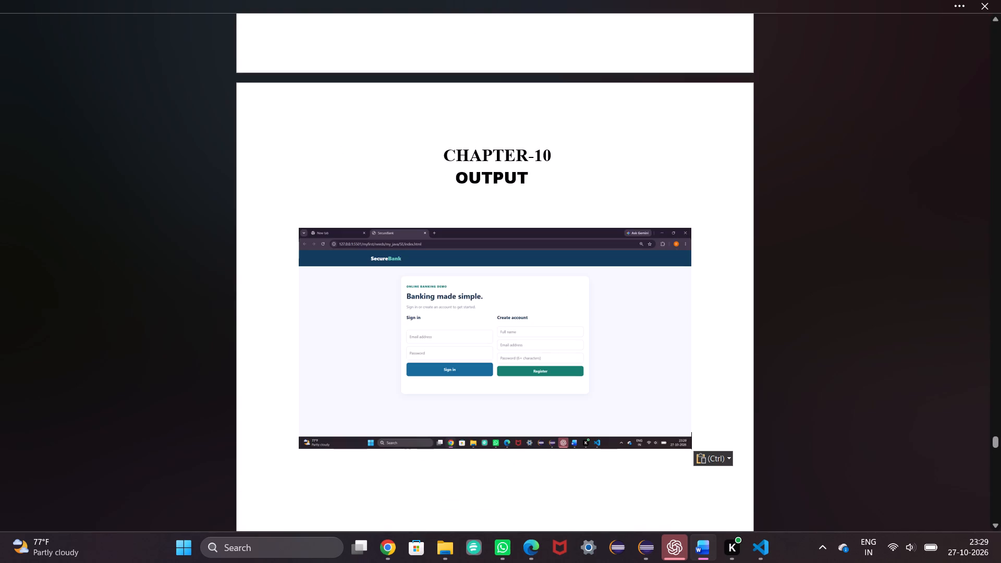
# Enlarge the pasted SecureBank sign-in screenshot proportionally until it reaches slightly beyond the right text margin of the page.
pyautogui.scroll(-1, 542, 319)
pyautogui.click(541, 272)
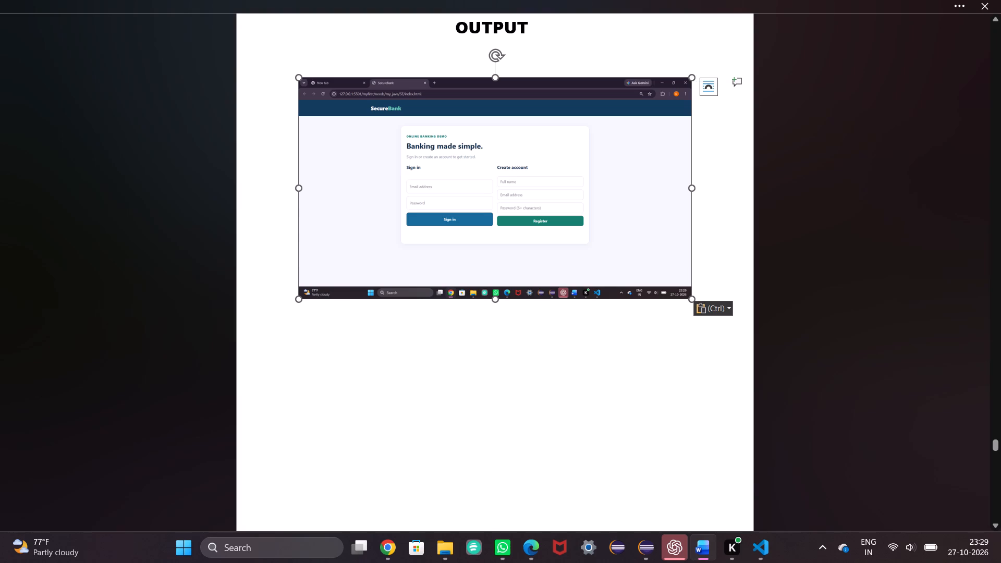
pyautogui.rightClick(632, 260)
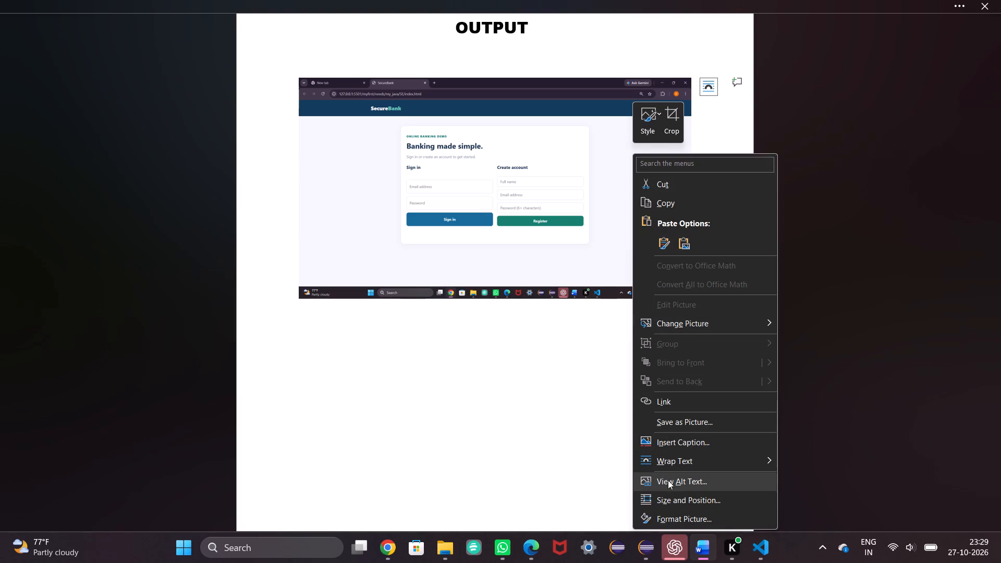
pyautogui.scroll(-6, 669, 503)
pyautogui.doubleClick(483, 241)
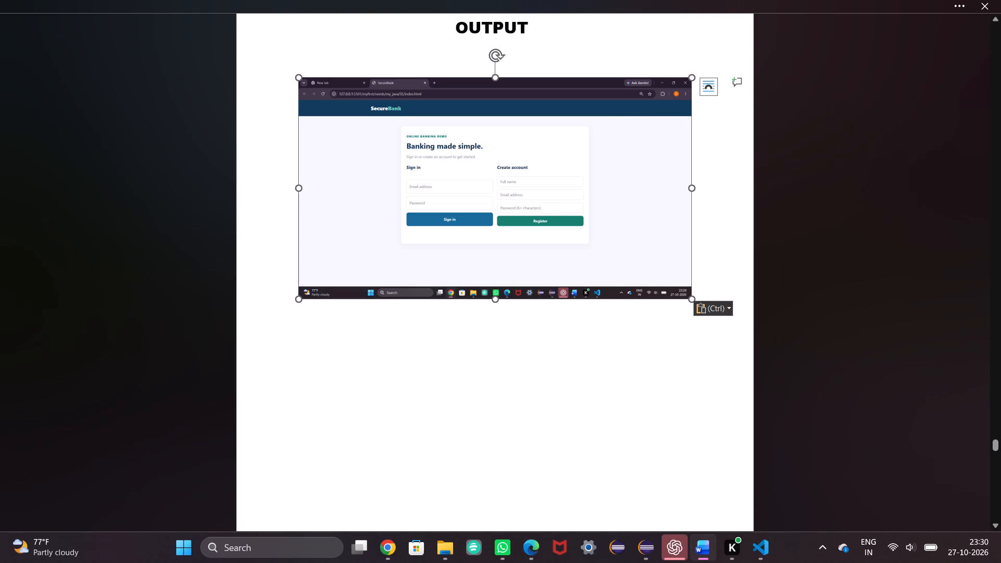
pyautogui.moveTo(689, 296); pyautogui.dragTo(659, 359)
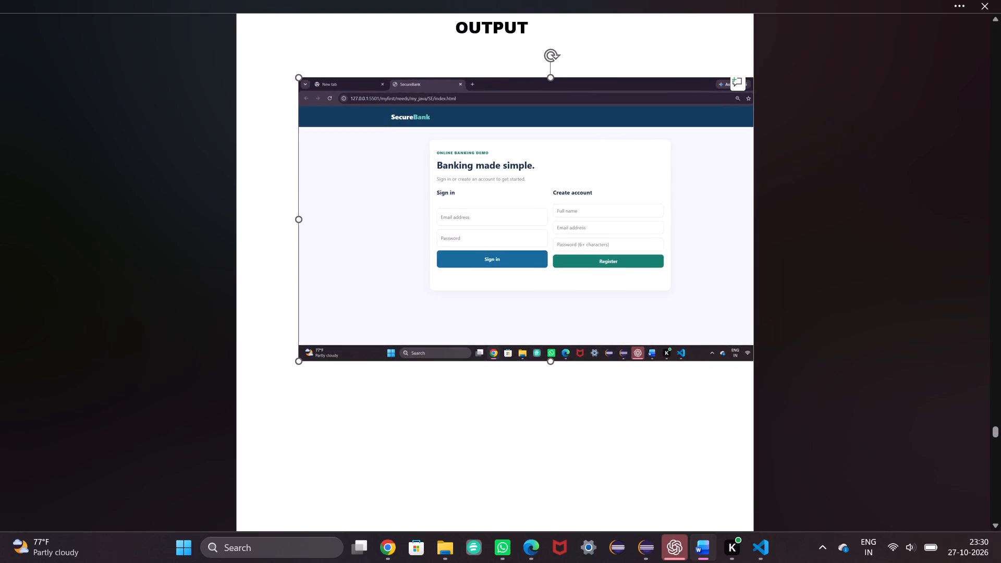
pyautogui.moveTo(659, 359); pyautogui.dragTo(540, 317)
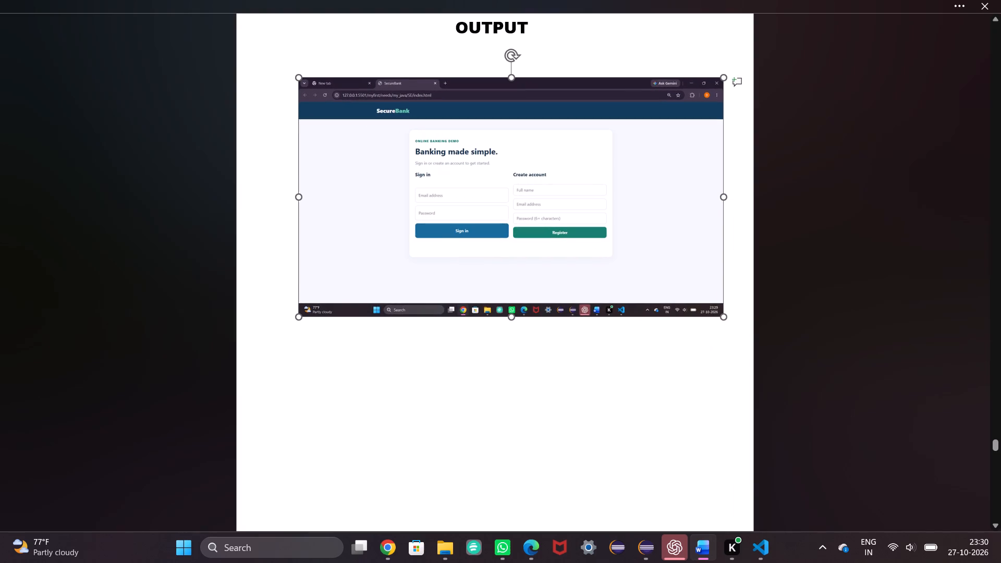
pyautogui.moveTo(459, 240); pyautogui.dragTo(419, 270)
pyautogui.moveTo(446, 244); pyautogui.dragTo(394, 268)
# Crop the browser bars, the taskbar and narrow strips of both sides off the screenshot, leaving only the SecureBank page.
pyautogui.rightClick(523, 181)
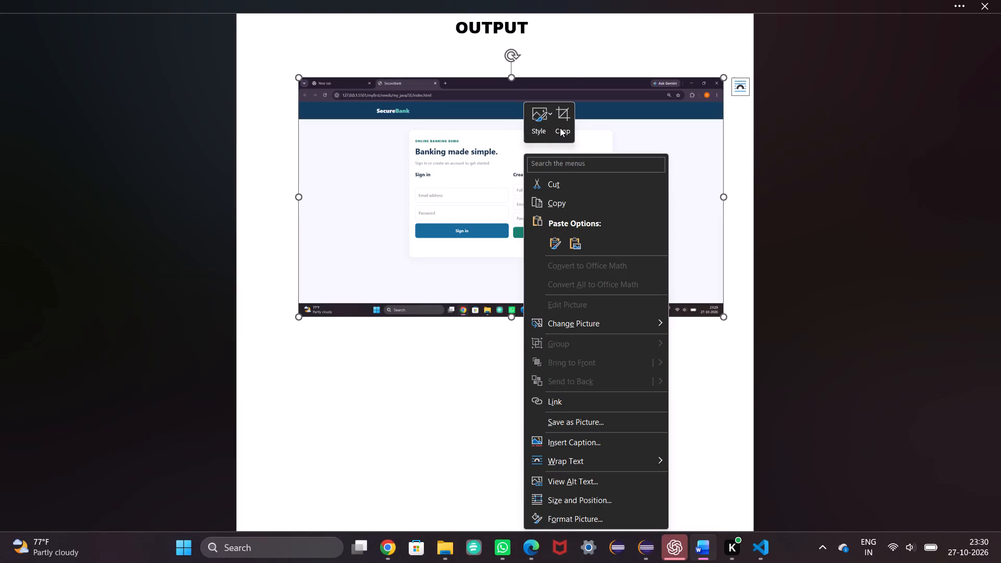
pyautogui.click(560, 128)
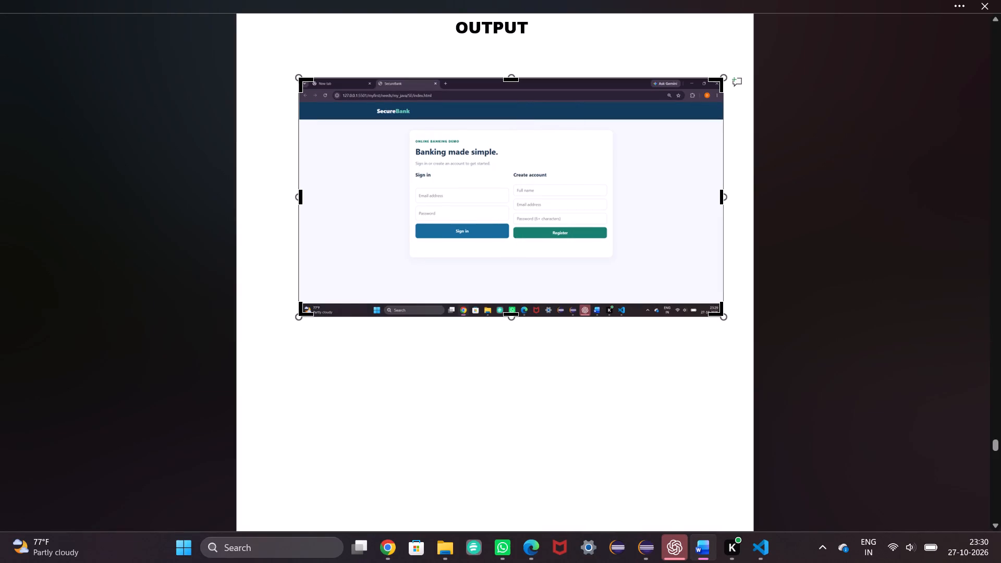
pyautogui.moveTo(508, 79); pyautogui.dragTo(506, 97)
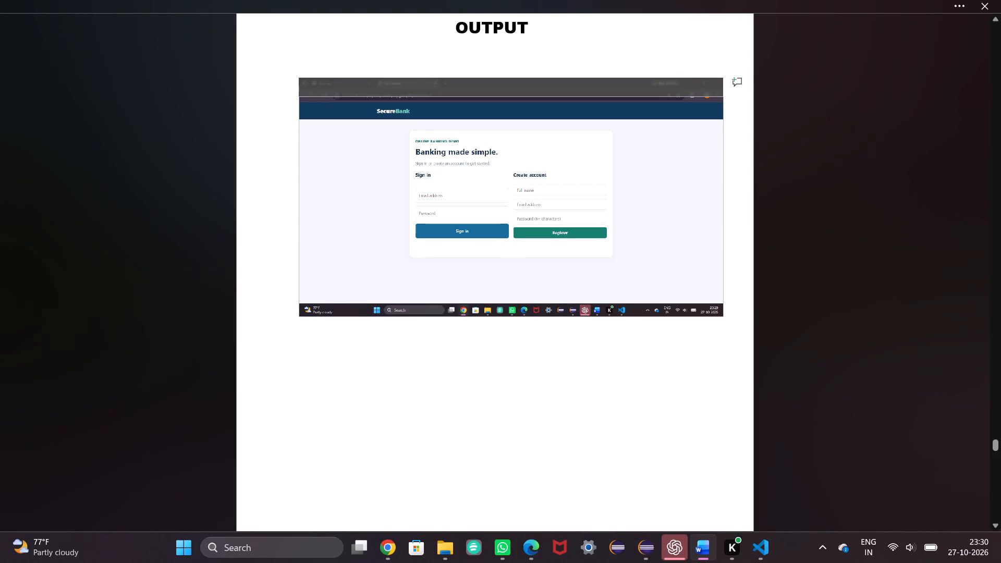
pyautogui.moveTo(506, 97); pyautogui.dragTo(507, 102)
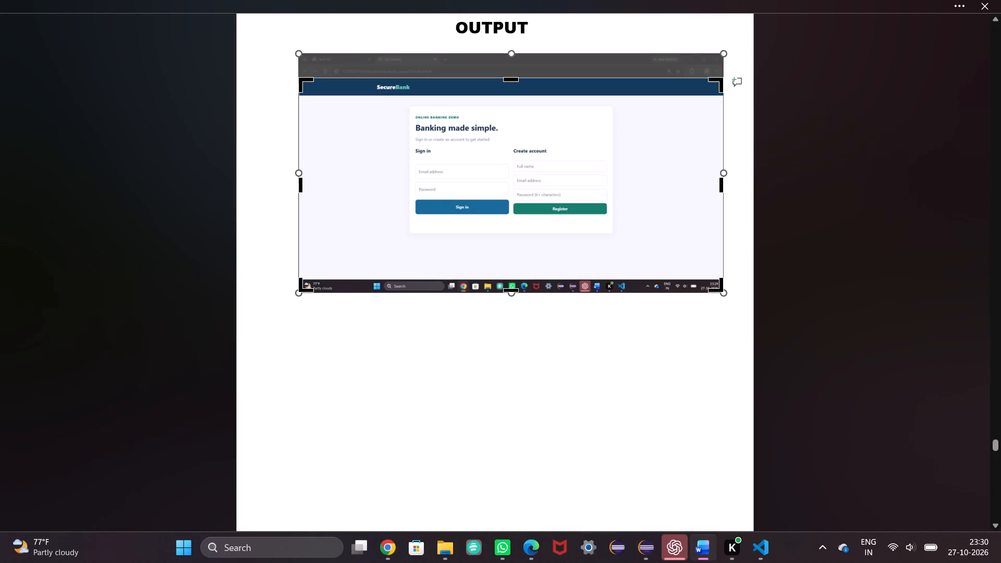
pyautogui.click(514, 295)
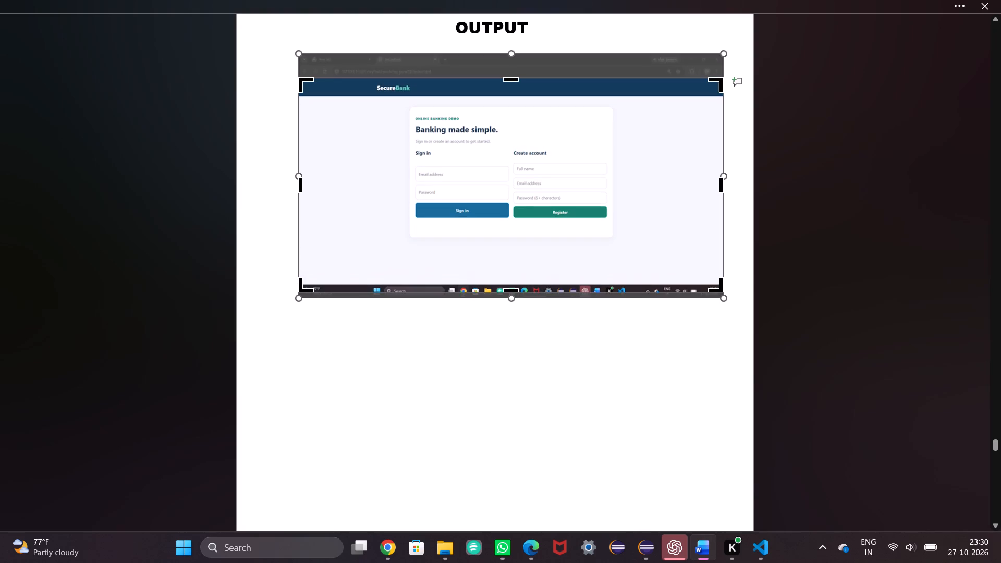
pyautogui.click(510, 301)
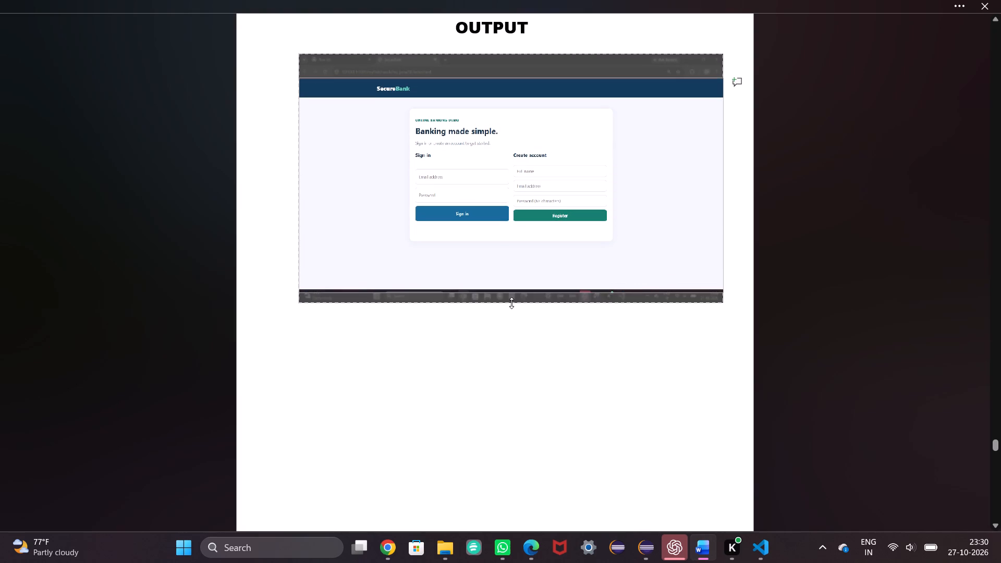
pyautogui.click(514, 290)
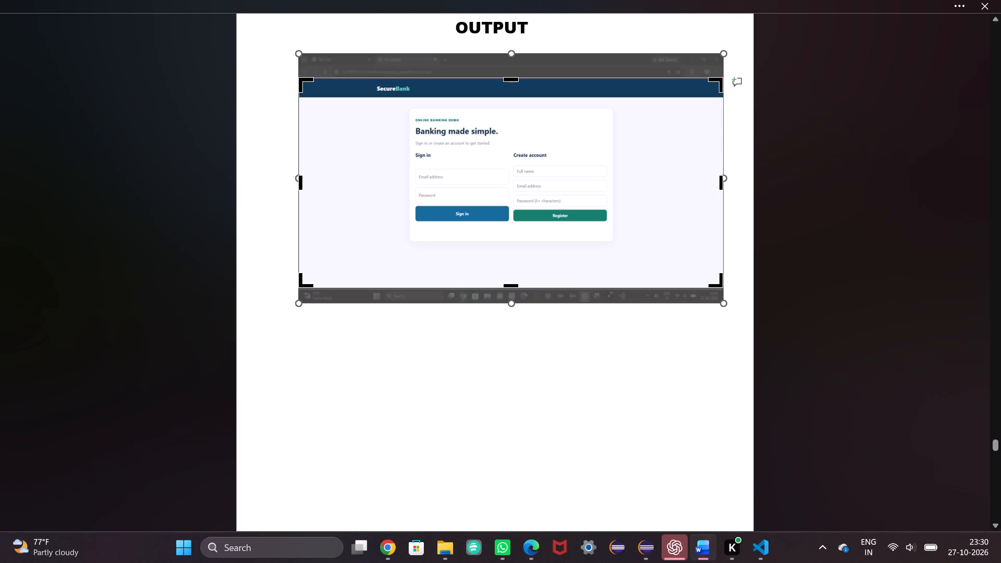
pyautogui.moveTo(719, 185); pyautogui.dragTo(710, 188)
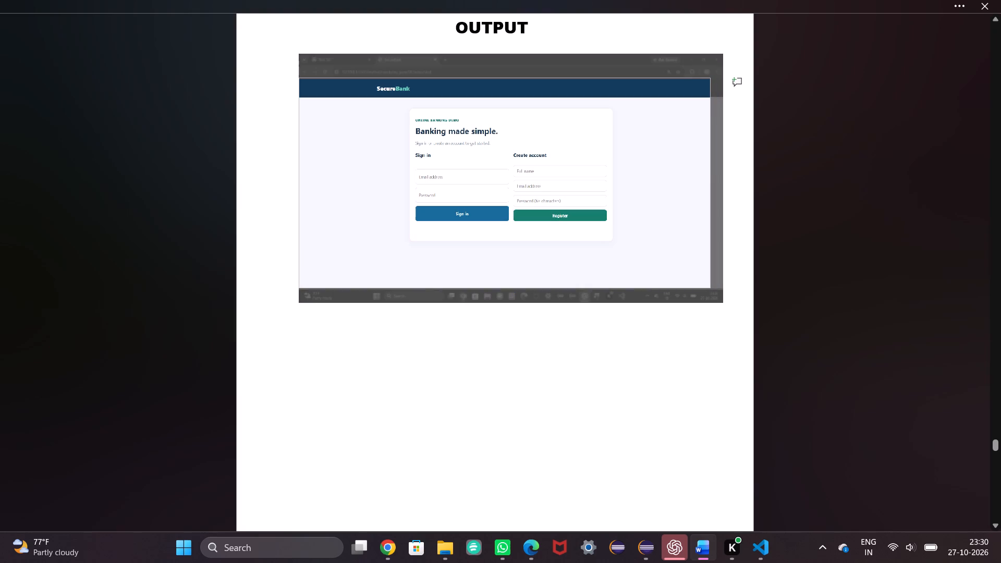
pyautogui.moveTo(299, 189); pyautogui.dragTo(311, 194)
pyautogui.moveTo(410, 189); pyautogui.dragTo(395, 194)
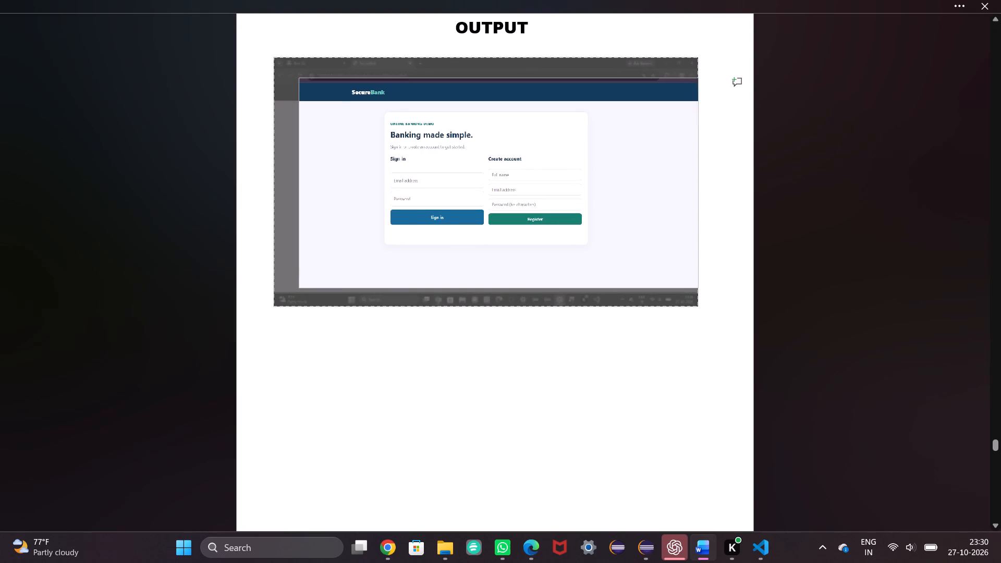
pyautogui.moveTo(395, 194); pyautogui.dragTo(417, 187)
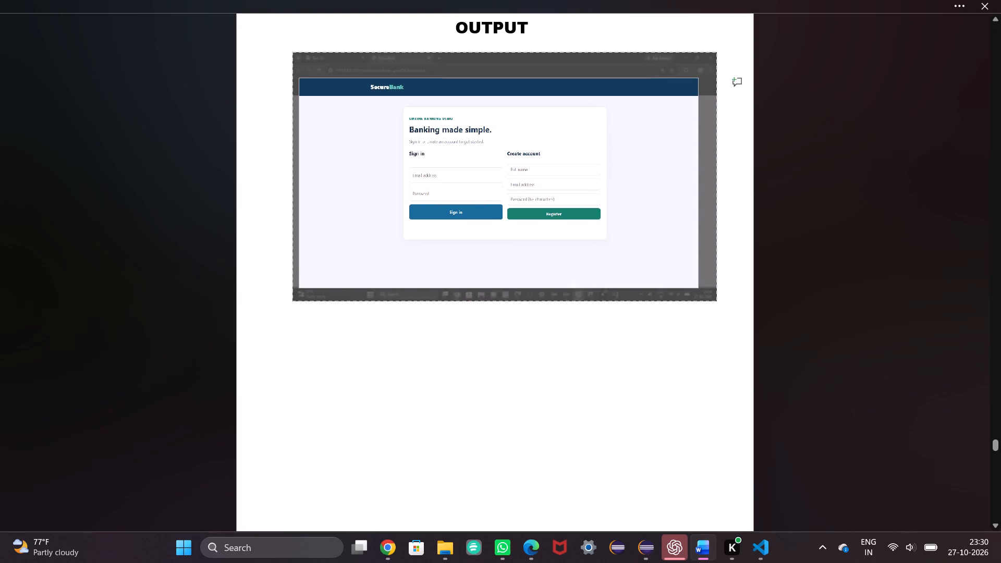
pyautogui.moveTo(417, 187); pyautogui.dragTo(417, 188)
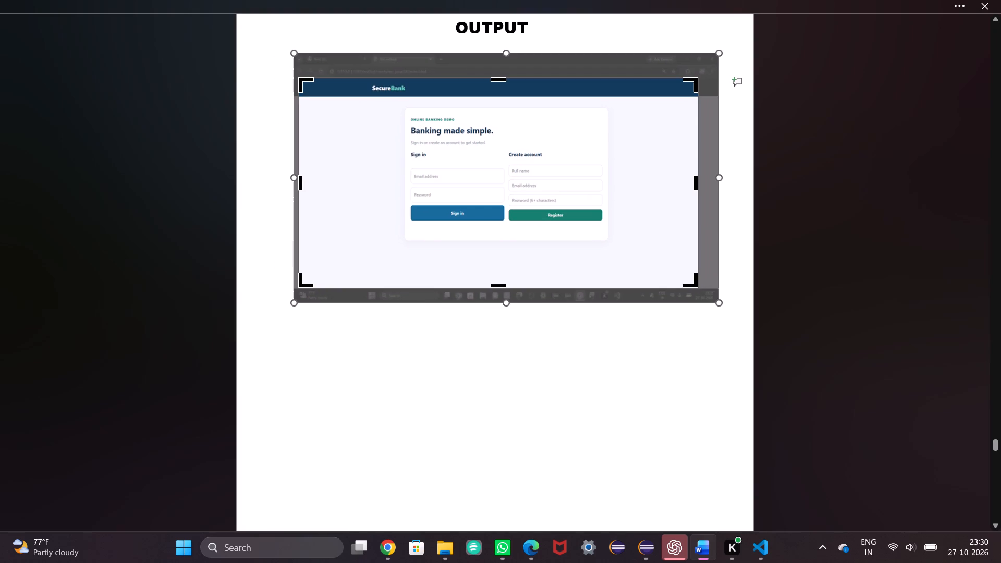
pyautogui.click(420, 368)
pyautogui.click(484, 250)
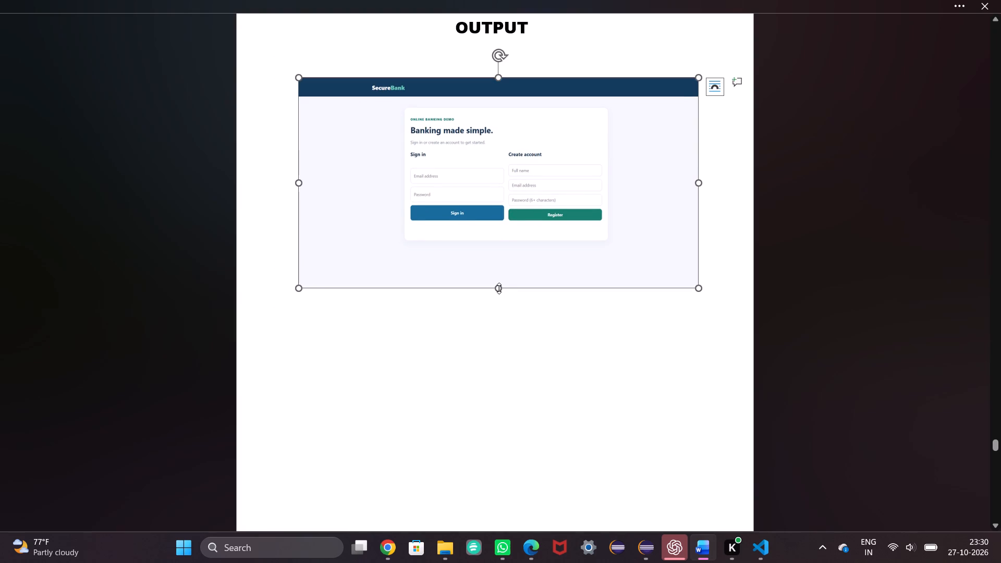
# Stretch the cropped SecureBank screenshot downward by about a quarter of its height, keeping its width.
pyautogui.moveTo(498, 288); pyautogui.dragTo(488, 339)
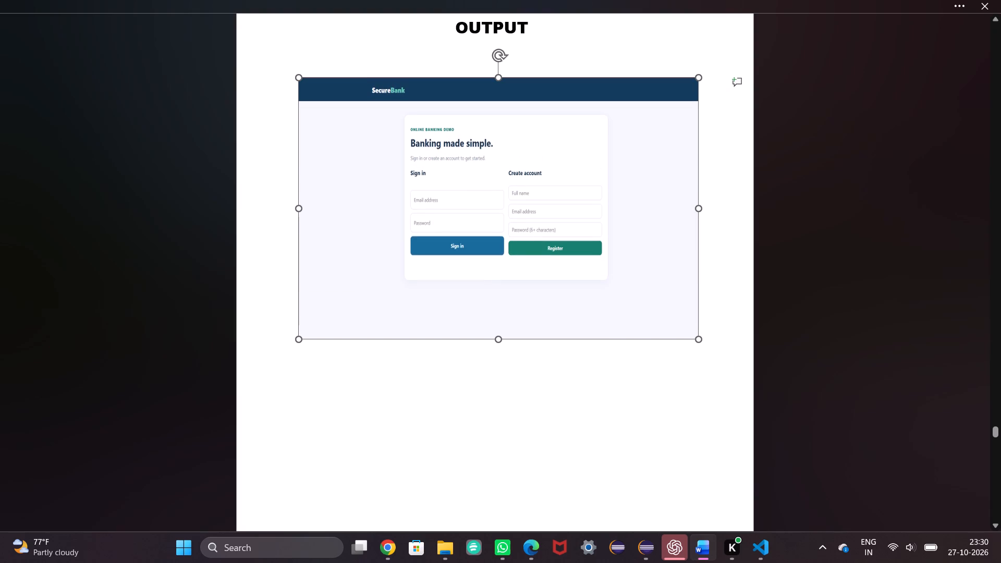
pyautogui.click(382, 431)
# Delete the surplus blank lines above CHAPTER-11 so that its heading starts at the top of its own page.
pyautogui.scroll(-1, 382, 431)
pyautogui.scroll(1, 382, 431)
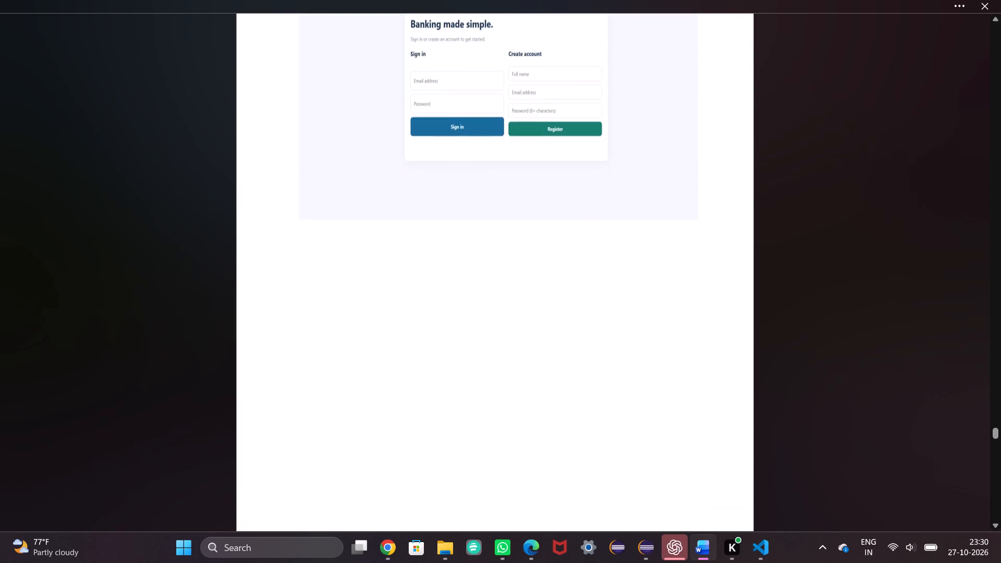
pyautogui.scroll(2, 382, 431)
pyautogui.scroll(-4, 382, 431)
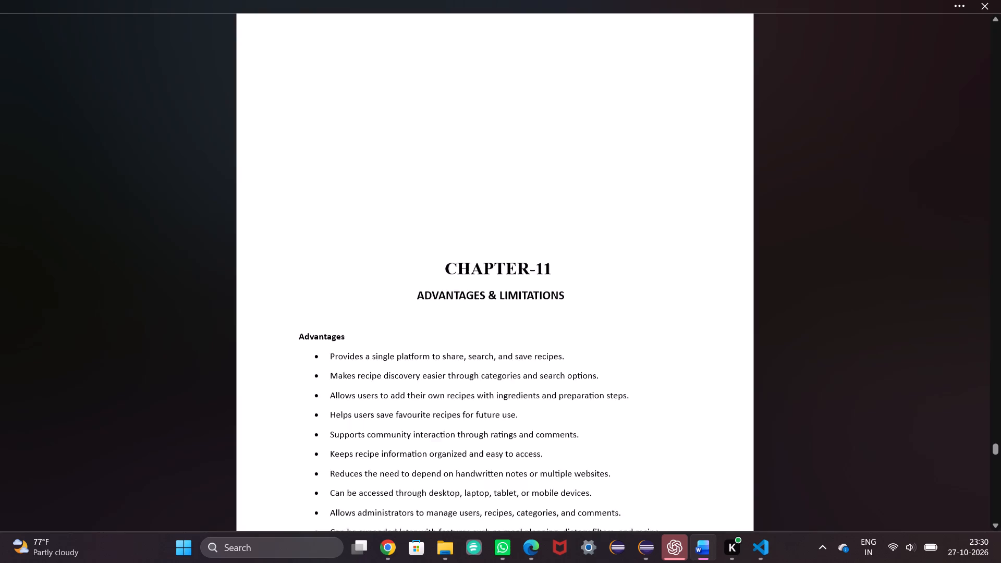
pyautogui.scroll(1, 382, 431)
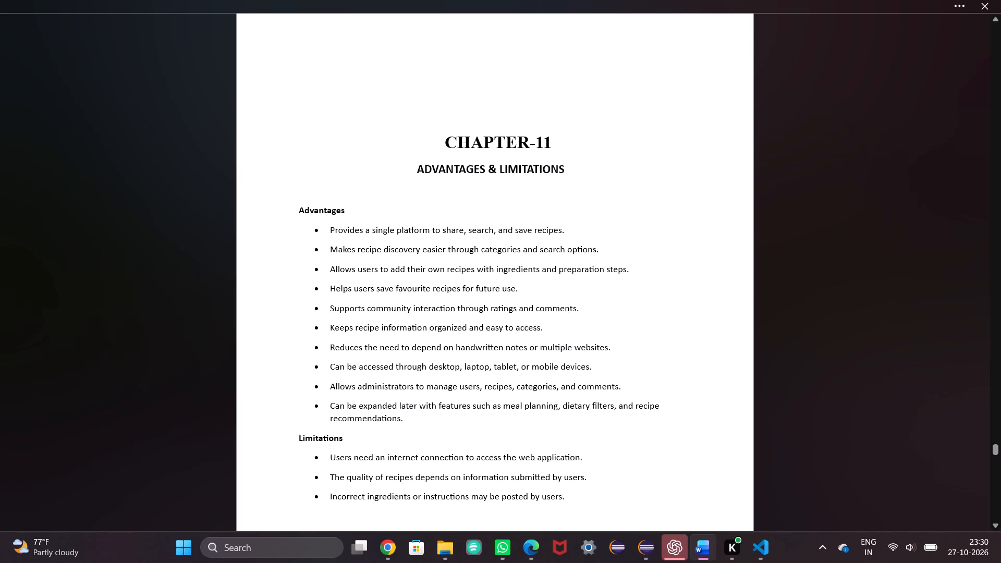
pyautogui.click(421, 129)
pyautogui.press('BackSpace')
pyautogui.press('BackSpace')
pyautogui.press('BackSpace')
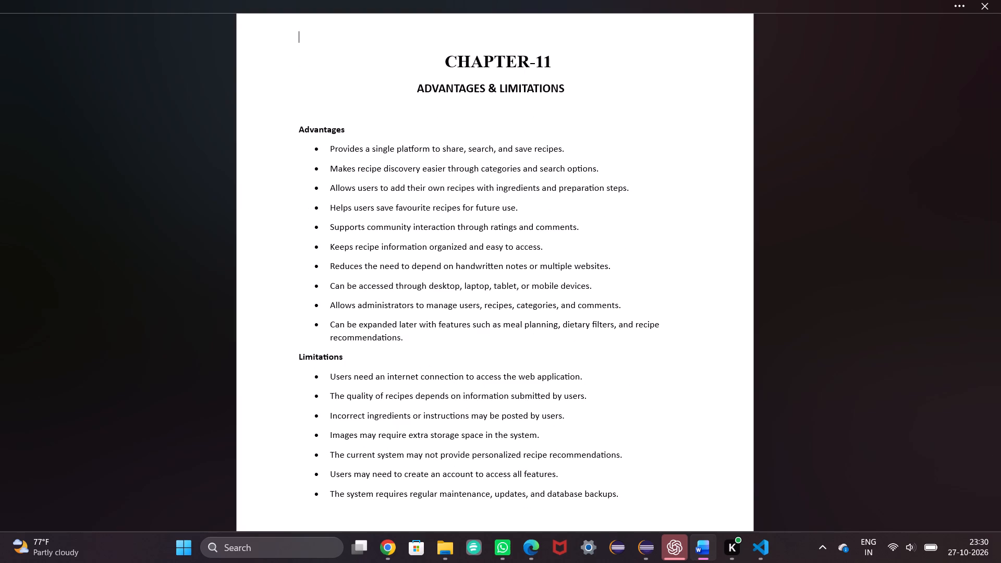
pyautogui.scroll(1, 421, 129)
pyautogui.press('BackSpace')
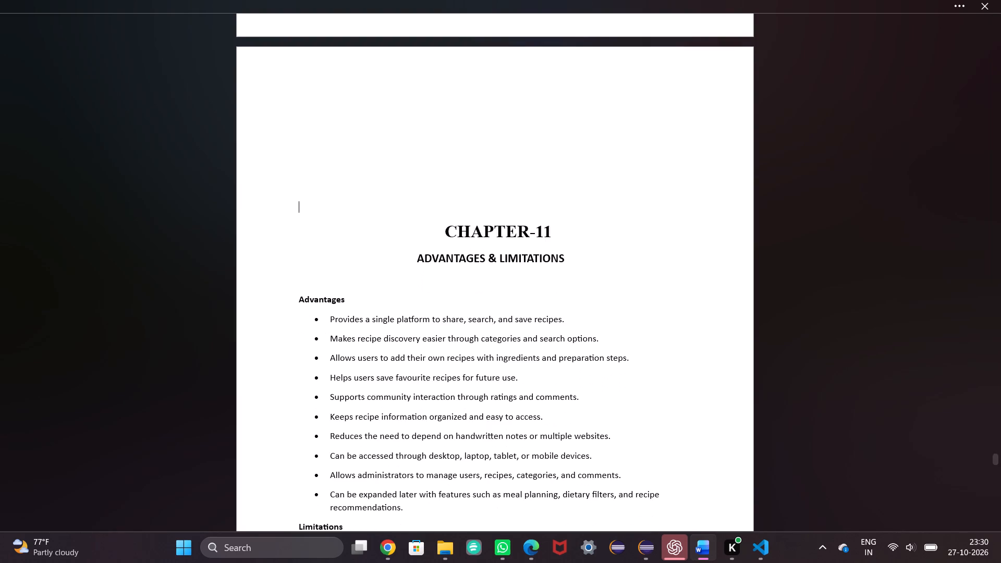
pyautogui.press('BackSpace')
pyautogui.press('BackSpace')
pyautogui.press('BackSpace')
pyautogui.press('BackSpace')
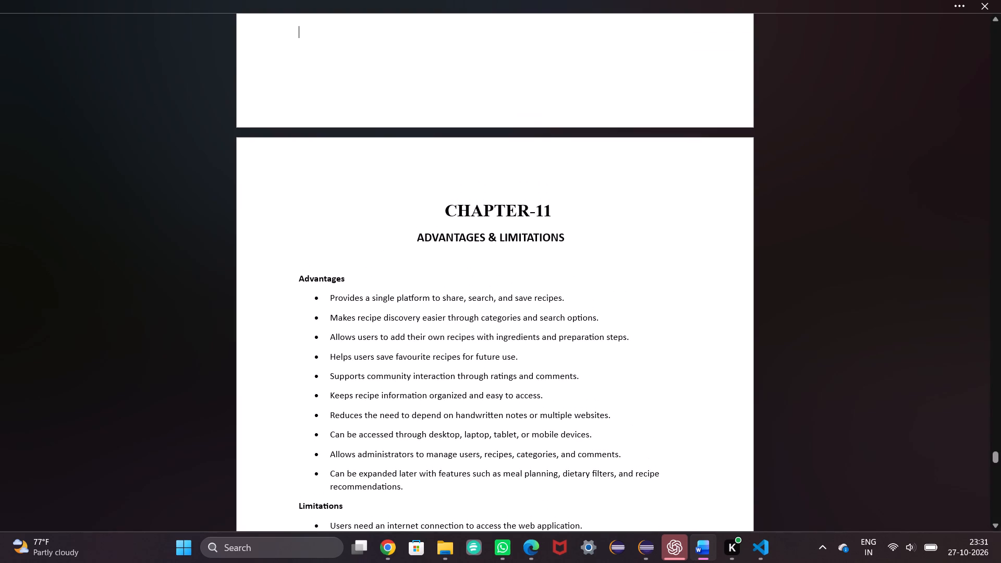
pyautogui.scroll(-4, 421, 129)
pyautogui.scroll(1, 421, 129)
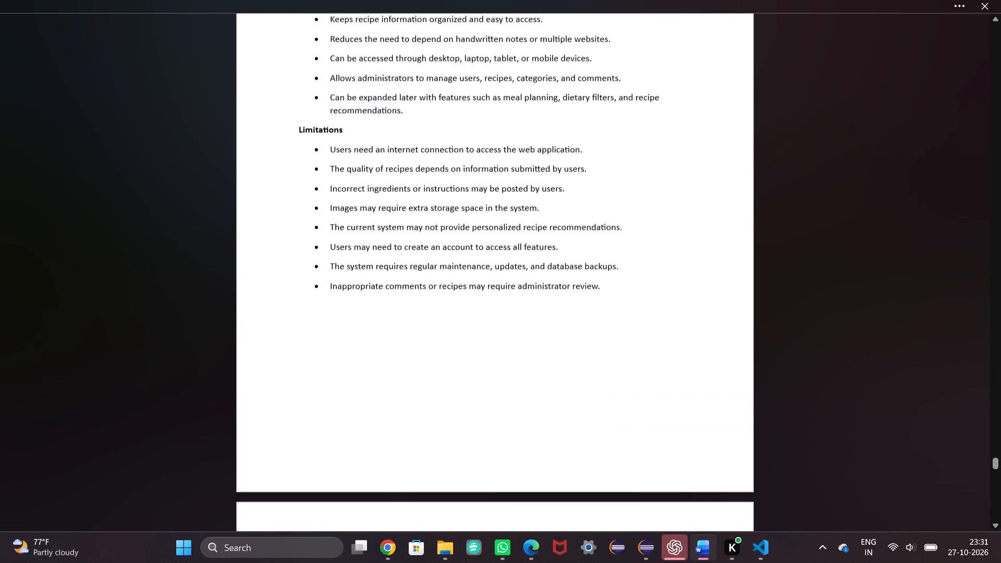
pyautogui.scroll(1, 421, 129)
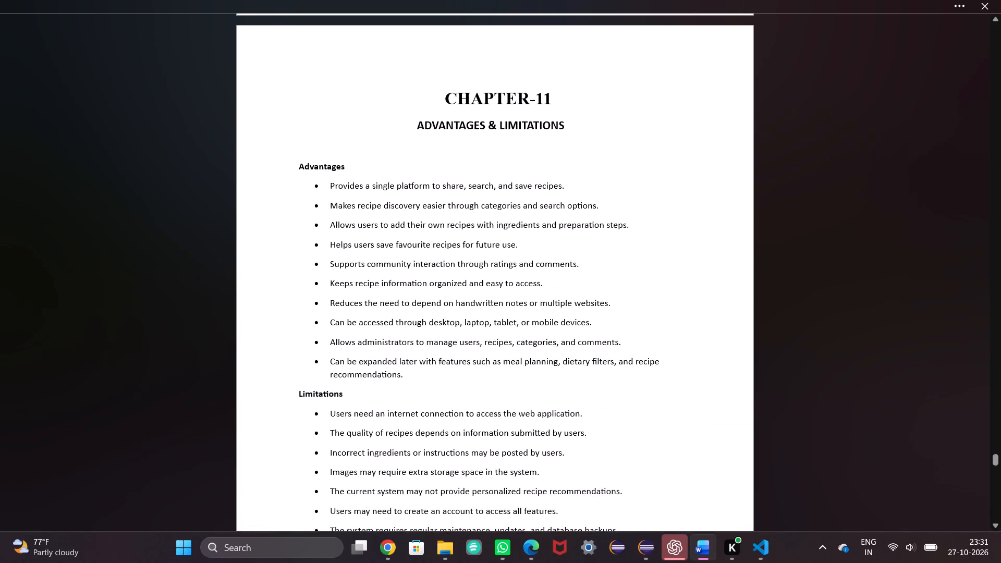
pyautogui.hotkey('alt', 'Tab')
pyautogui.hotkey('alt', 'Tab')
pyautogui.hotkey('alt', 'Tab')
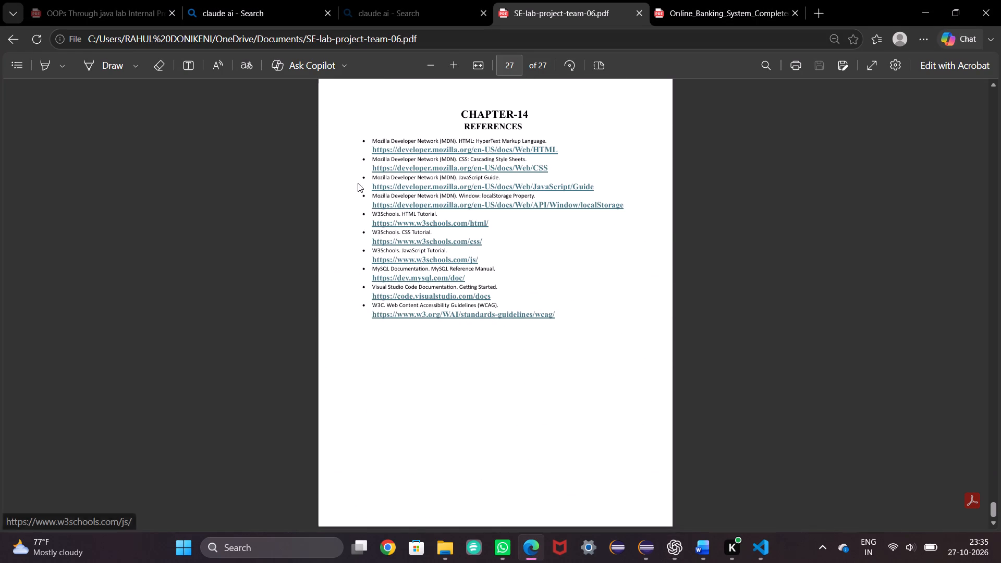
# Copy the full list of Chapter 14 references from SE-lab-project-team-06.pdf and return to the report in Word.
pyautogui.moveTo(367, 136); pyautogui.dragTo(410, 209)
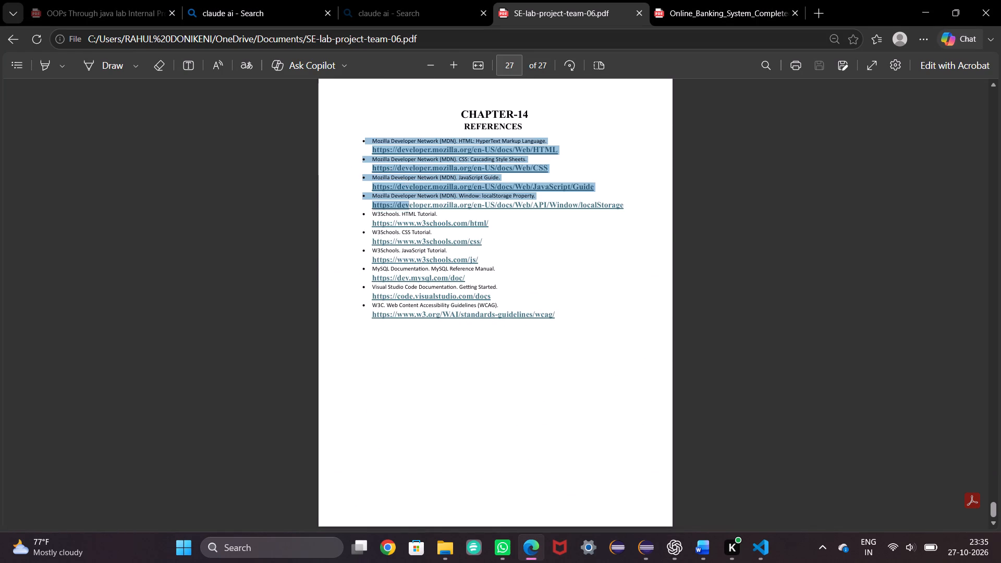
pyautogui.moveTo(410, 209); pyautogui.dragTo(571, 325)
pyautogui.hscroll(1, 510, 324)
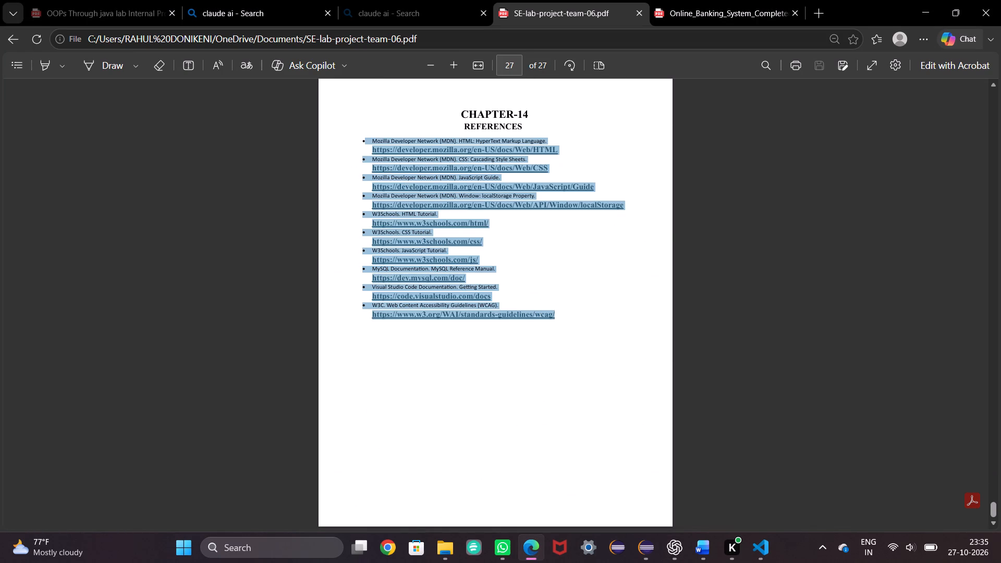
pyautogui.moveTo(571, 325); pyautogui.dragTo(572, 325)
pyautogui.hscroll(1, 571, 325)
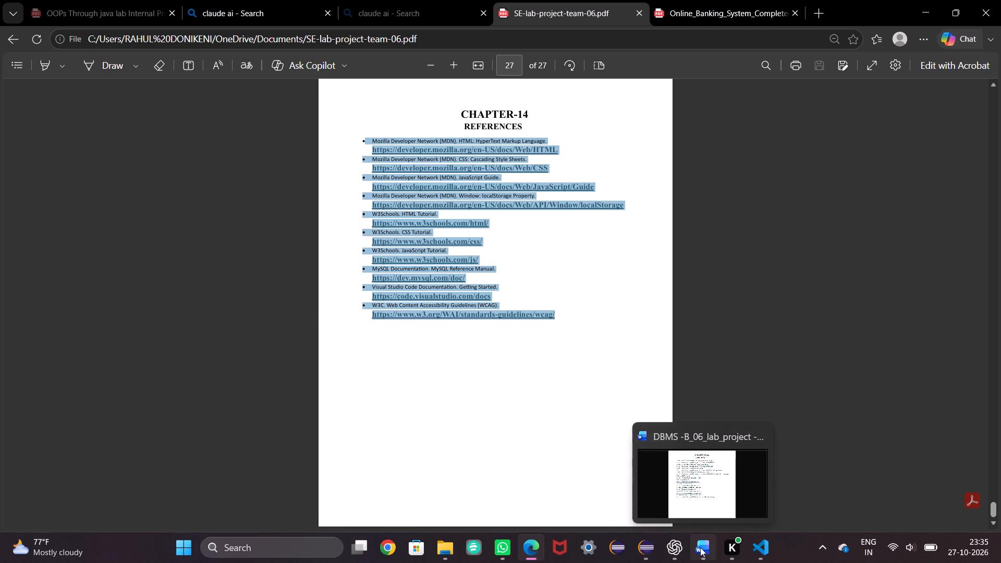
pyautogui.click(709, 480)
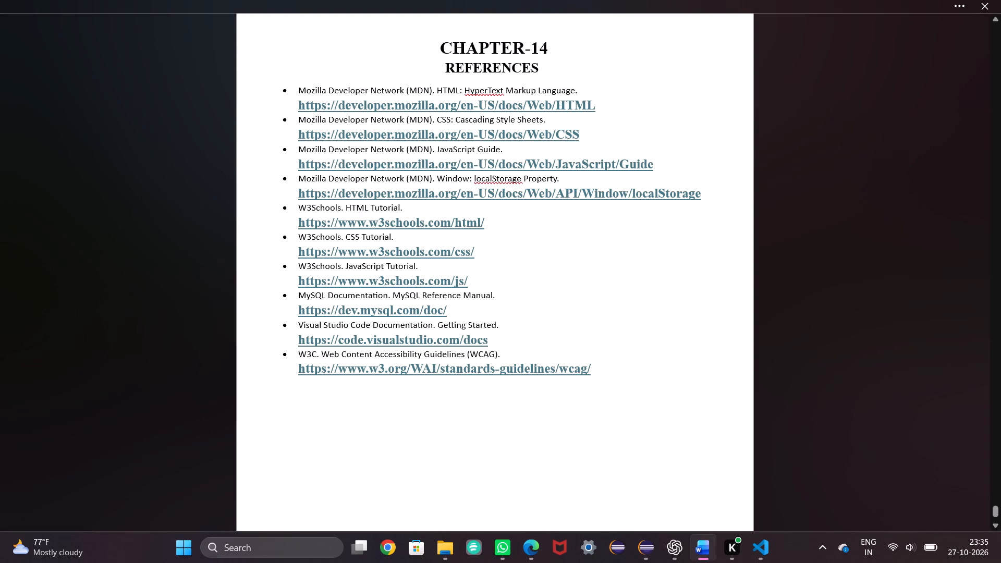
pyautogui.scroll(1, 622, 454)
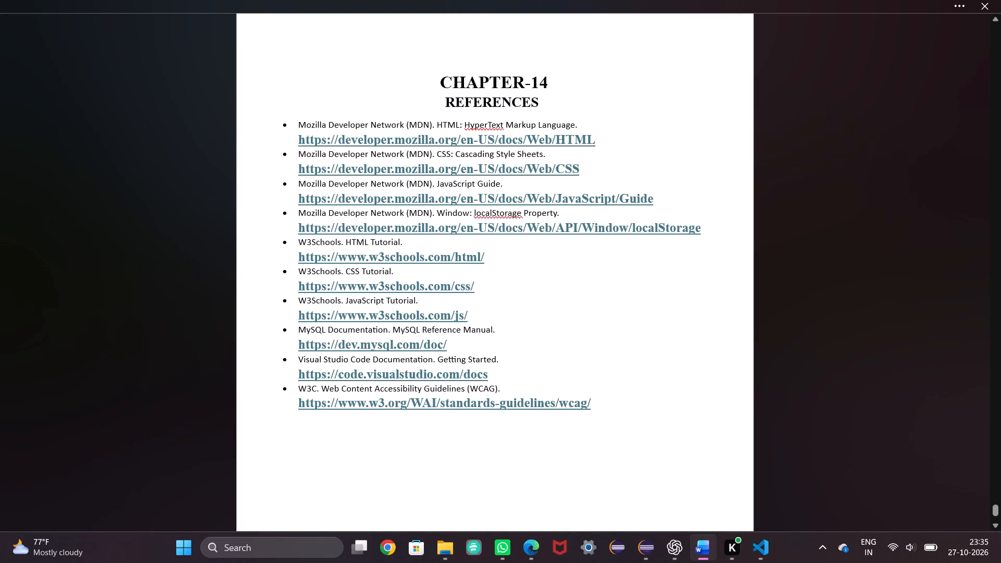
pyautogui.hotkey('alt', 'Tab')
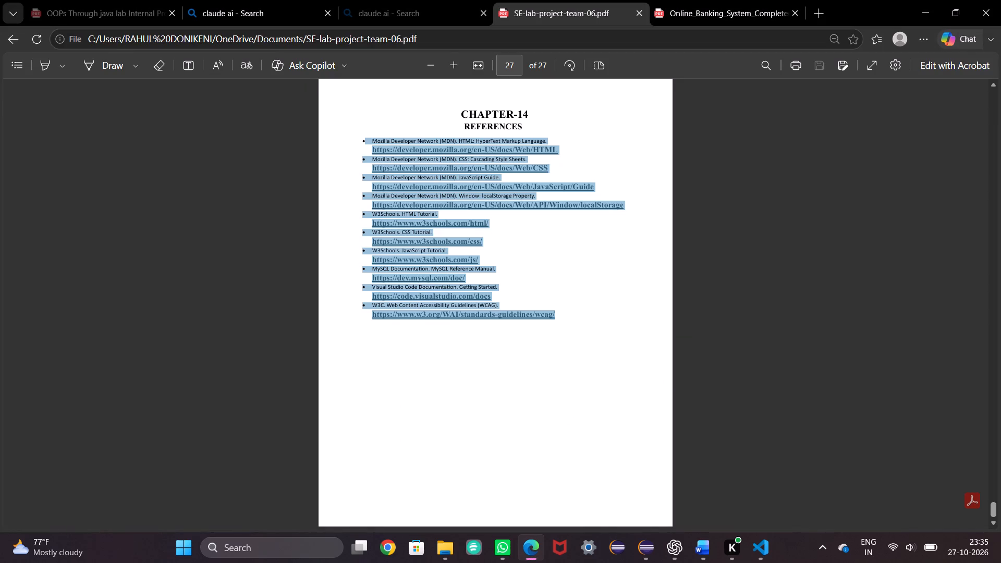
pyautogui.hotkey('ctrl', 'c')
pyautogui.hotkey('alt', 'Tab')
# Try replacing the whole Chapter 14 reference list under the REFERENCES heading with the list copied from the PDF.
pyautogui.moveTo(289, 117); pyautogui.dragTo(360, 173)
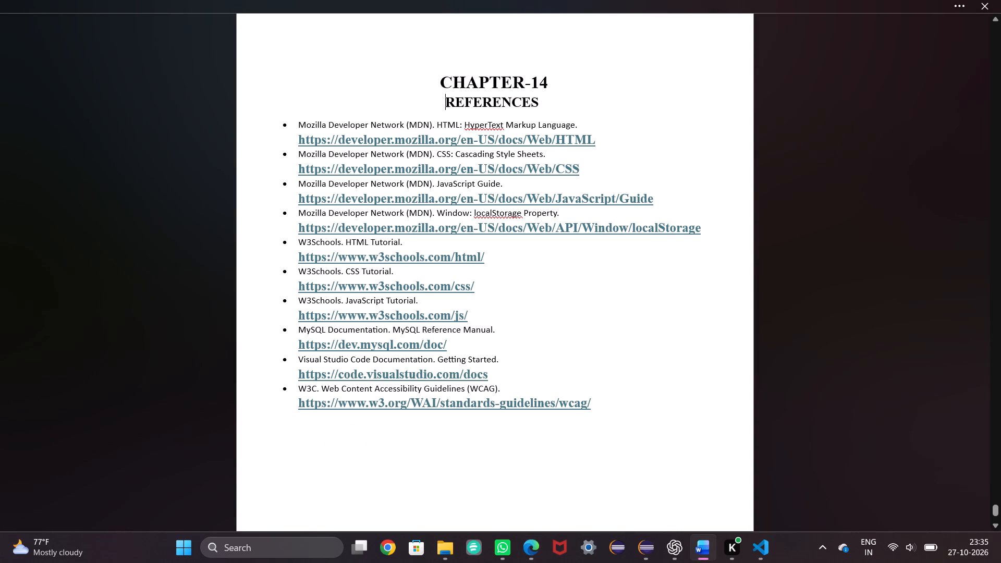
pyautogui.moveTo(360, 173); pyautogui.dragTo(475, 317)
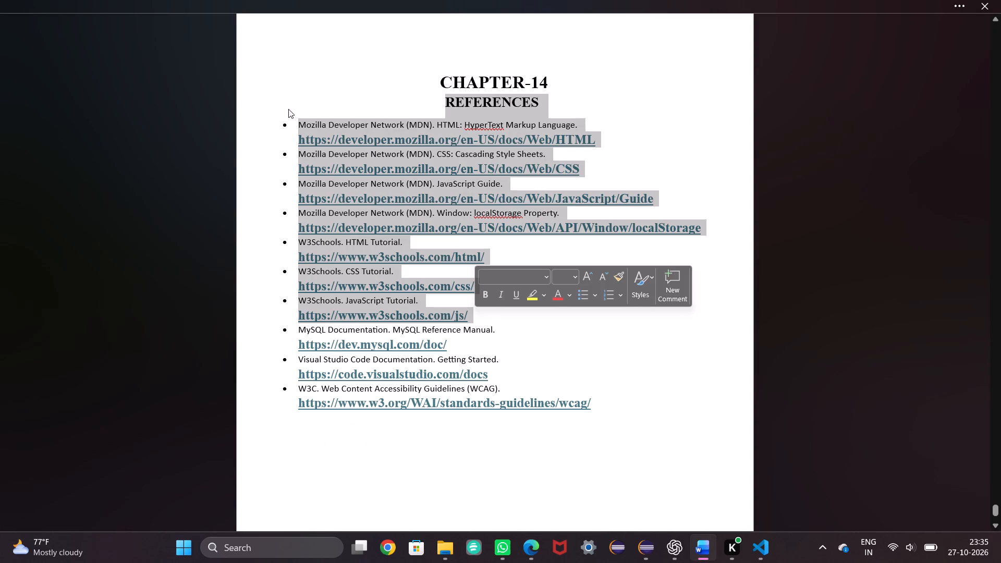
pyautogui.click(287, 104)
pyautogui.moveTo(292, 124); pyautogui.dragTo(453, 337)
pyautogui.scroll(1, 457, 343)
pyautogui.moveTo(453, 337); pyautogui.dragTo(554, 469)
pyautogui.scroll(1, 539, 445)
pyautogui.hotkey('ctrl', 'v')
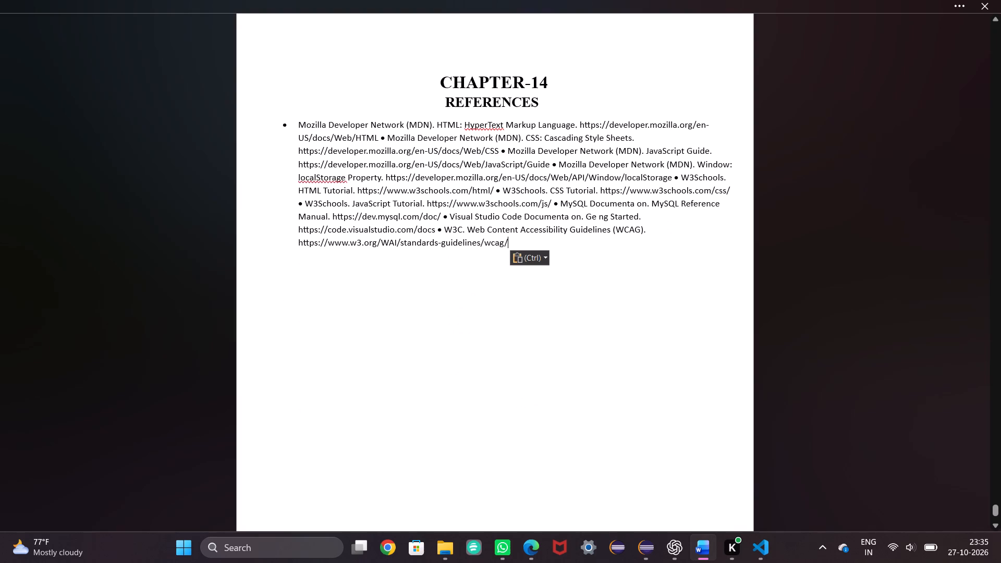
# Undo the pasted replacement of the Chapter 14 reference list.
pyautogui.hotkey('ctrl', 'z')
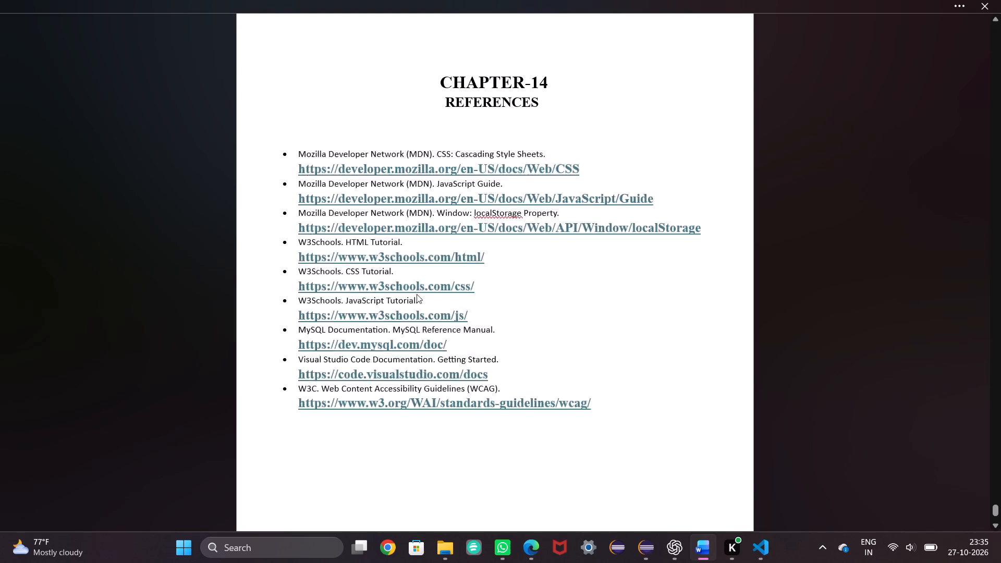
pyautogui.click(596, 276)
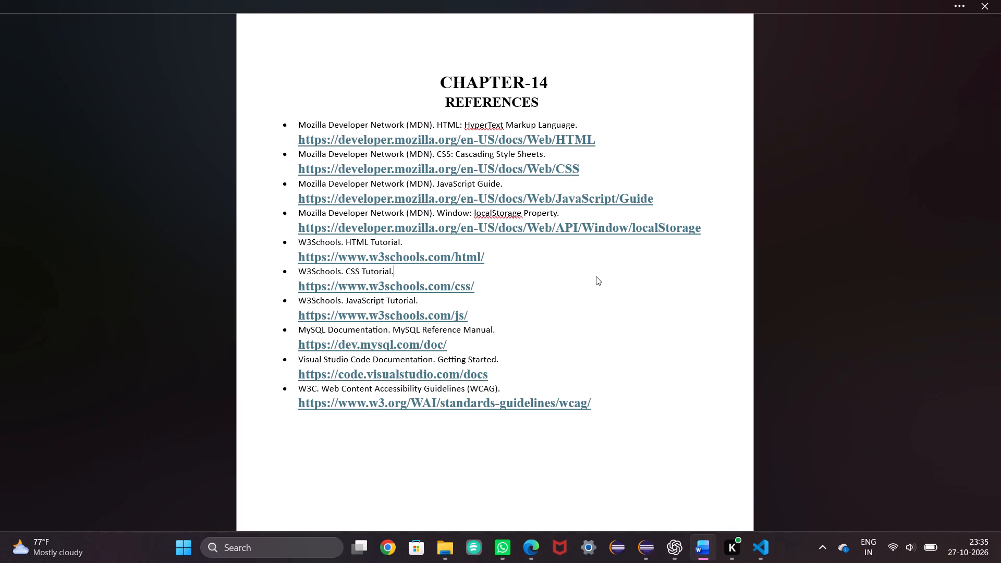
# Review the whole report from the cover page and contents table through the chapters to the references, and recheck the future scope and source code pages.
pyautogui.scroll(6, 596, 276)
pyautogui.scroll(20, 596, 276)
pyautogui.scroll(2, 596, 276)
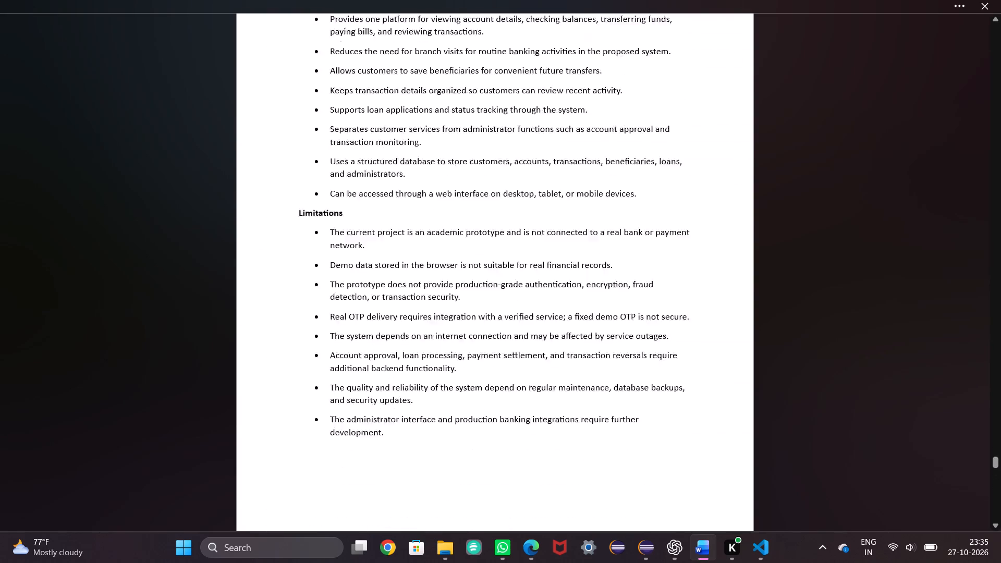
pyautogui.scroll(20, 596, 276)
pyautogui.scroll(7, 596, 276)
pyautogui.scroll(-3, 596, 276)
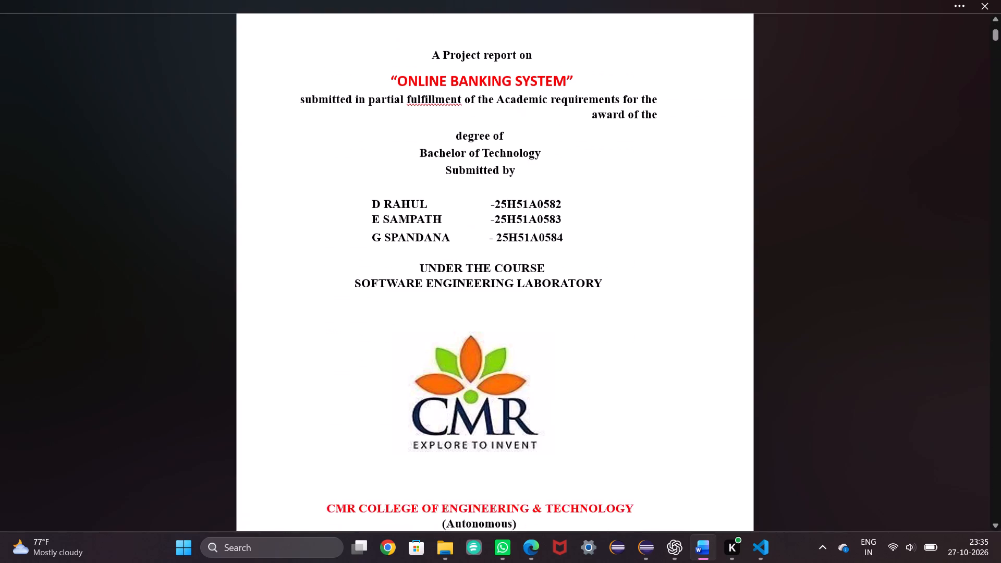
pyautogui.scroll(-6, 596, 276)
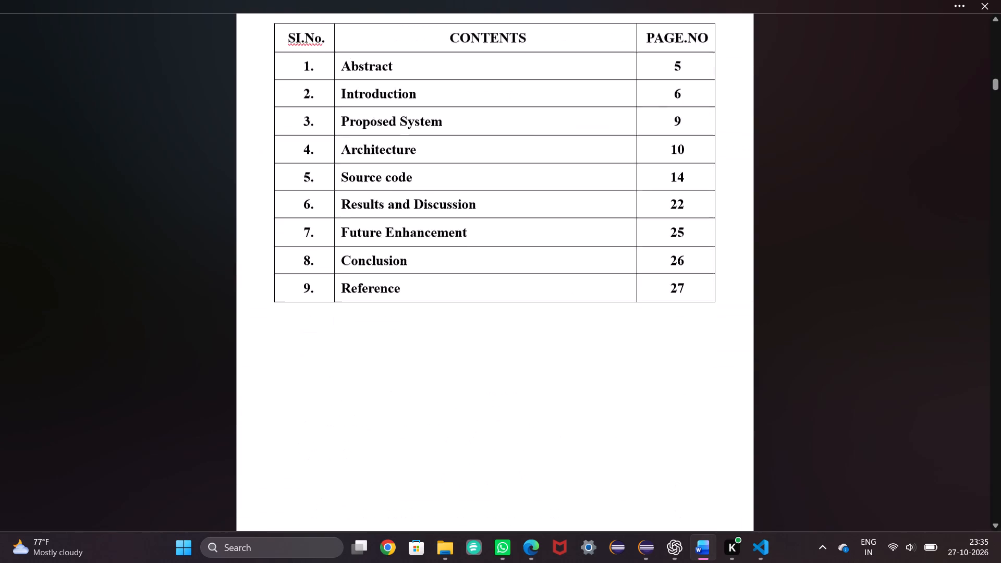
pyautogui.scroll(-10, 596, 276)
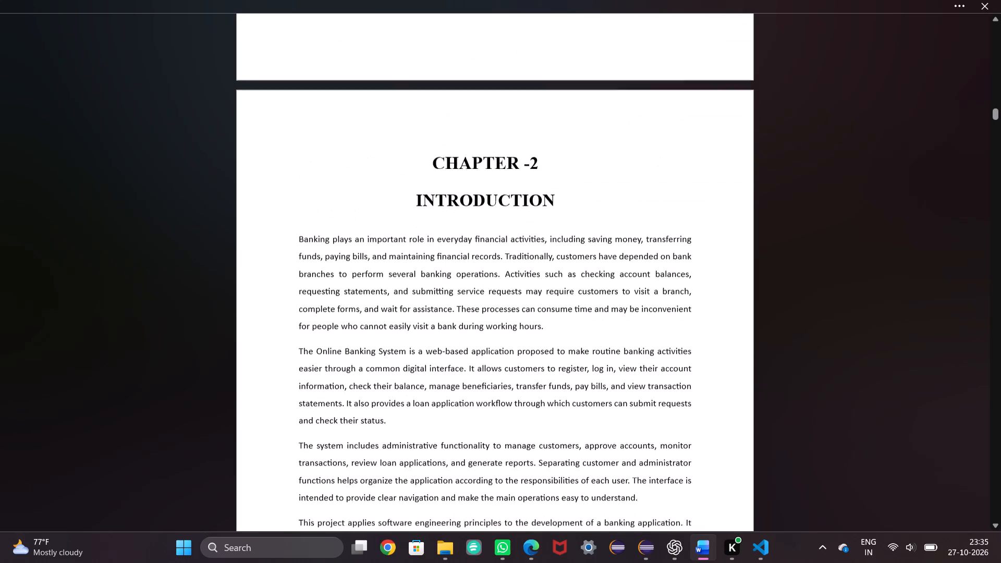
pyautogui.scroll(-11, 596, 276)
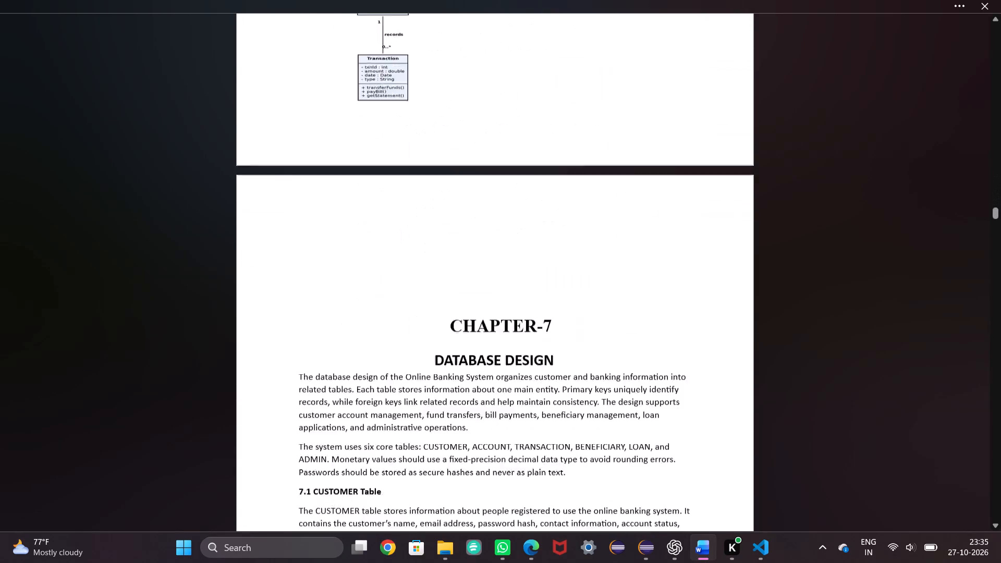
pyautogui.scroll(-13, 596, 276)
pyautogui.scroll(2, 596, 276)
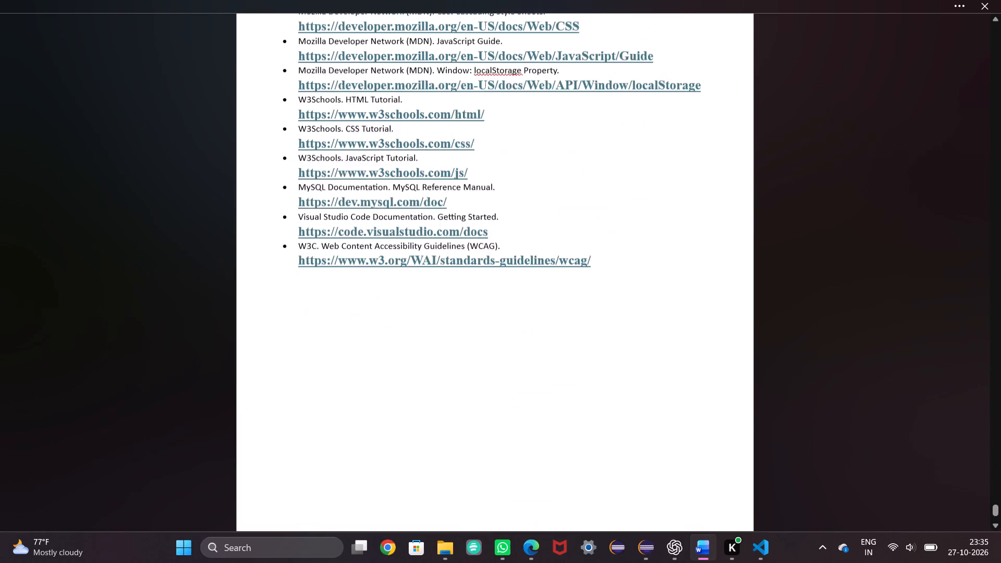
pyautogui.scroll(19, 596, 276)
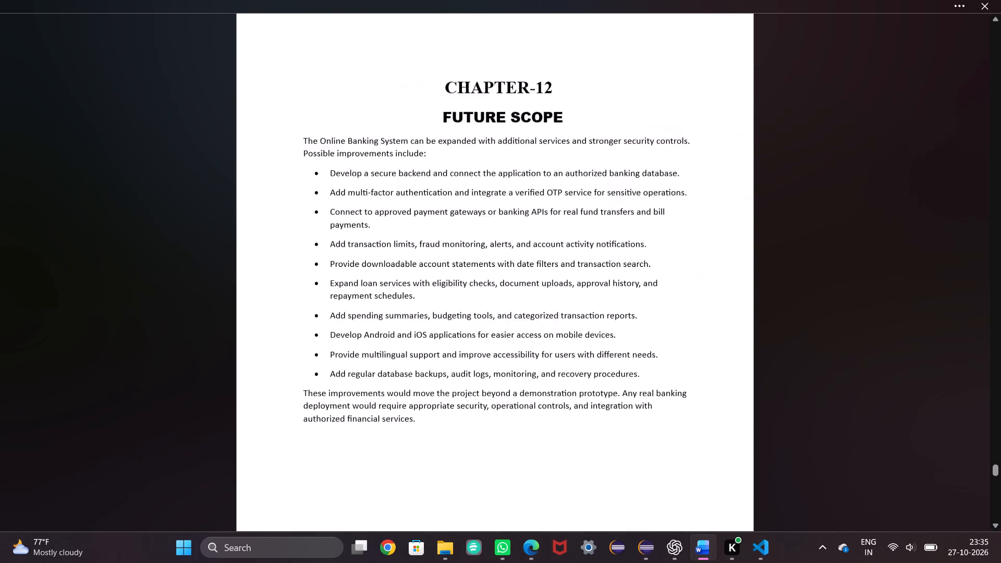
pyautogui.scroll(6, 596, 276)
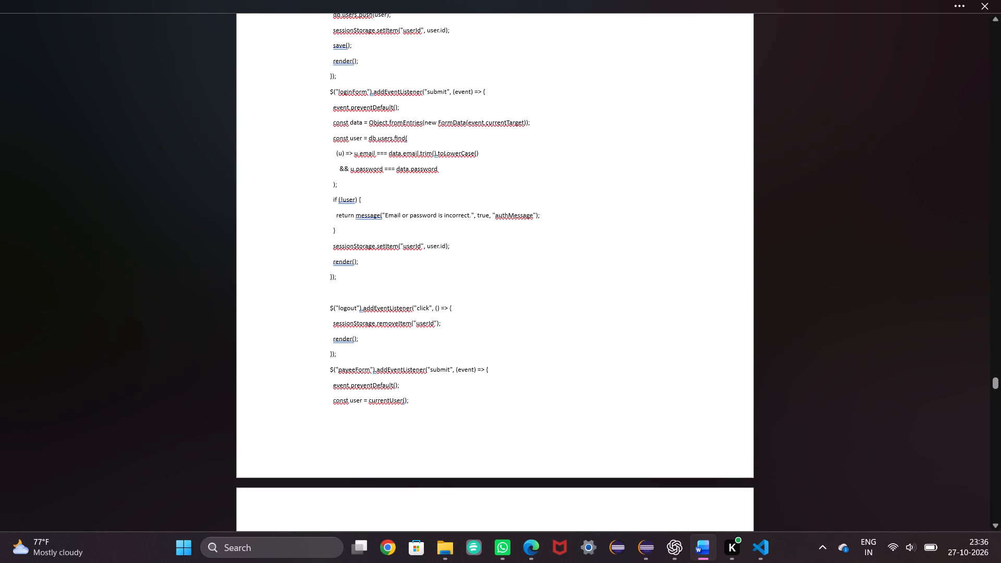
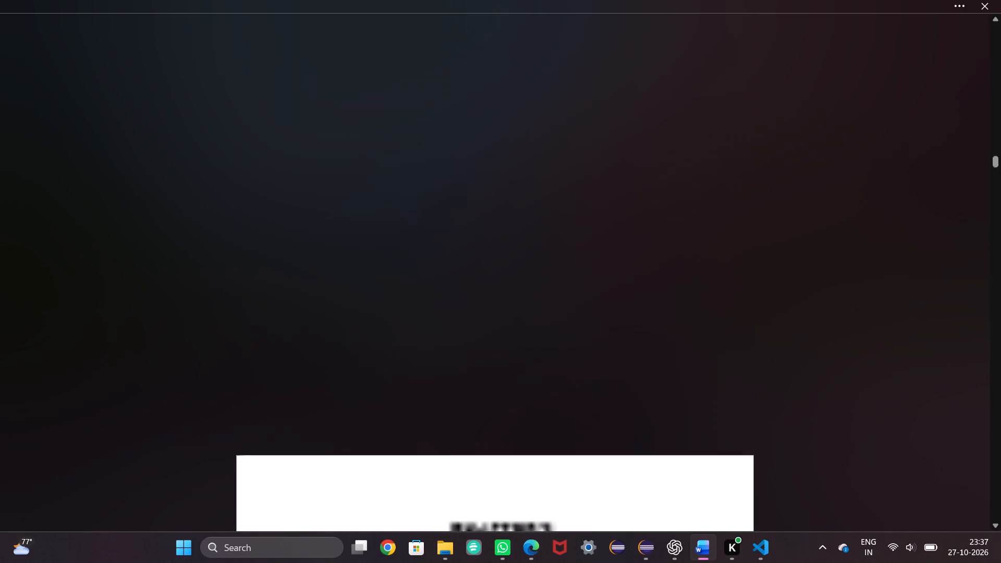
pyautogui.scroll(20, 469, 309)
pyautogui.scroll(20, 469, 309)
pyautogui.scroll(20, 469, 309)
# Examine the certificate page and the acknowledgement page, including the student names and roll numbers.
pyautogui.scroll(-5, 469, 309)
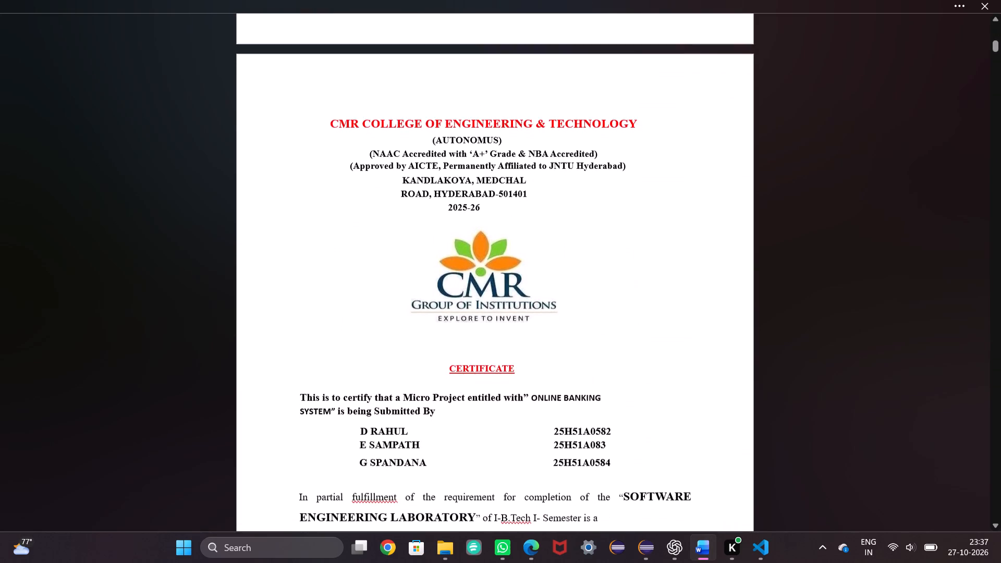
pyautogui.scroll(-1, 469, 309)
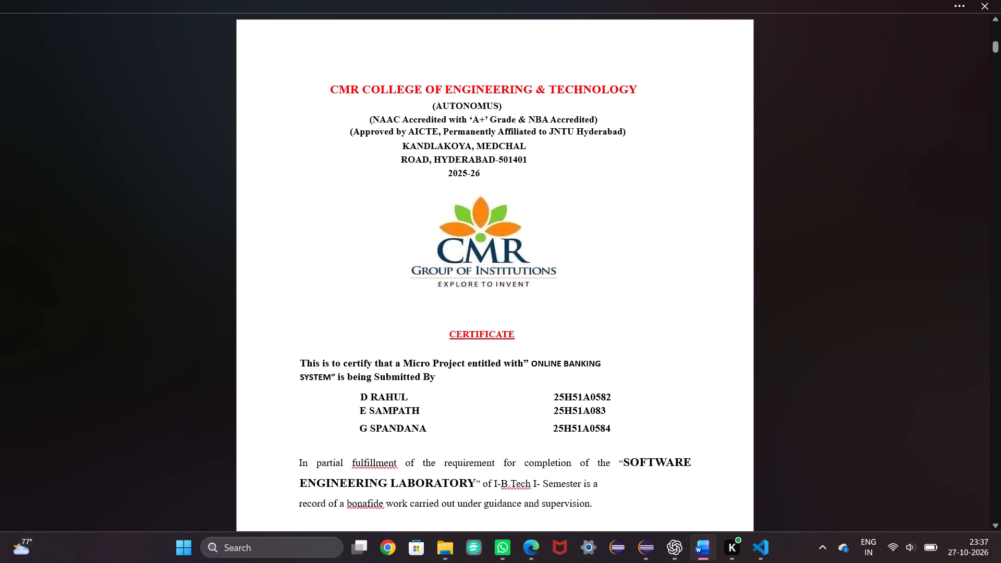
pyautogui.scroll(-2, 528, 358)
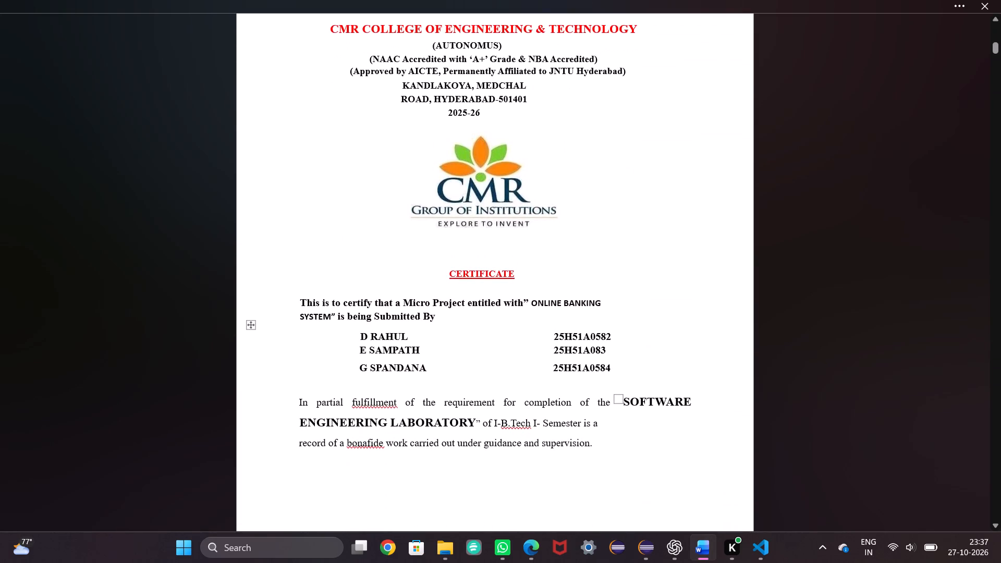
pyautogui.scroll(-3, 528, 358)
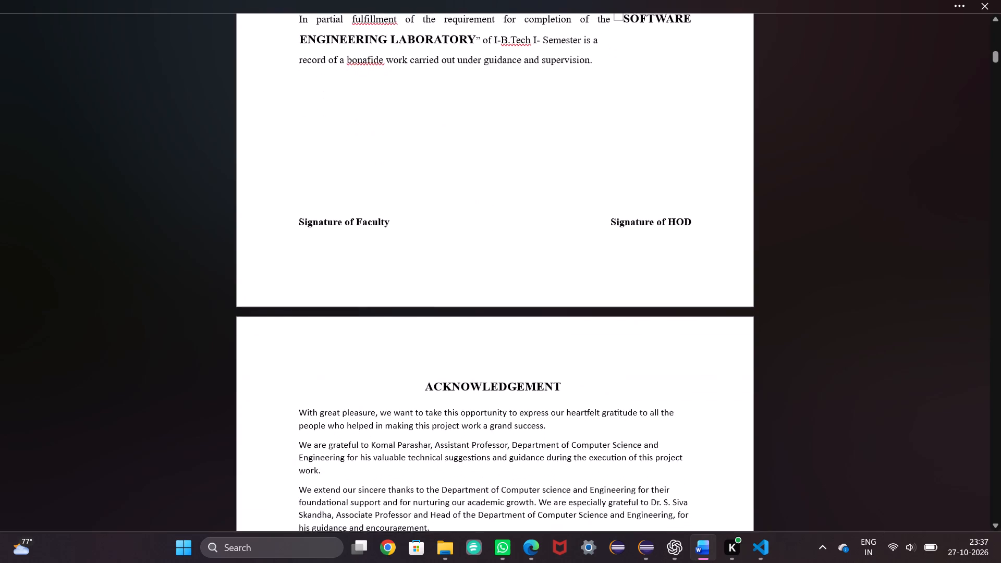
pyautogui.scroll(-1, 528, 358)
# Review the pages backwards from the acknowledgement through the certificate to the cover page, checking the project title and student details.
pyautogui.scroll(2, 528, 358)
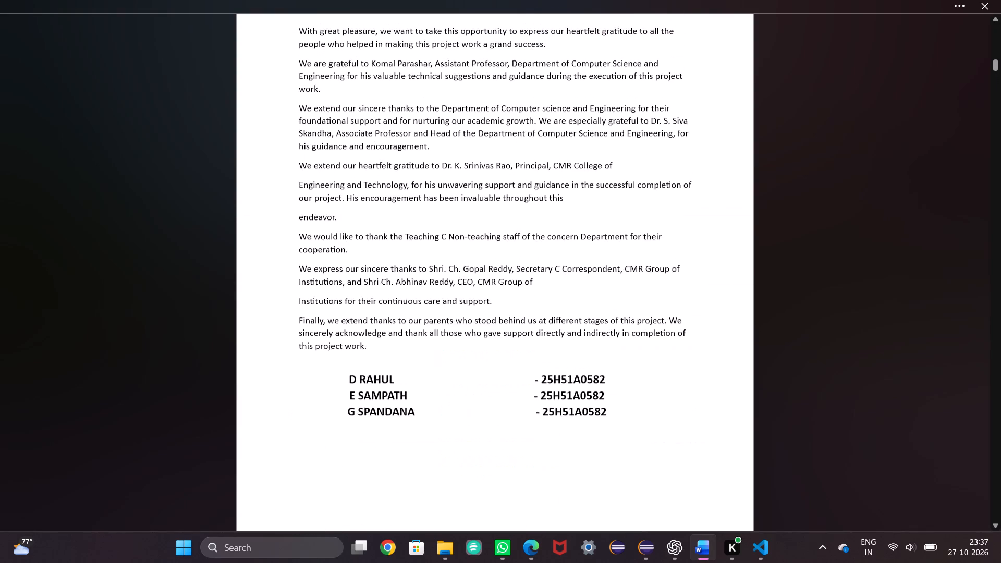
pyautogui.scroll(2, 528, 358)
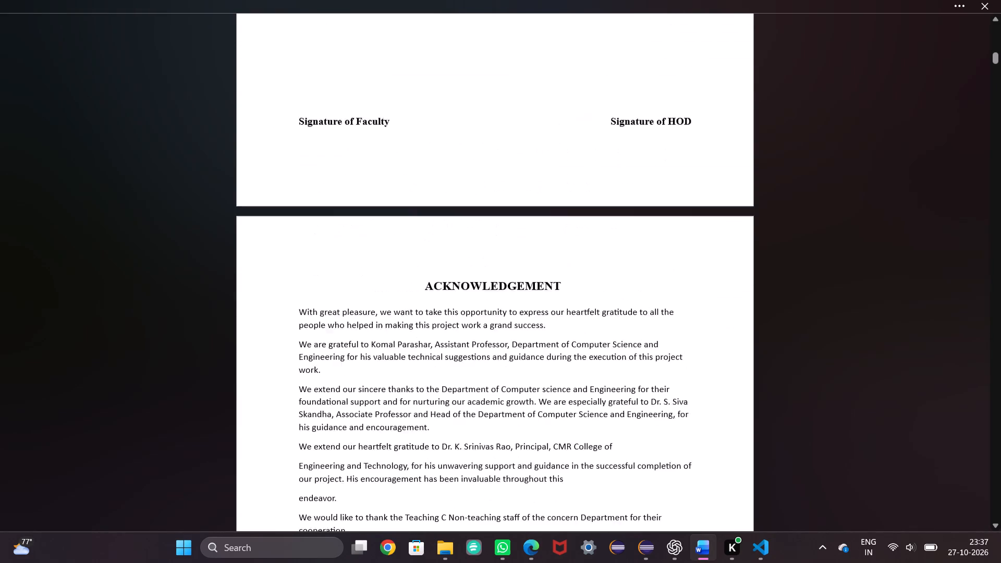
pyautogui.scroll(3, 528, 358)
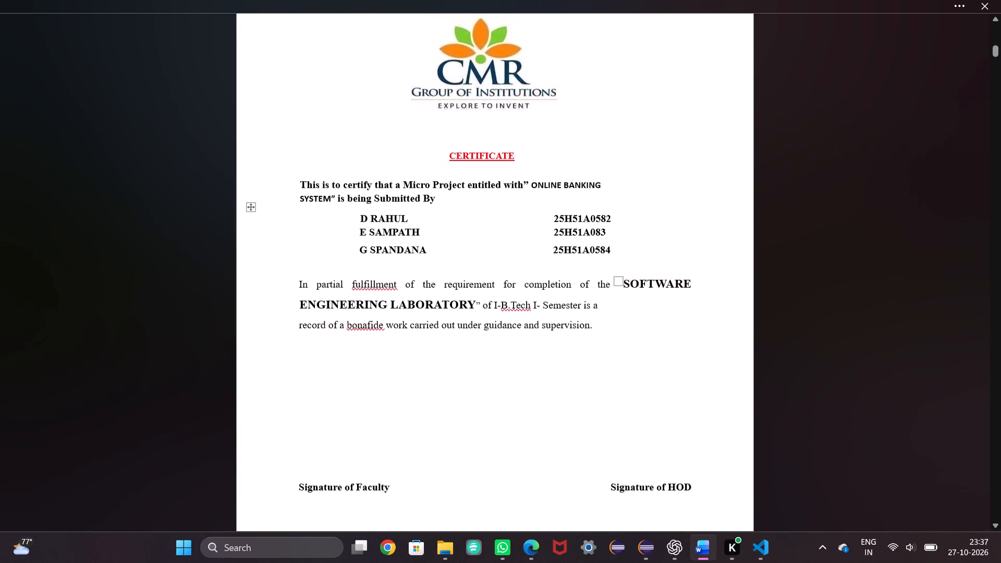
pyautogui.scroll(3, 511, 372)
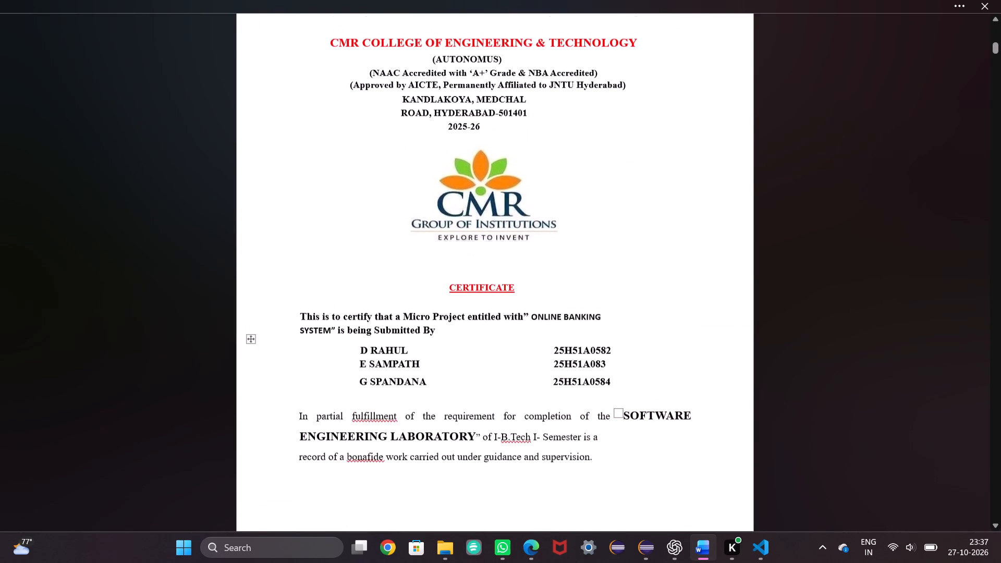
pyautogui.scroll(2, 511, 372)
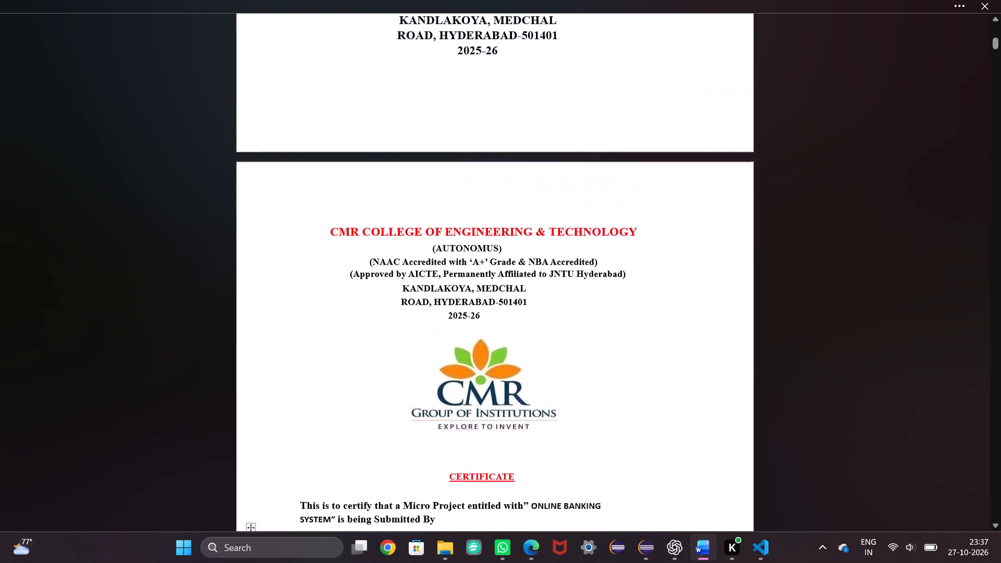
pyautogui.scroll(4, 511, 372)
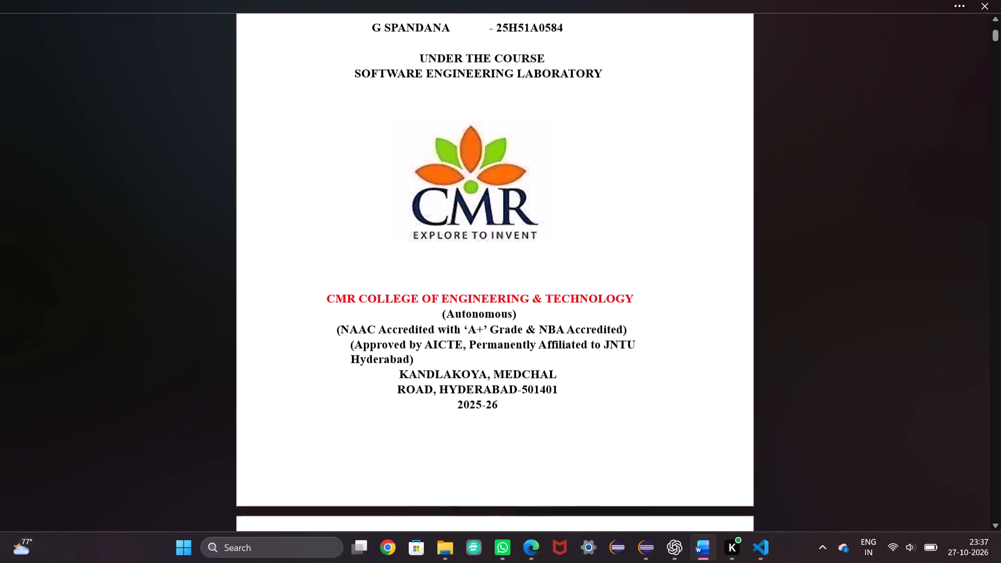
pyautogui.scroll(3, 511, 372)
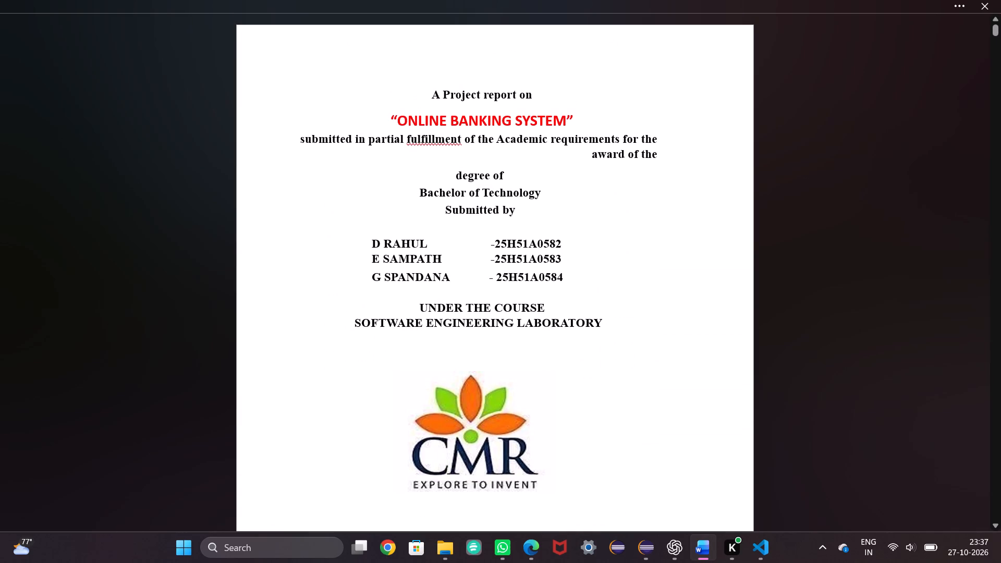
pyautogui.scroll(1, 511, 372)
pyautogui.scroll(2, 485, 338)
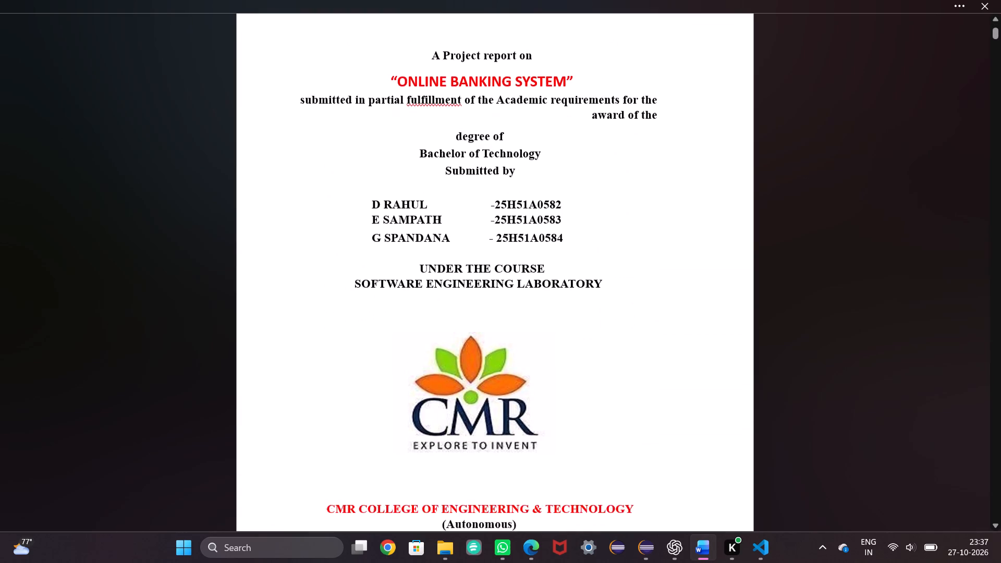
pyautogui.scroll(1, 485, 338)
# Look through the table of contents, abstract, introduction and Chapter 3 problem statement, up to the start of Chapter 4.
pyautogui.scroll(-13, 485, 338)
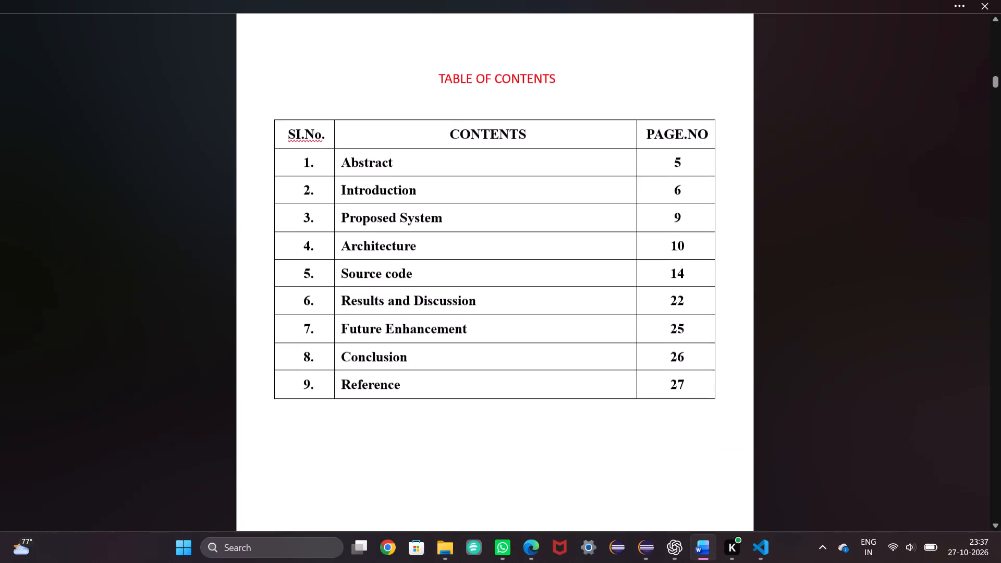
pyautogui.scroll(-2, 485, 338)
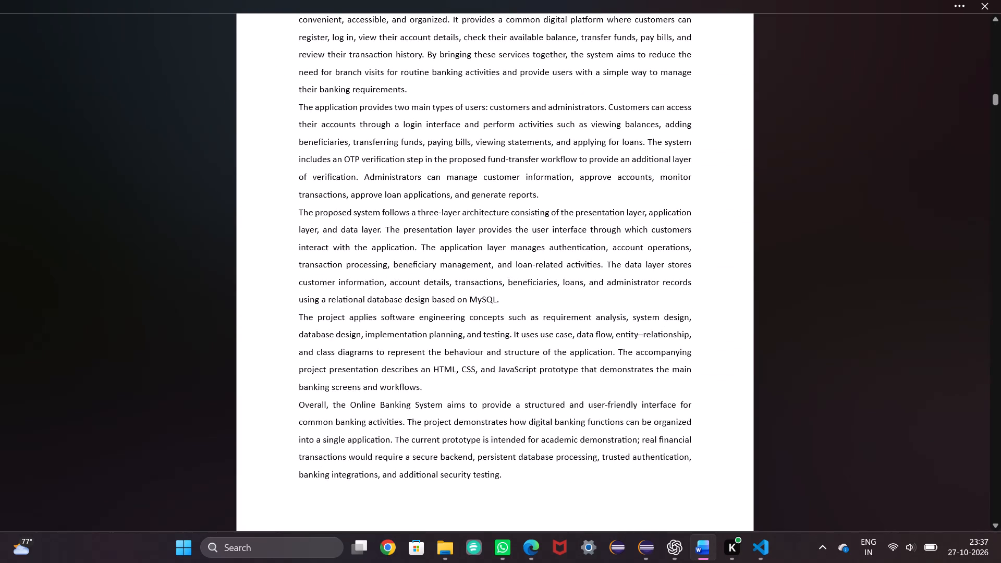
pyautogui.scroll(-5, 485, 338)
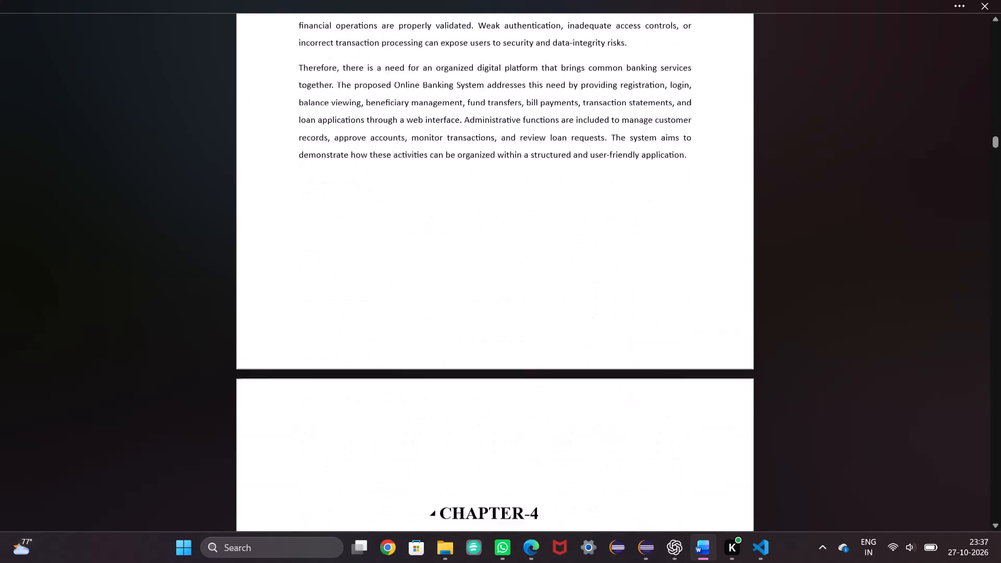
pyautogui.scroll(4, 485, 338)
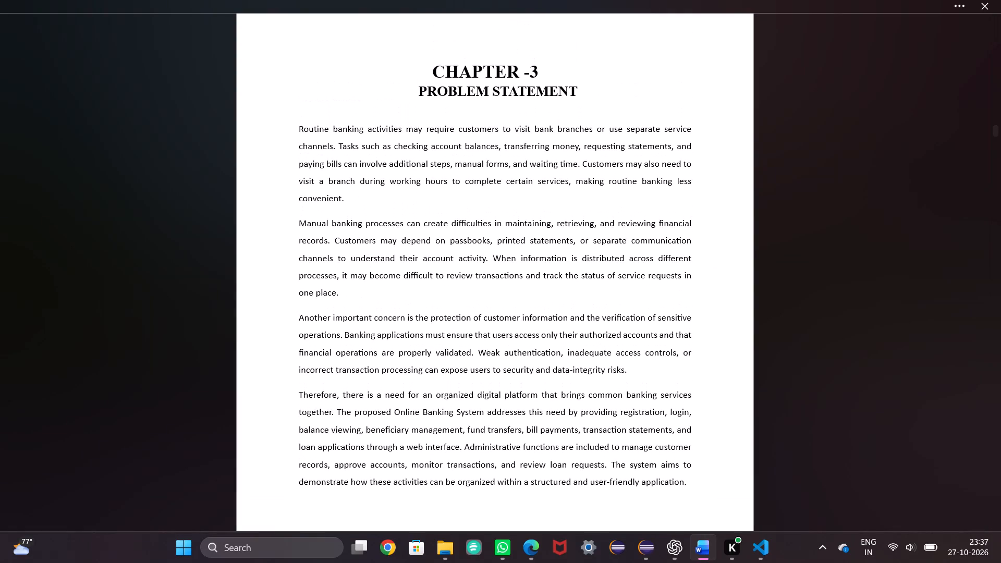
pyautogui.scroll(4, 485, 338)
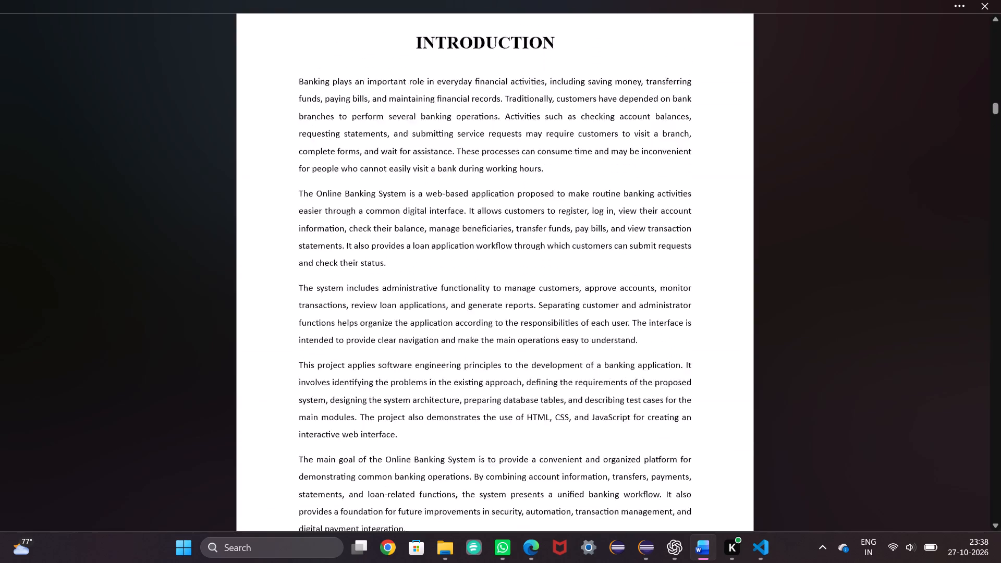
# Recheck the Chapter 1 abstract, the introduction and the Chapter 3 problem statement pages of the report.
pyautogui.scroll(1, 485, 338)
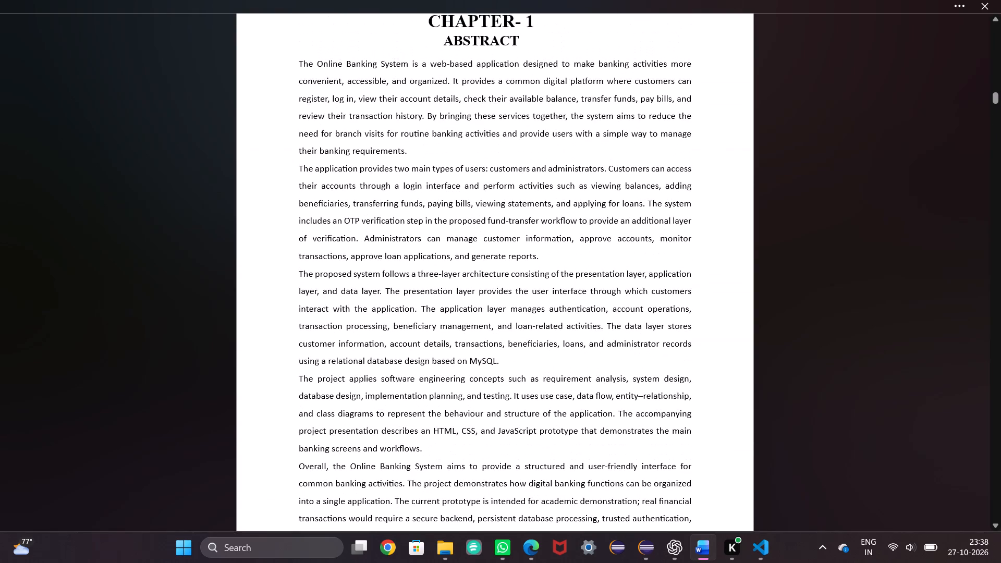
pyautogui.scroll(1, 488, 334)
pyautogui.scroll(-1, 488, 334)
pyautogui.scroll(1, 488, 334)
pyautogui.scroll(-2, 488, 334)
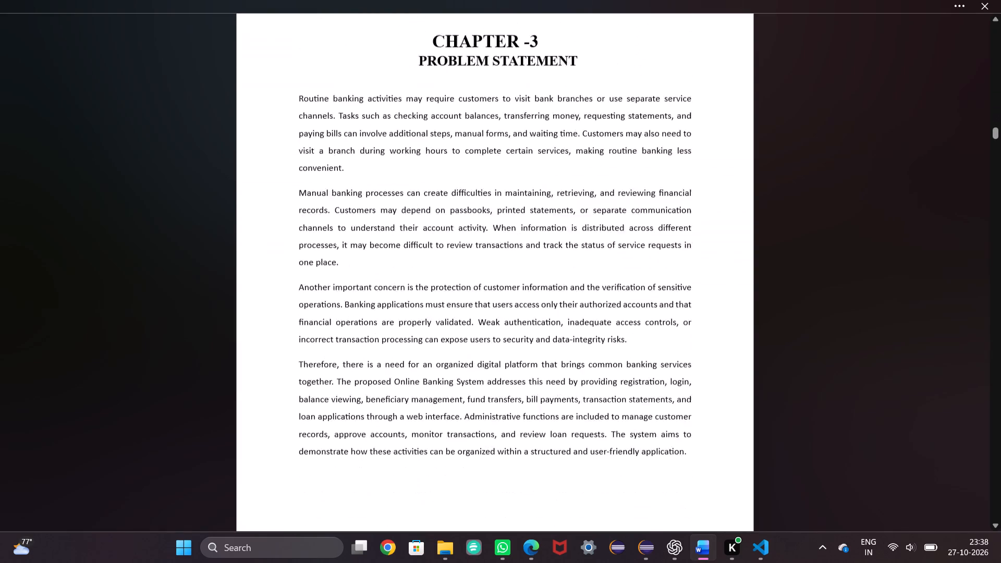
# Review Chapter 4 Existing System, Chapter 5 Proposed System and the Chapter 6 use case and data flow diagrams.
pyautogui.scroll(-3, 488, 334)
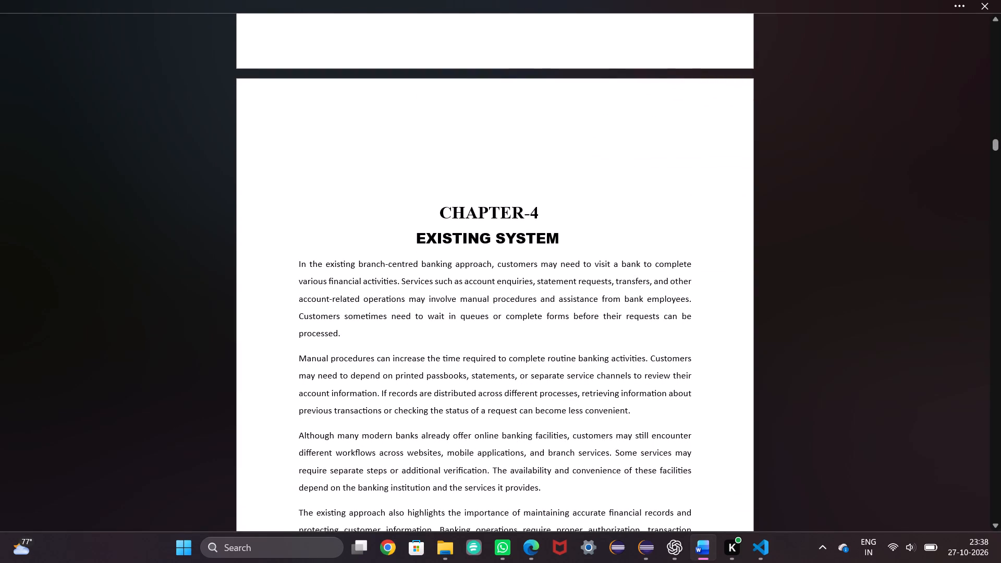
pyautogui.scroll(-1, 488, 334)
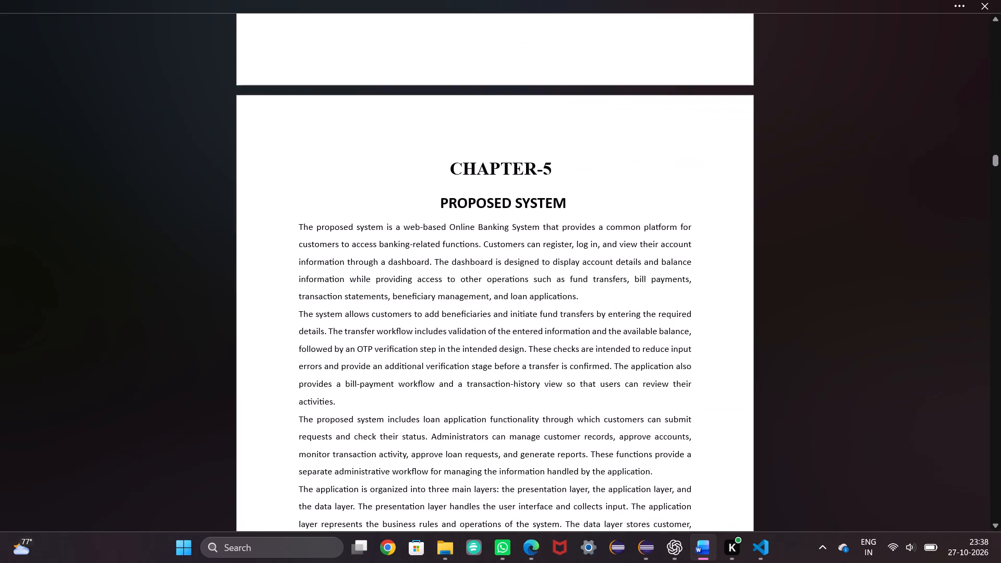
pyautogui.scroll(-1, 488, 334)
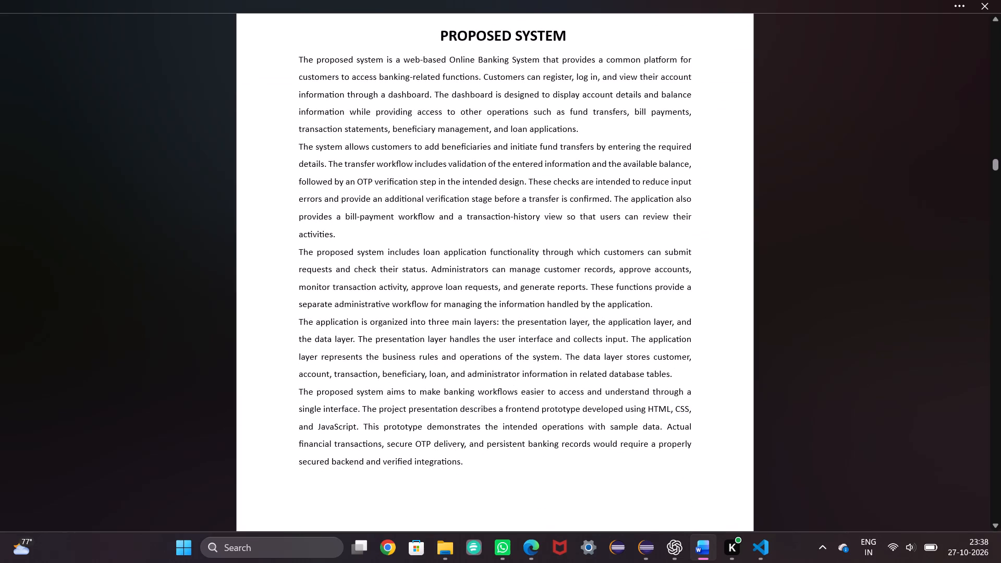
pyautogui.scroll(-2, 488, 334)
pyautogui.scroll(1, 488, 334)
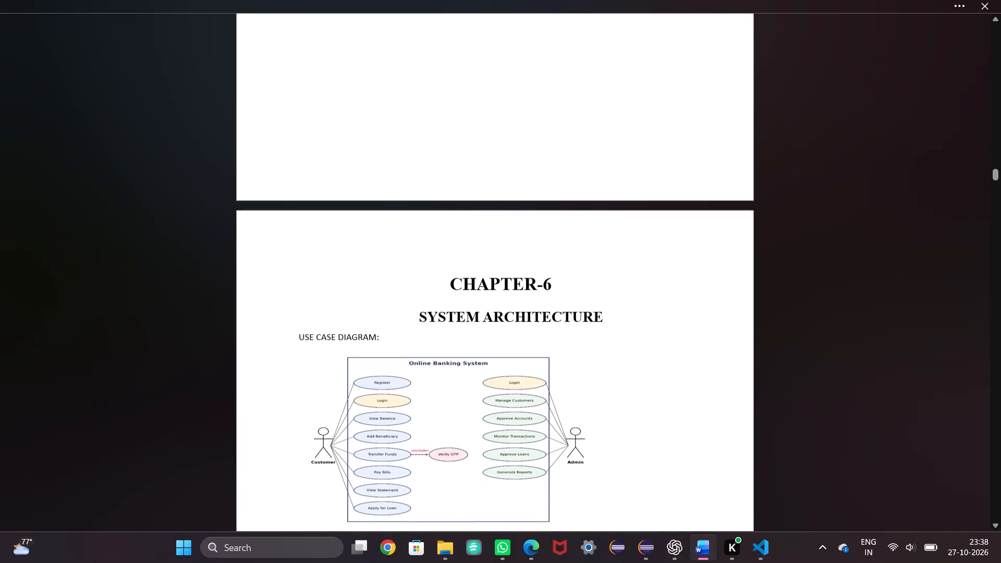
pyautogui.scroll(2, 488, 334)
pyautogui.scroll(-1, 488, 334)
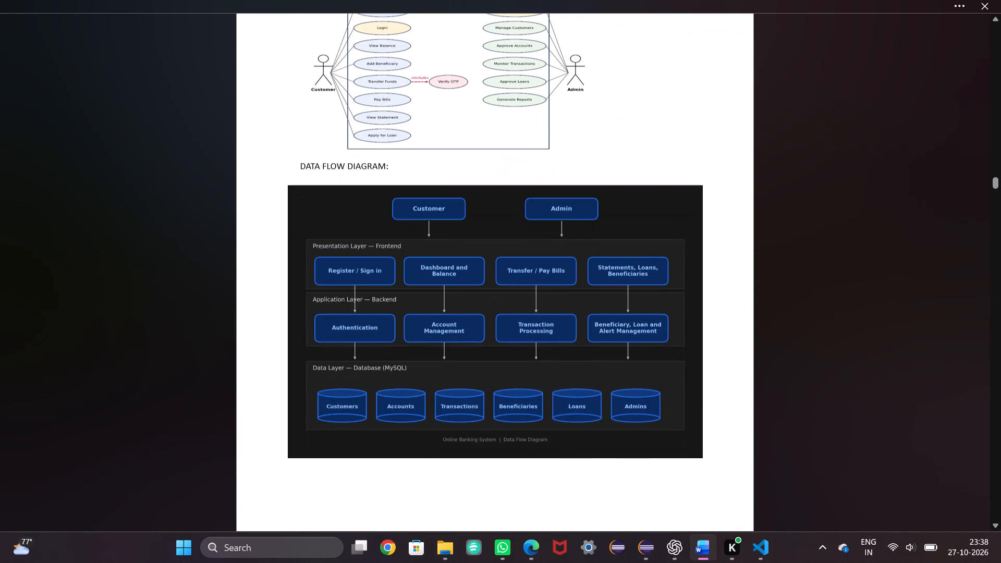
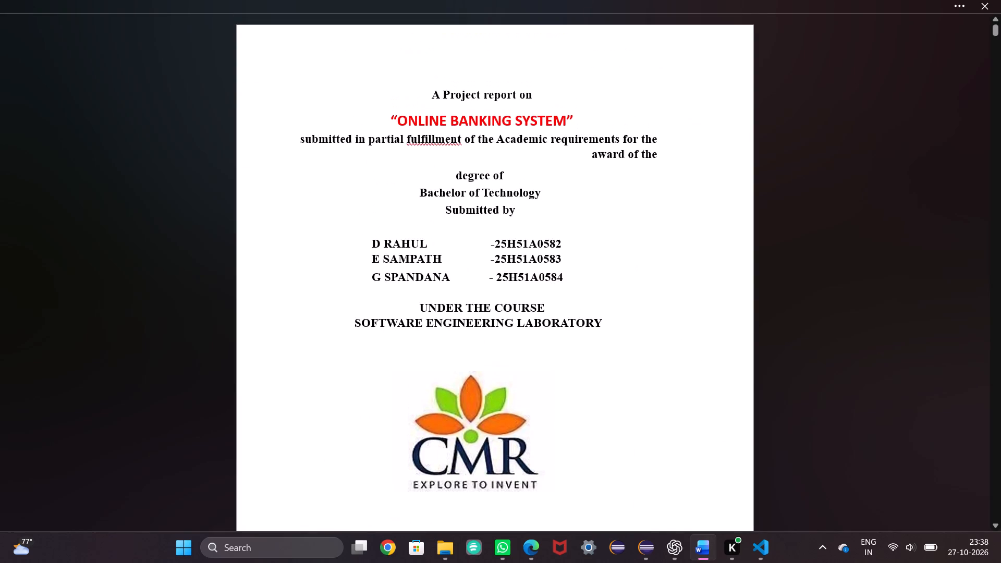
pyautogui.scroll(-10, 638, 393)
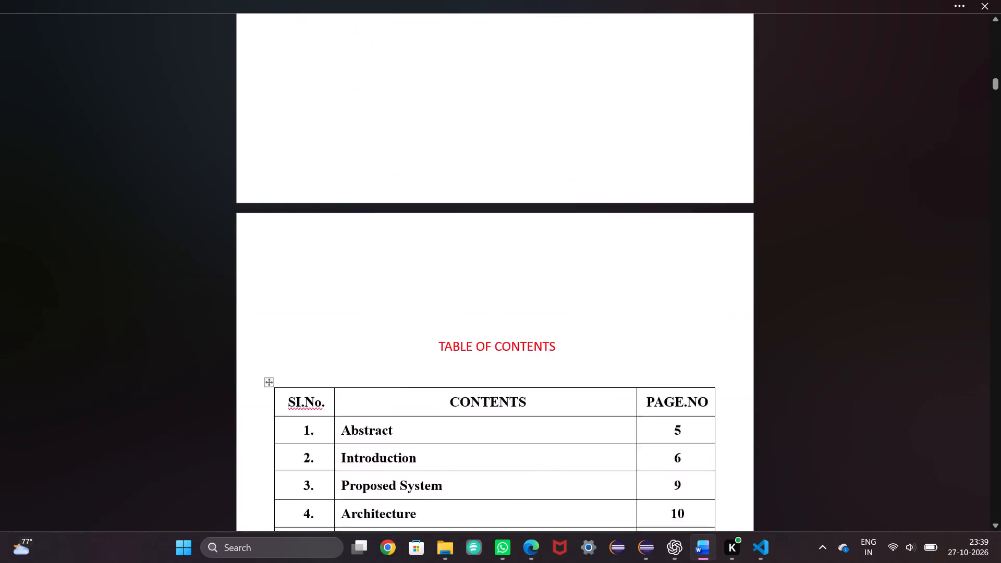
pyautogui.scroll(-5, 638, 393)
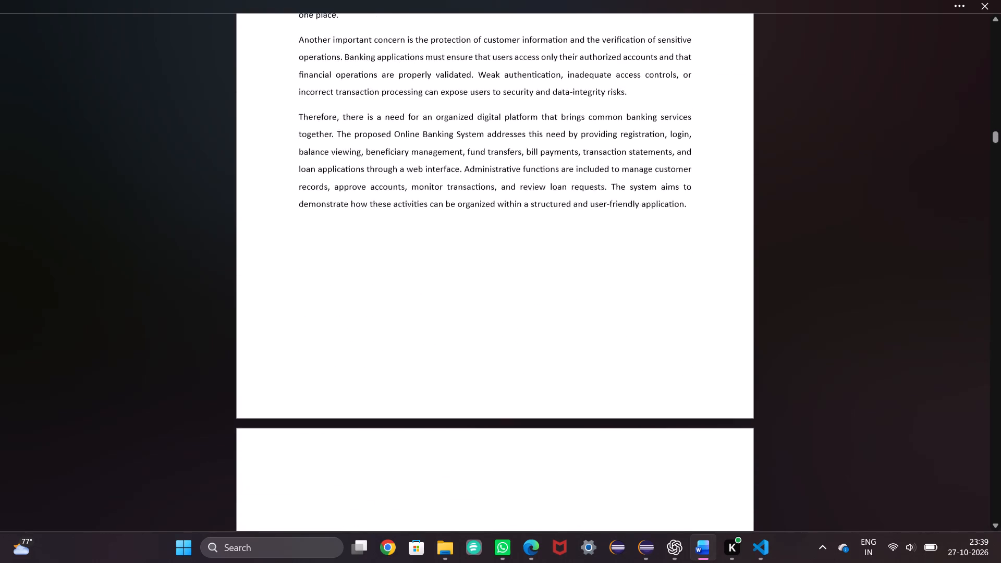
pyautogui.scroll(-4, 638, 393)
pyautogui.scroll(7, 638, 393)
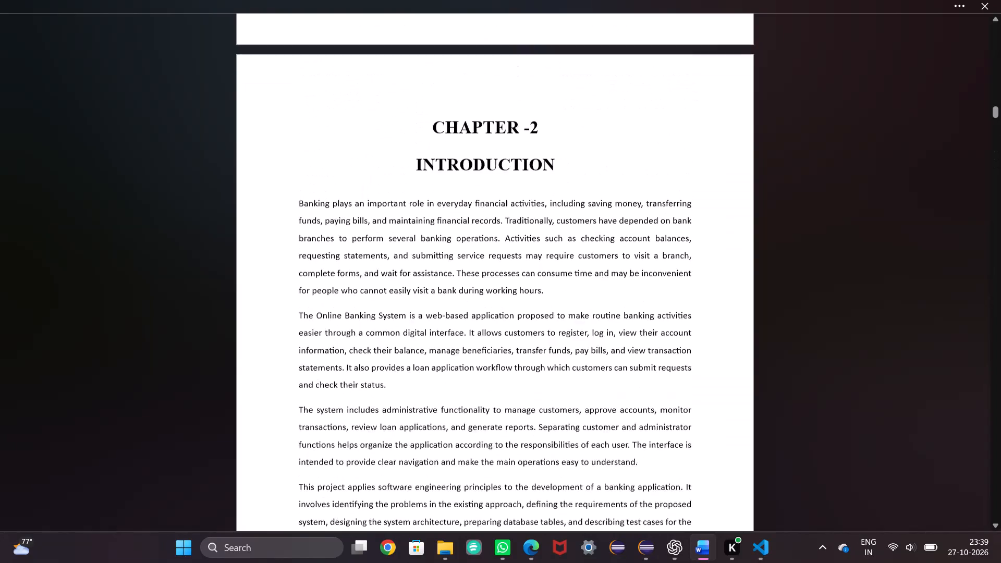
pyautogui.scroll(4, 638, 393)
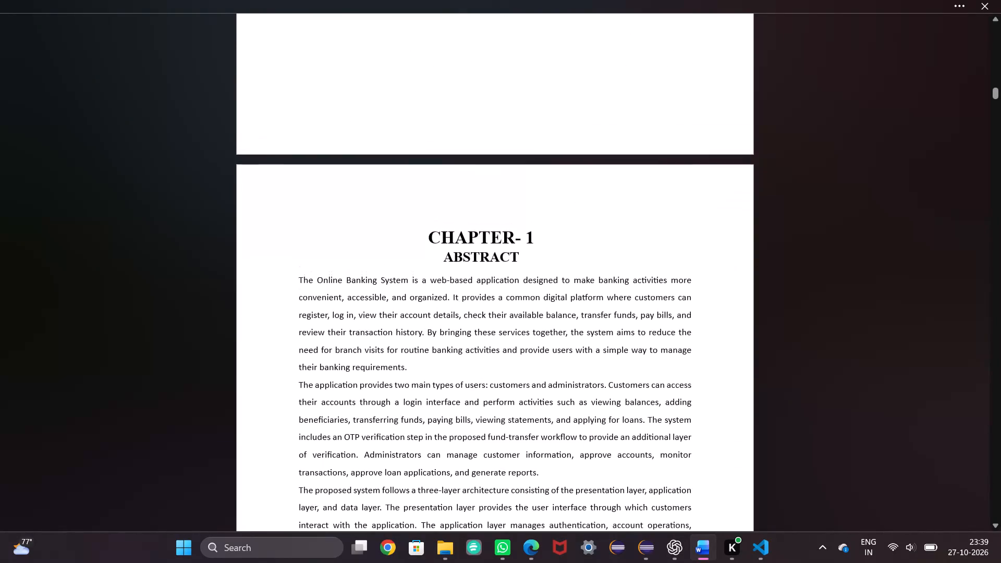
pyautogui.scroll(3, 552, 251)
# Delete the "CHAPTER- 1" heading text above the ABSTRACT title.
pyautogui.scroll(-1, 552, 251)
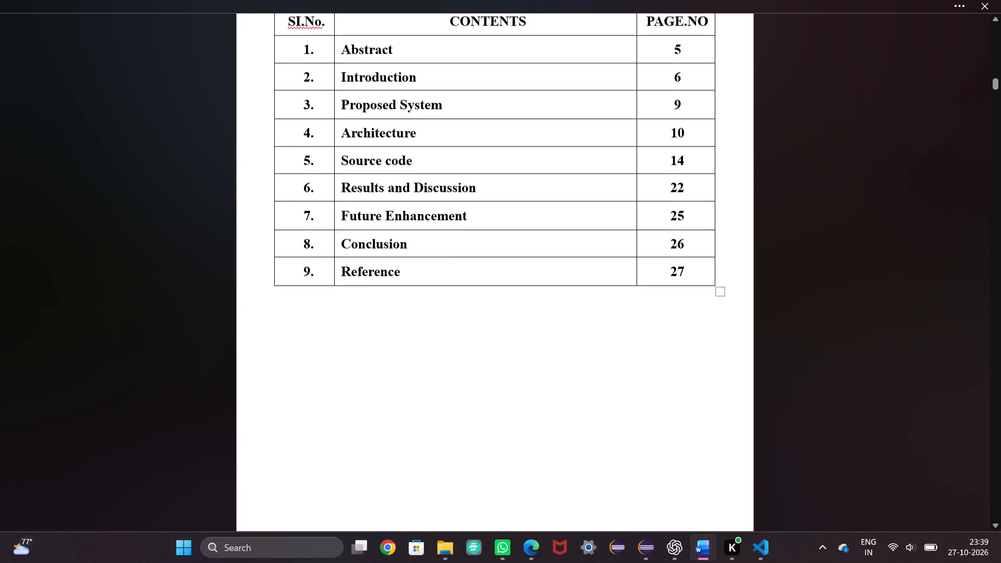
pyautogui.scroll(-3, 552, 251)
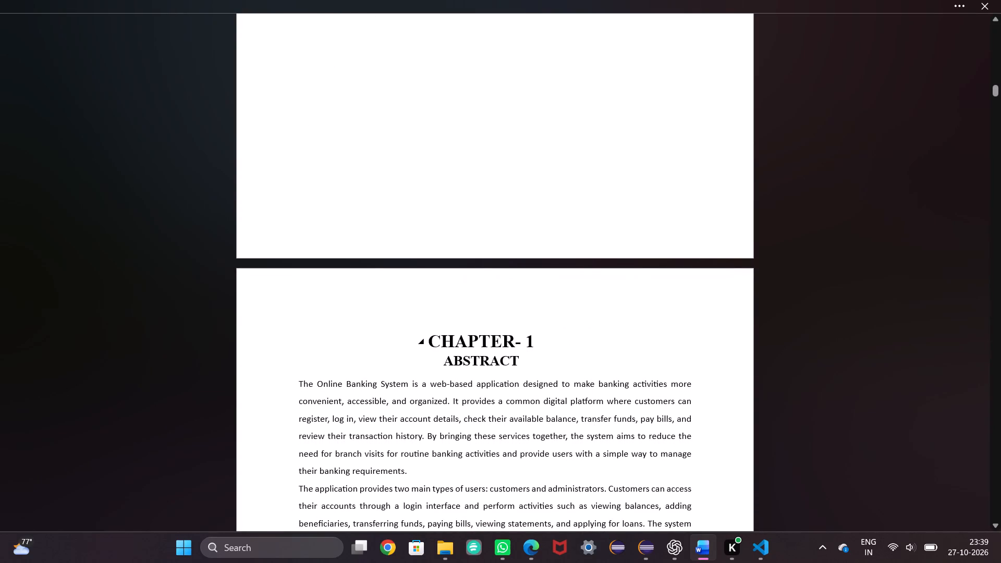
pyautogui.click(559, 340)
pyautogui.press('BackSpace')
pyautogui.press('BackSpace')
pyautogui.press('BackSpace')
pyautogui.press('BackSpace')
pyautogui.press('BackSpace')
pyautogui.press('BackSpace')
pyautogui.press('BackSpace')
pyautogui.press('BackSpace')
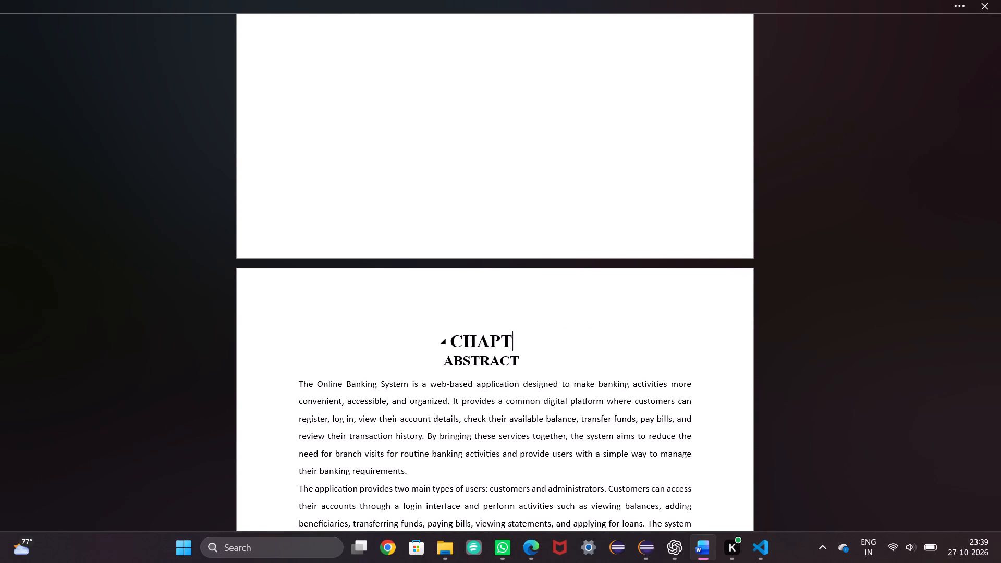
pyautogui.press('BackSpace')
pyautogui.press('BackSpace')
pyautogui.press('BackSpace')
pyautogui.press('BackSpace')
pyautogui.press('BackSpace')
pyautogui.press('BackSpace')
pyautogui.press('BackSpace')
pyautogui.press('BackSpace')
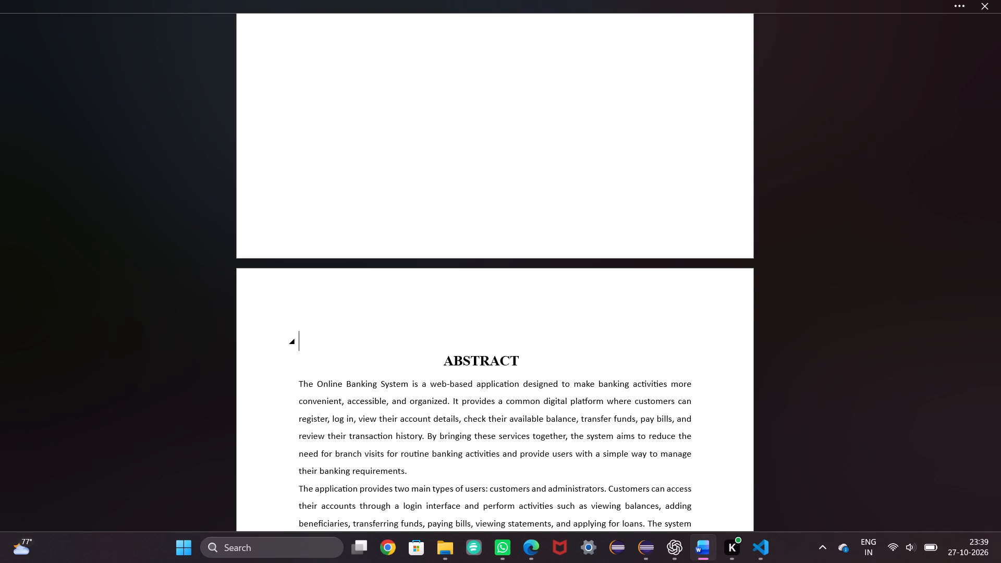
pyautogui.press('BackSpace')
pyautogui.press('BackSpace')
# Remove the break between the contents table and the ABSTRACT title, and insert two new lines above the title.
pyautogui.press('Up')
pyautogui.press('Down')
pyautogui.press('BackSpace')
pyautogui.press('BackSpace')
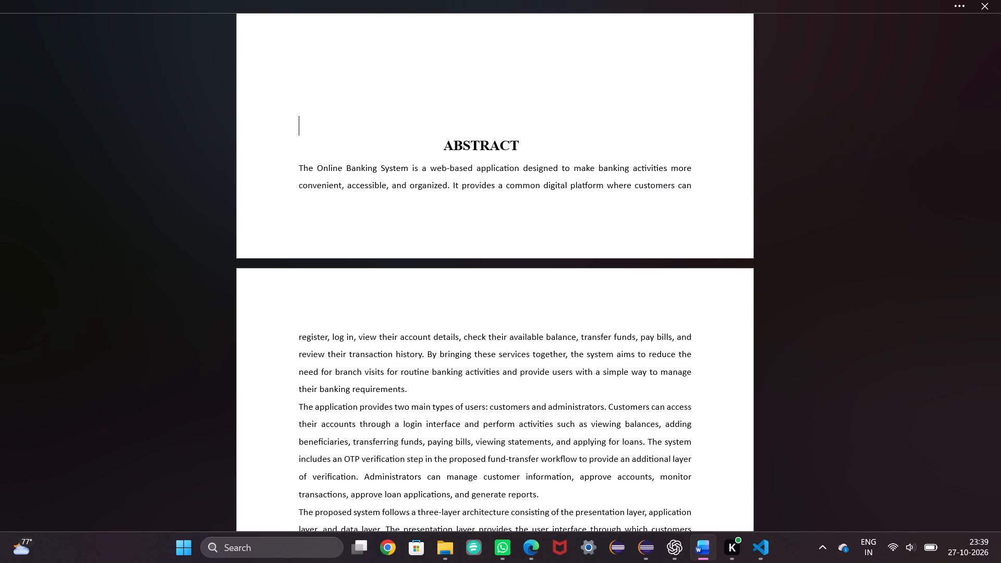
pyautogui.scroll(1, 559, 340)
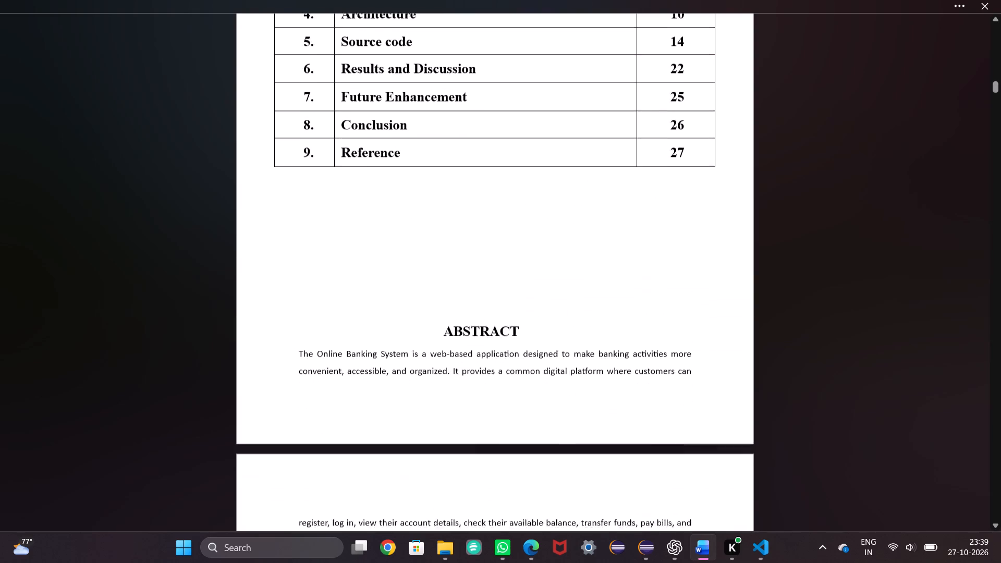
pyautogui.press('Return')
pyautogui.press('Return')
# Renumber the chapter heading above INTRODUCTION as "CHAPTER -1".
pyautogui.scroll(-5, 559, 340)
pyautogui.scroll(1, 559, 340)
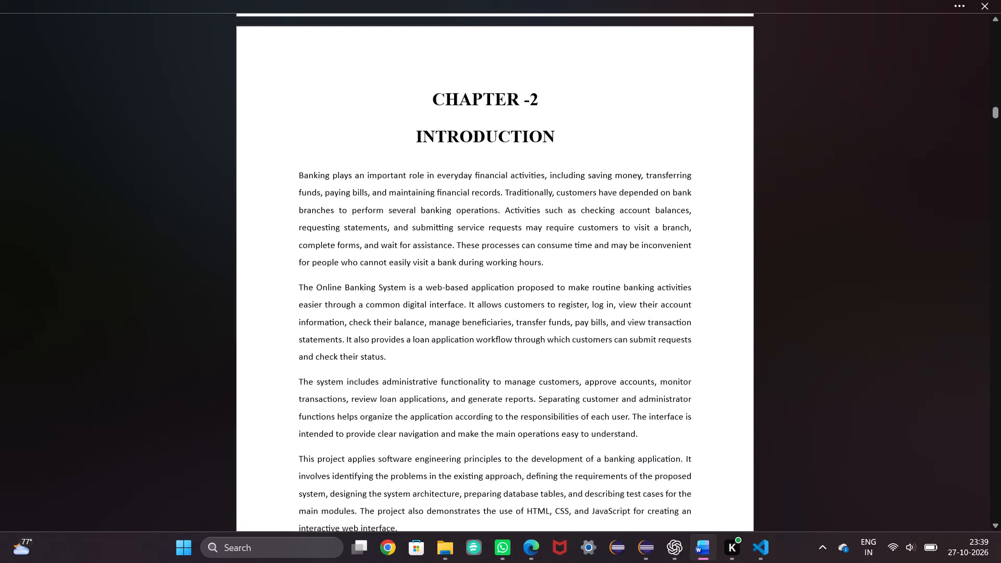
pyautogui.click(550, 95)
pyautogui.press('BackSpace')
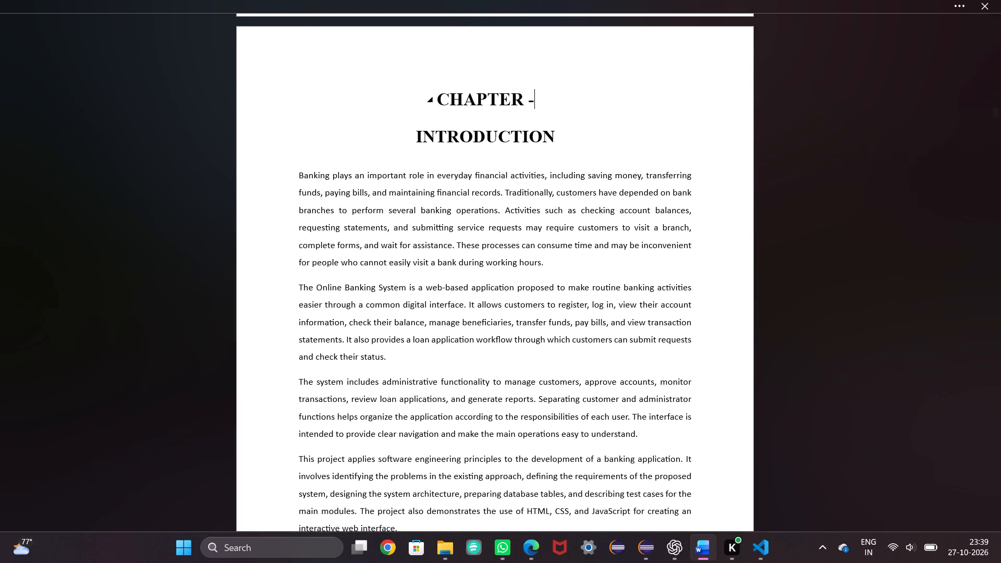
pyautogui.press('1')
# Renumber the chapter heading above PROBLEM STATEMENT as "CHAPTER -2".
pyautogui.scroll(-7, 550, 95)
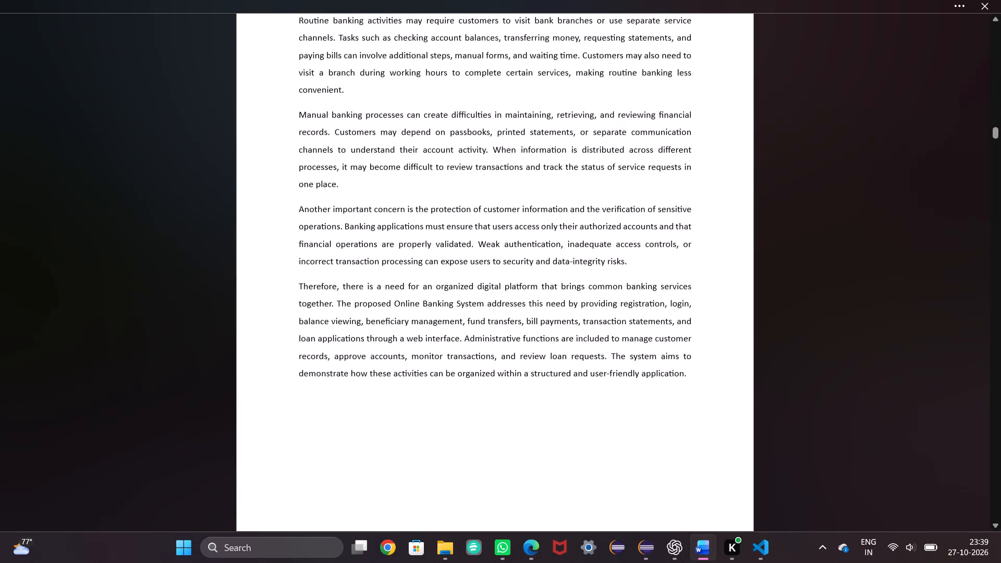
pyautogui.scroll(4, 513, 127)
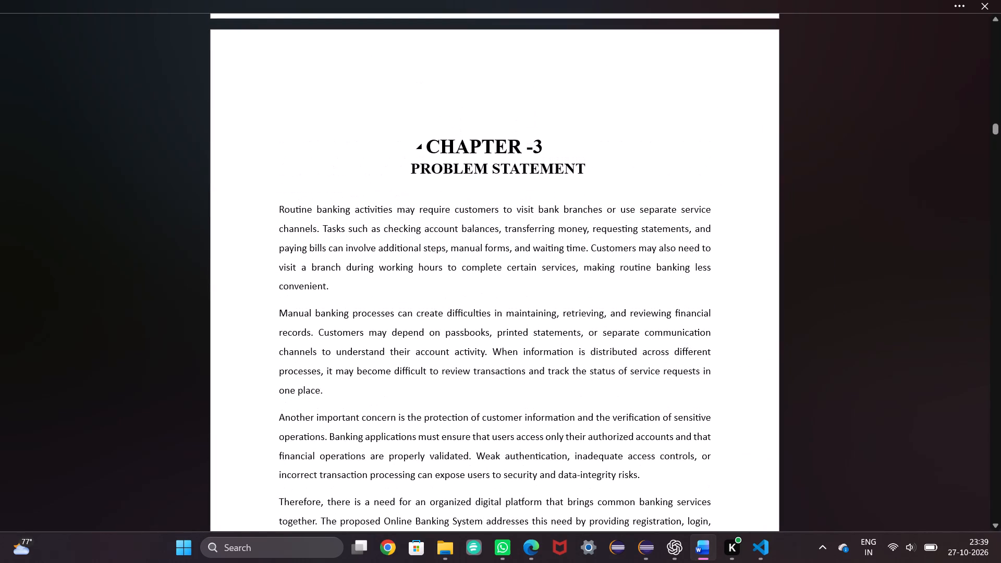
pyautogui.click(551, 147)
pyautogui.press('BackSpace')
pyautogui.scroll(-1, 551, 147)
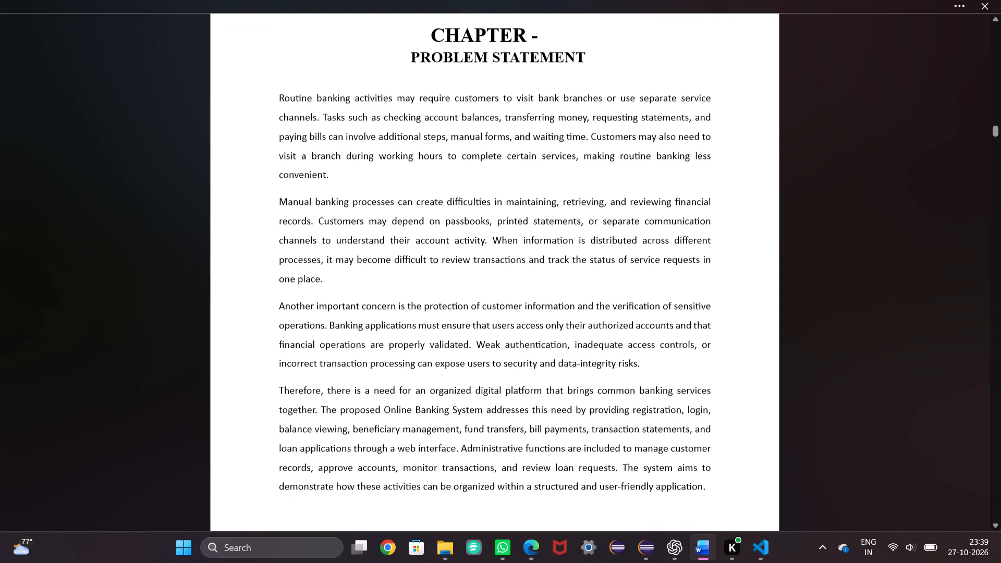
pyautogui.press('2')
# Renumber the chapter heading above EXISTING SYSTEM as "CHAPTER-3".
pyautogui.scroll(-4, 551, 147)
pyautogui.rightClick(551, 147)
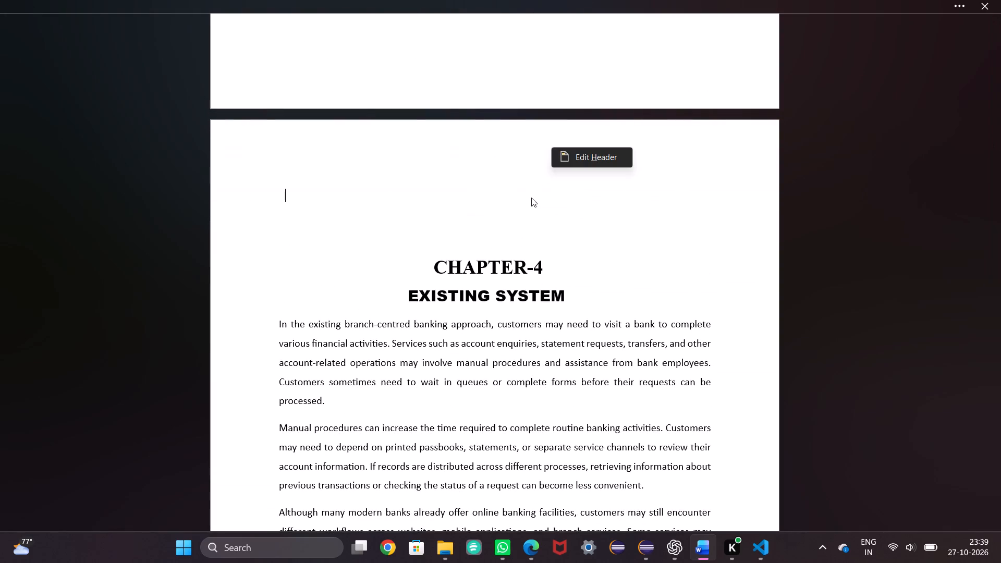
pyautogui.click(553, 253)
pyautogui.click(549, 270)
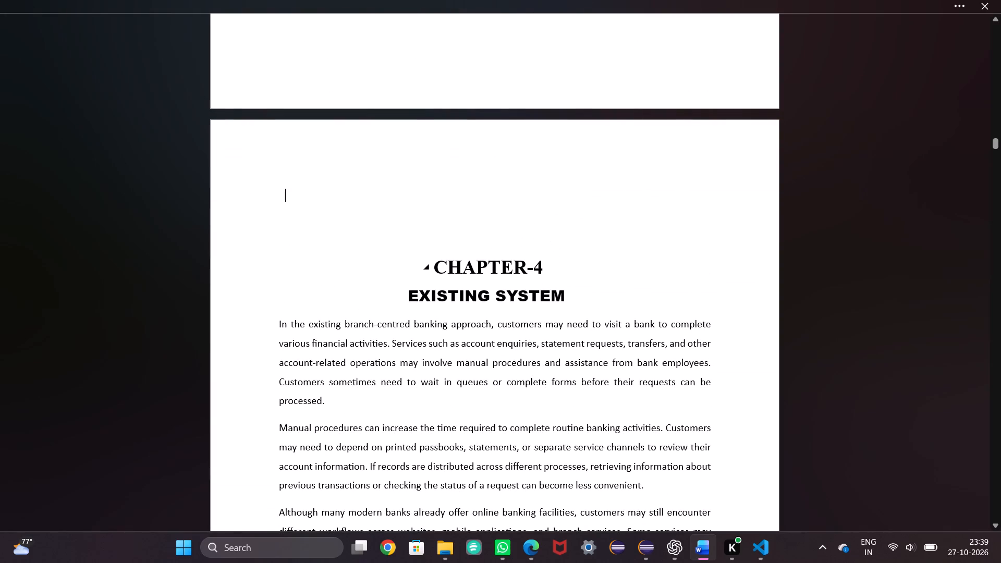
pyautogui.tripleClick(549, 270)
pyautogui.hotkey('ctrl', 'c')
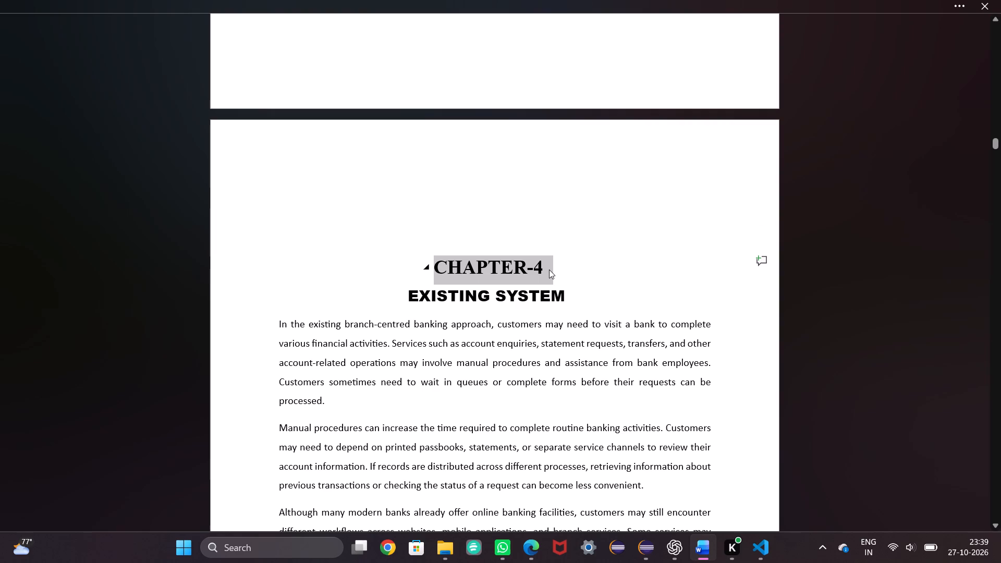
pyautogui.click(549, 270)
pyautogui.press('BackSpace')
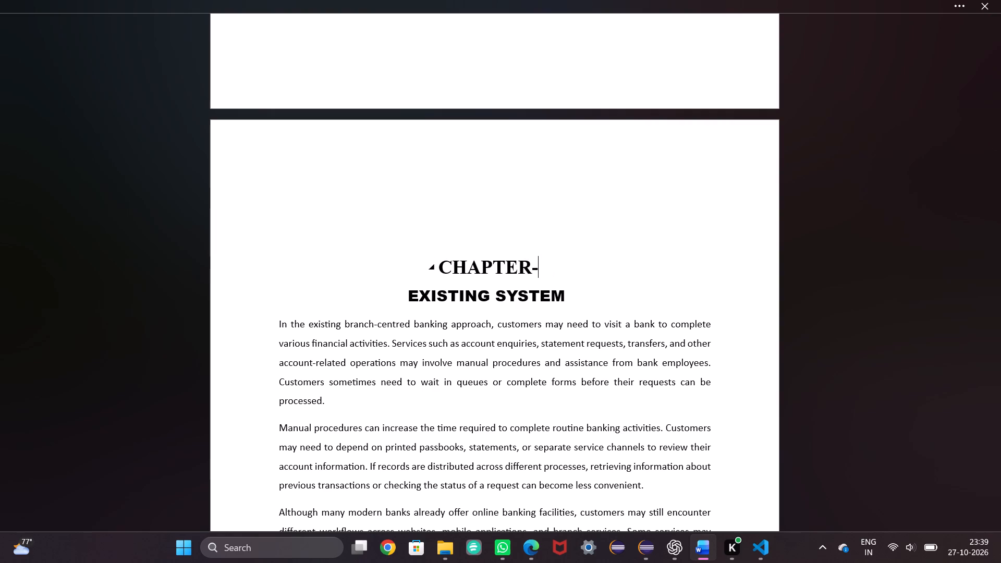
pyautogui.press('3')
# Renumber the chapter heading above PROPOSED SYSTEM as "CHAPTER-4".
pyautogui.scroll(-4, 549, 270)
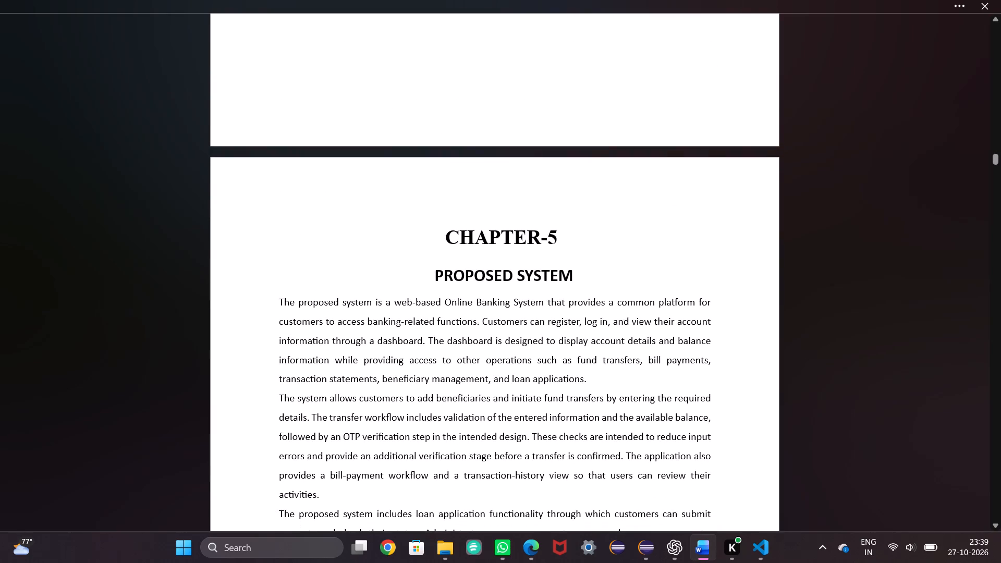
pyautogui.tripleClick(558, 229)
pyautogui.click(558, 229)
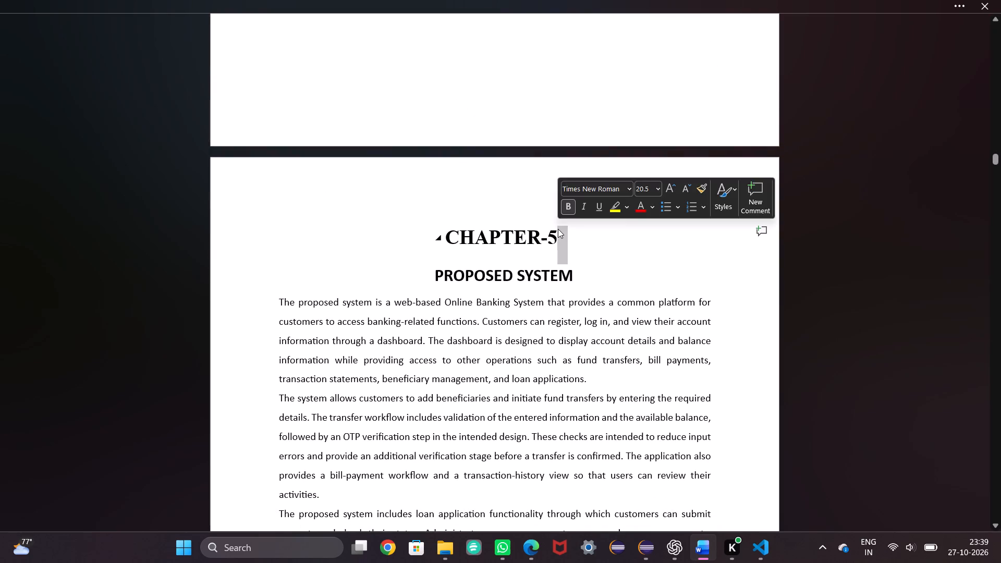
pyautogui.doubleClick(558, 229)
pyautogui.doubleClick(558, 229)
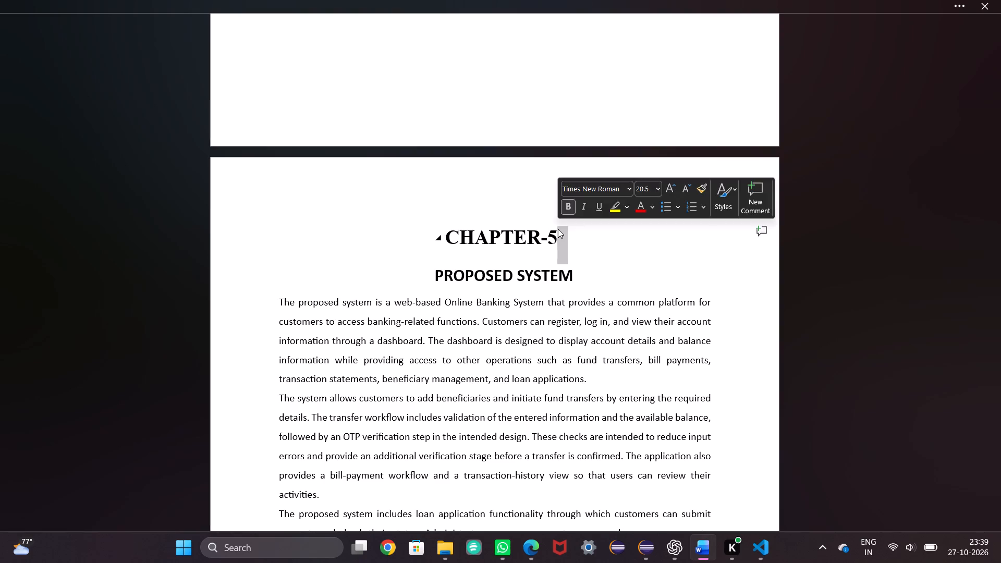
pyautogui.tripleClick(558, 229)
pyautogui.click(558, 229)
pyautogui.tripleClick(558, 229)
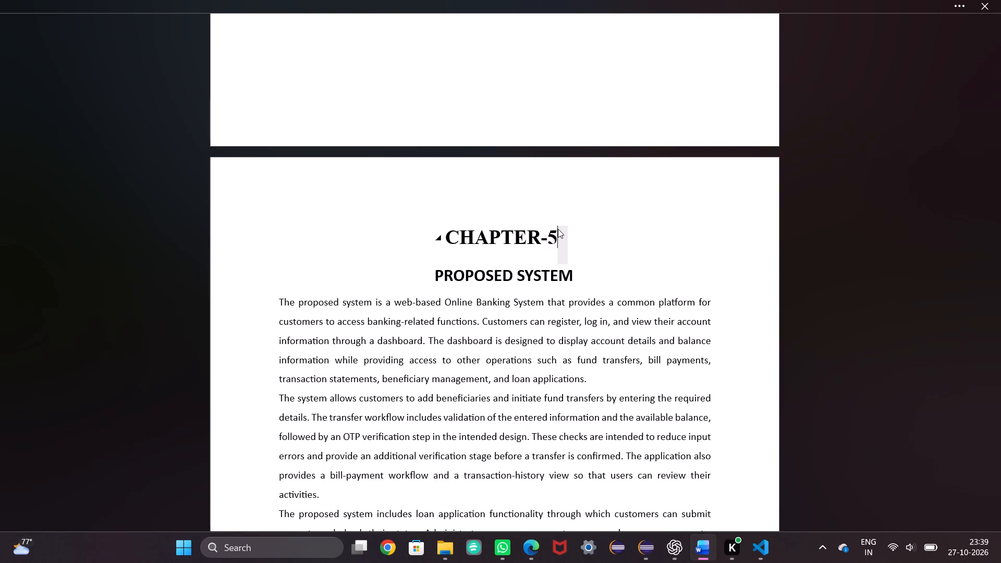
pyautogui.hotkey('ctrl', 'c')
pyautogui.click(558, 229)
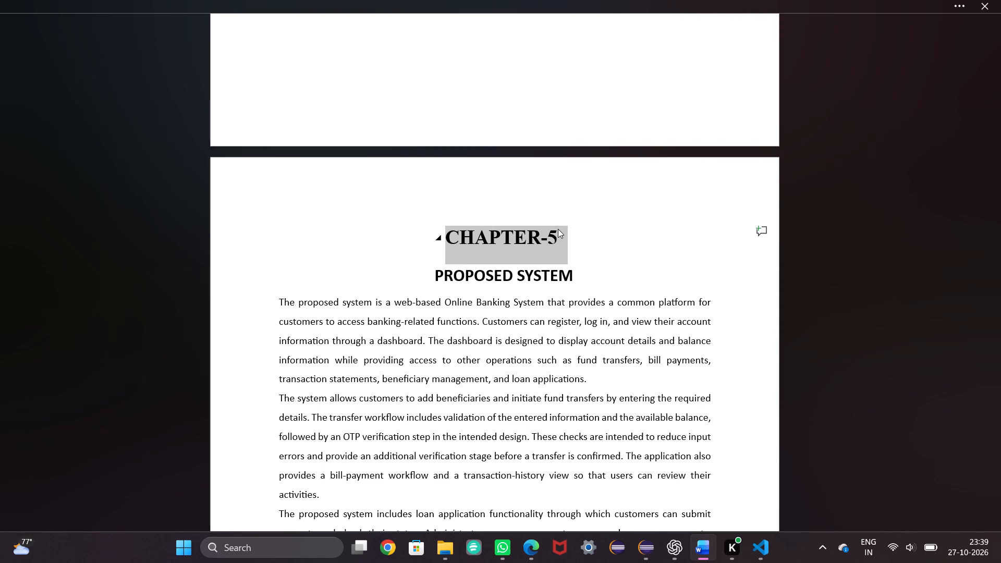
pyautogui.press('BackSpace')
pyautogui.press('4')
pyautogui.scroll(-4, 558, 229)
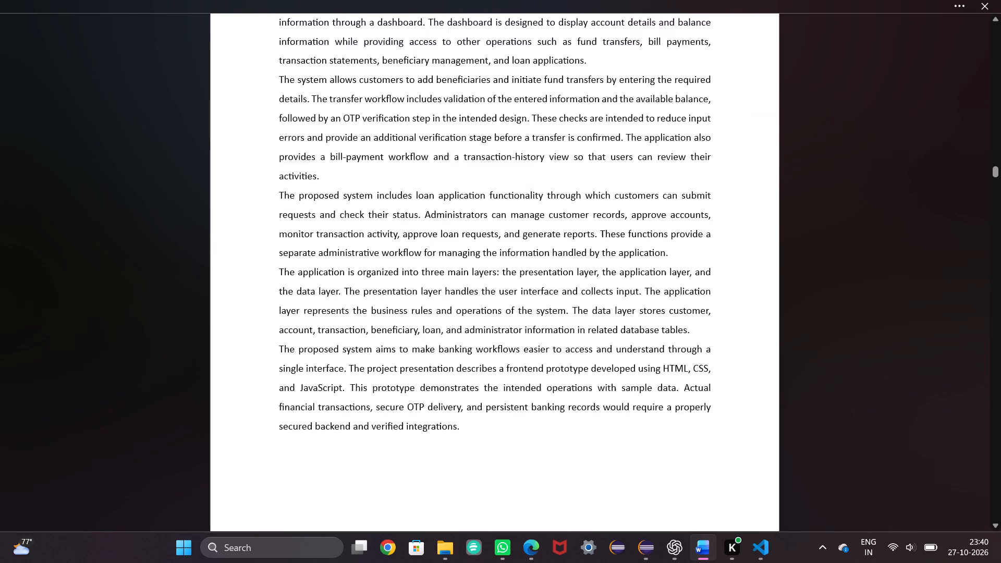
# Insert blank lines after the PROPOSED SYSTEM text to open an empty page before the CHAPTER-6 heading.
pyautogui.scroll(1, 558, 229)
pyautogui.click(498, 167)
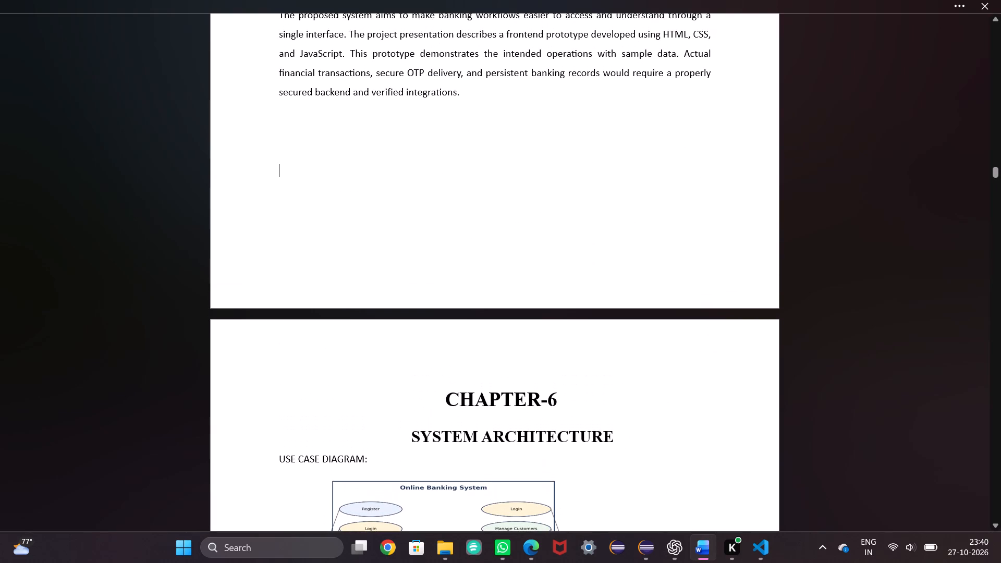
pyautogui.press('Return')
pyautogui.press('Return')
pyautogui.press('Return')
pyautogui.press('Return')
pyautogui.press('Return')
pyautogui.press('Return')
pyautogui.press('Return')
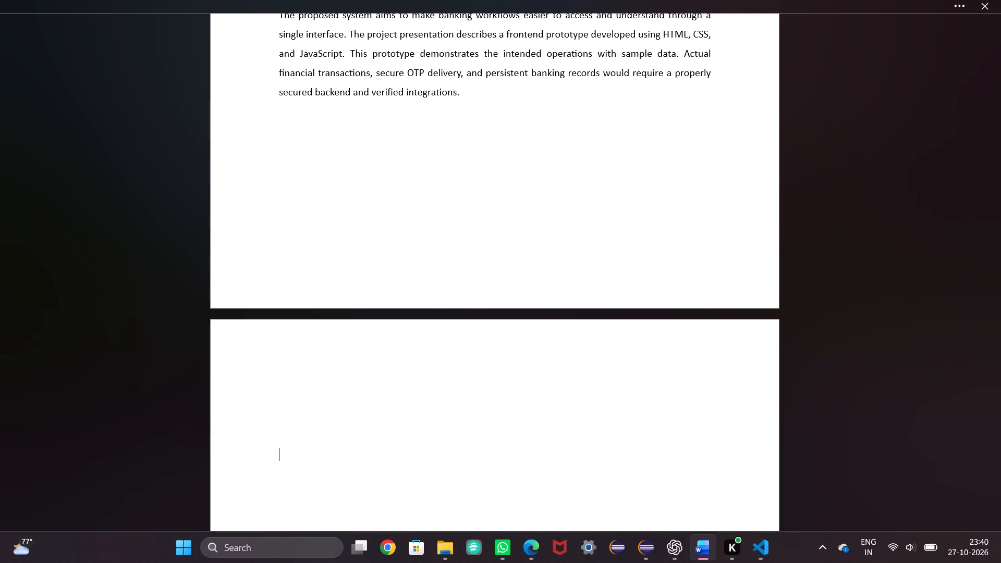
pyautogui.press('Return')
pyautogui.press('Return')
pyautogui.press('Return')
pyautogui.press('Return')
pyautogui.scroll(-3, 498, 167)
pyautogui.press('Return')
pyautogui.press('Return')
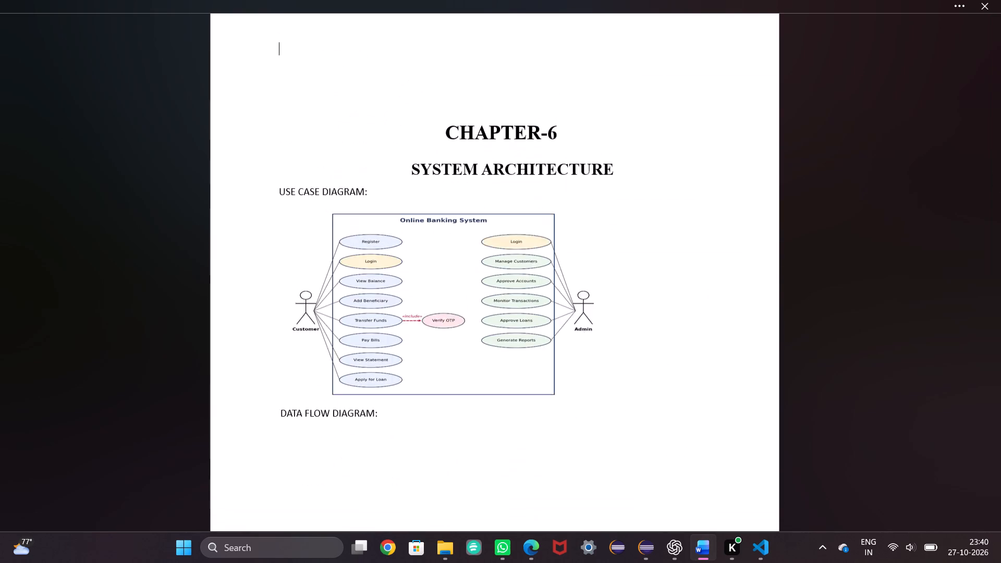
pyautogui.press('Return')
pyautogui.press('Return')
pyautogui.press('Return')
pyautogui.press('Return')
pyautogui.press('Return')
pyautogui.press('Return')
pyautogui.press('Return')
pyautogui.press('Return')
pyautogui.press('Return')
pyautogui.press('Return')
pyautogui.press('Return')
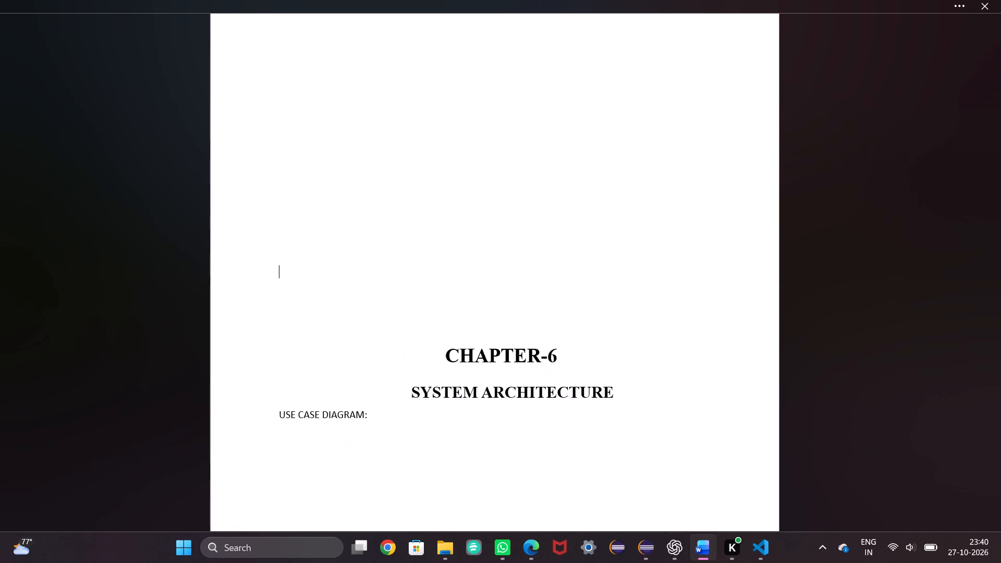
pyautogui.press('Return')
pyautogui.press('Return')
pyautogui.press('Return')
pyautogui.press('Return')
pyautogui.press('Return')
pyautogui.press('Return')
pyautogui.press('Return')
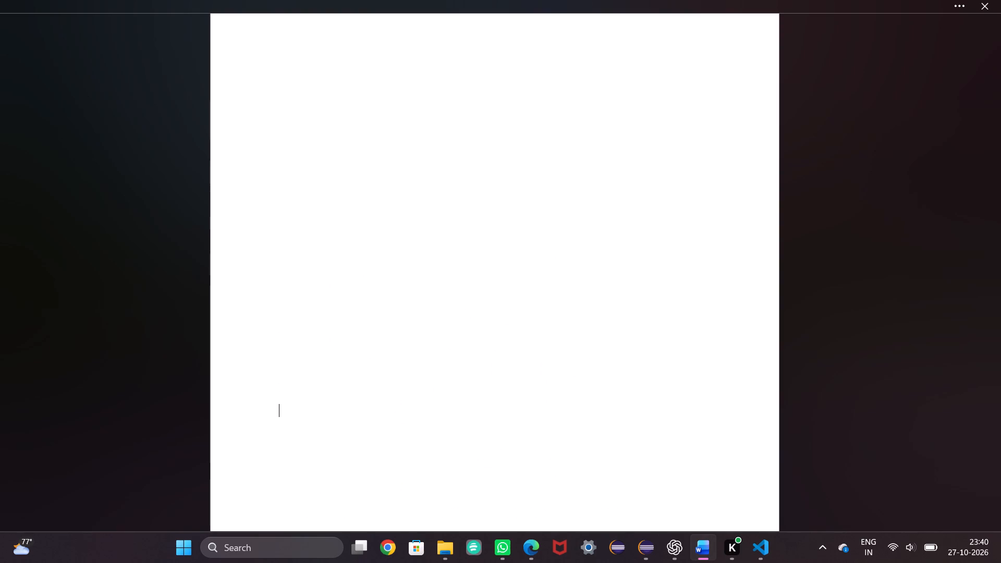
# Paste the copied "CHAPTER-5" heading at the top of the empty page following the PROPOSED SYSTEM text.
pyautogui.scroll(3, 498, 167)
pyautogui.scroll(-2, 491, 262)
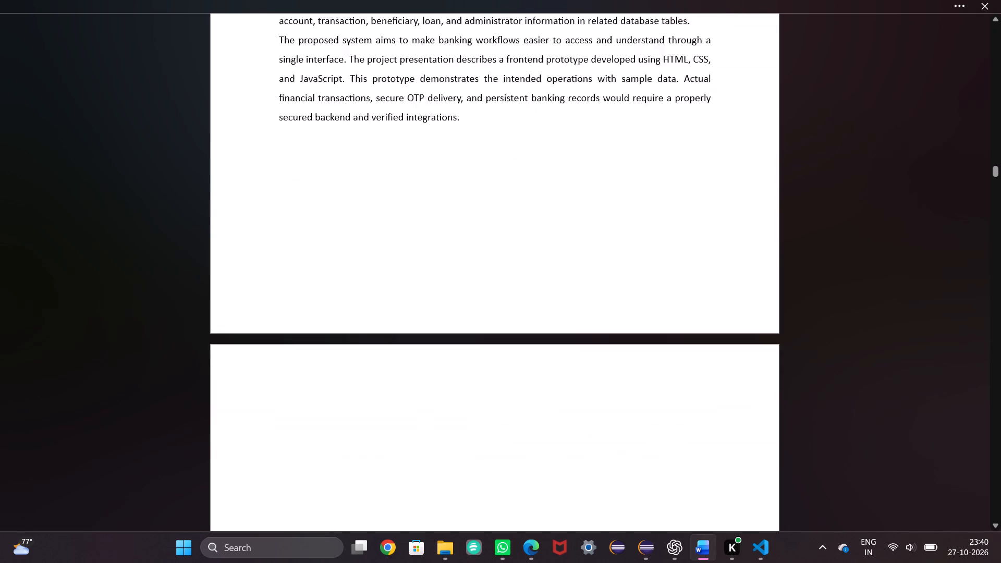
pyautogui.scroll(-1, 491, 262)
pyautogui.scroll(2, 491, 262)
pyautogui.click(459, 324)
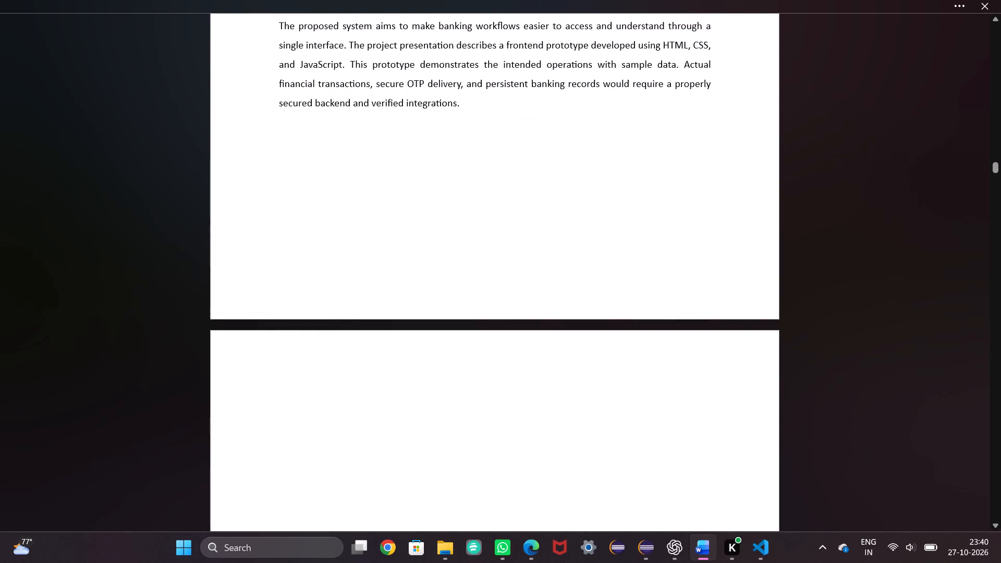
pyautogui.click(453, 352)
pyautogui.hotkey('ctrl', 'v')
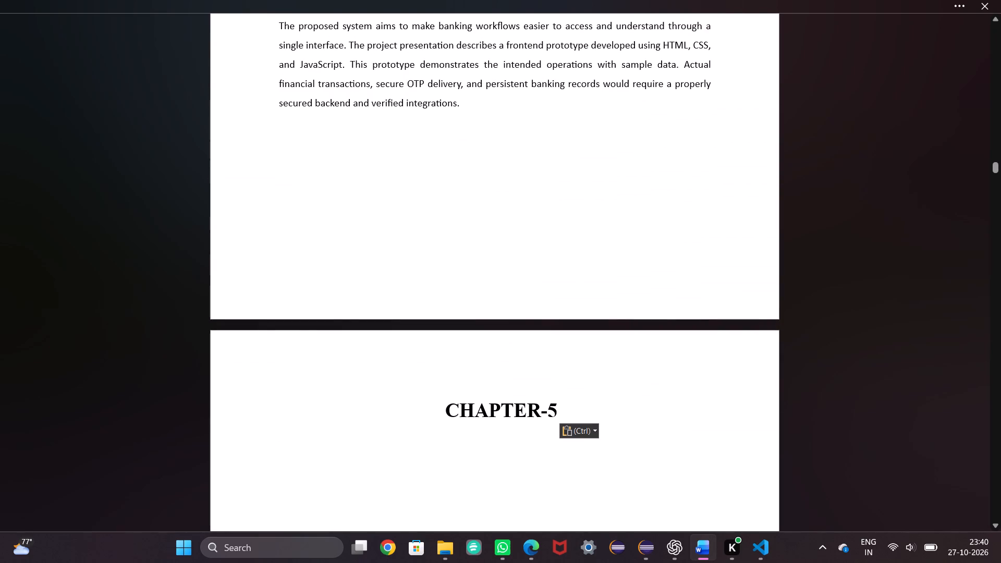
# Paste the SYSTEM REQUIREMENTS text from the clipboard history below the CHAPTER-5 heading.
pyautogui.press('super+v')
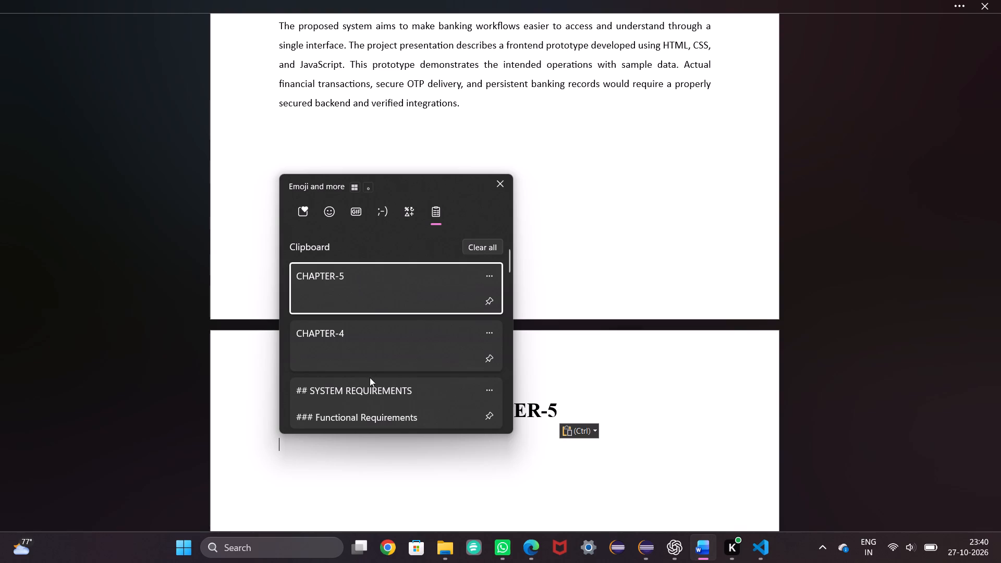
pyautogui.click(371, 393)
pyautogui.hotkey('ctrl', 'v')
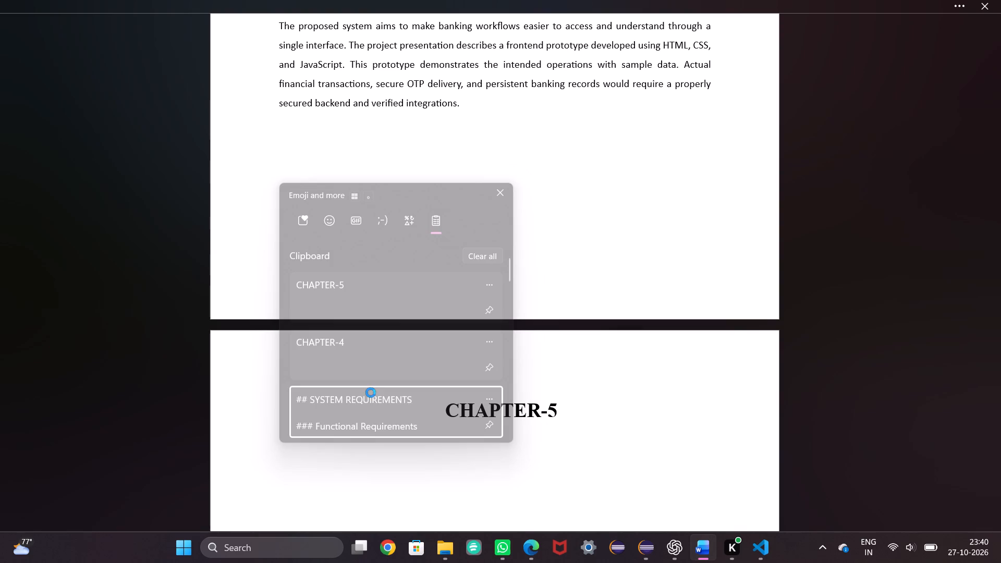
# Shift the SYSTEM REQUIREMENTS title with leading spaces so it sits centred under the CHAPTER-5 heading.
pyautogui.scroll(-2, 371, 393)
pyautogui.scroll(1, 371, 393)
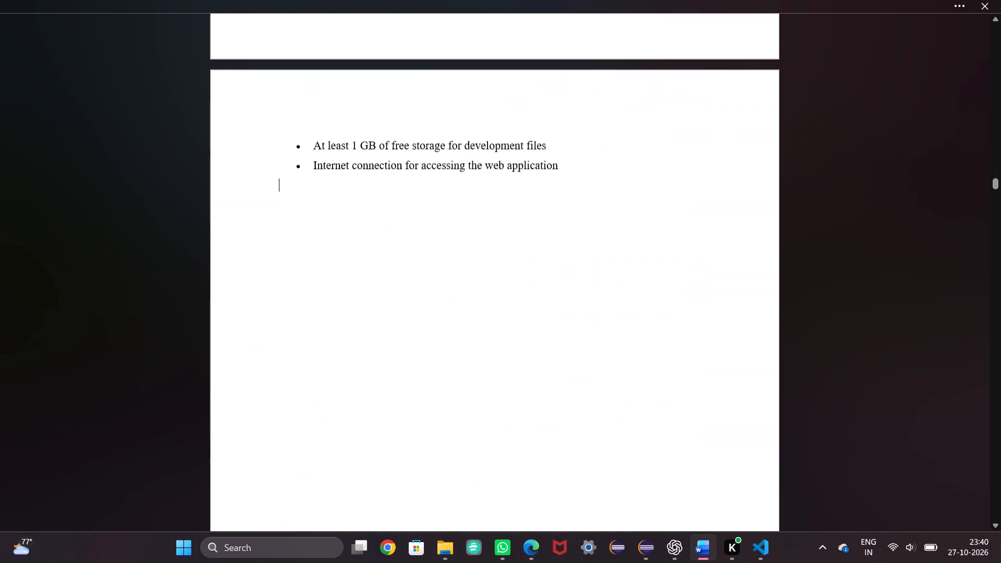
pyautogui.scroll(4, 371, 393)
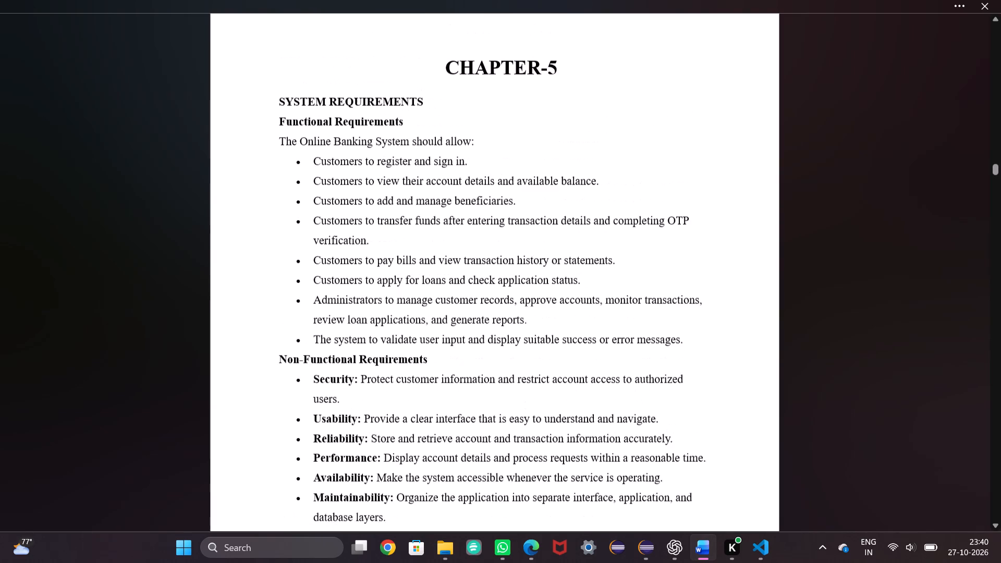
pyautogui.click(279, 120)
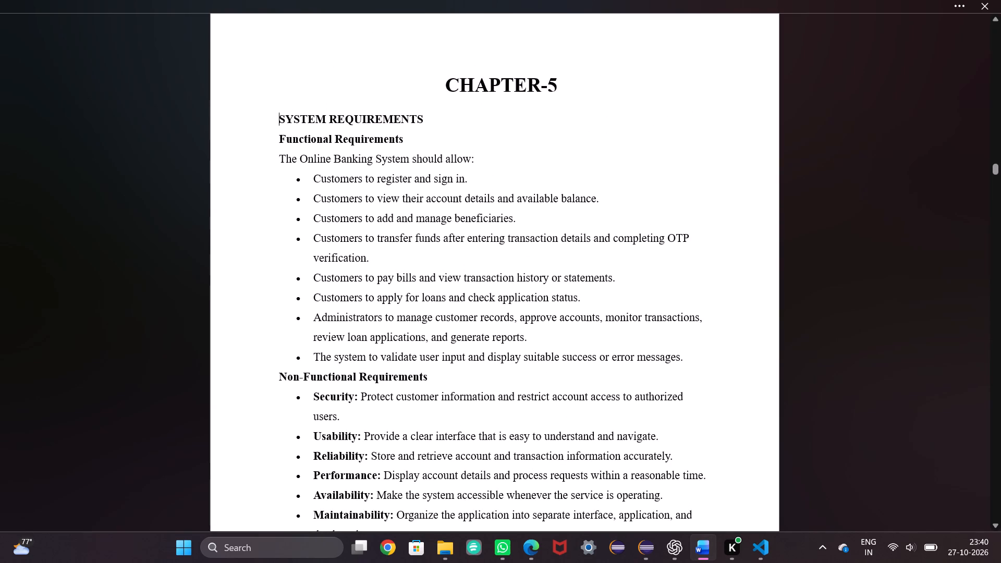
pyautogui.press('space')
pyautogui.press('space')
pyautogui.press('space')
pyautogui.press('space')
pyautogui.press('space')
pyautogui.press('space')
pyautogui.press('space')
pyautogui.press('space')
pyautogui.press('space')
pyautogui.press('space')
pyautogui.press('space')
pyautogui.press('space')
pyautogui.press('space')
pyautogui.press('space')
pyautogui.press('space')
pyautogui.press('space')
pyautogui.press('space')
pyautogui.press('space')
pyautogui.press('space')
pyautogui.press('space')
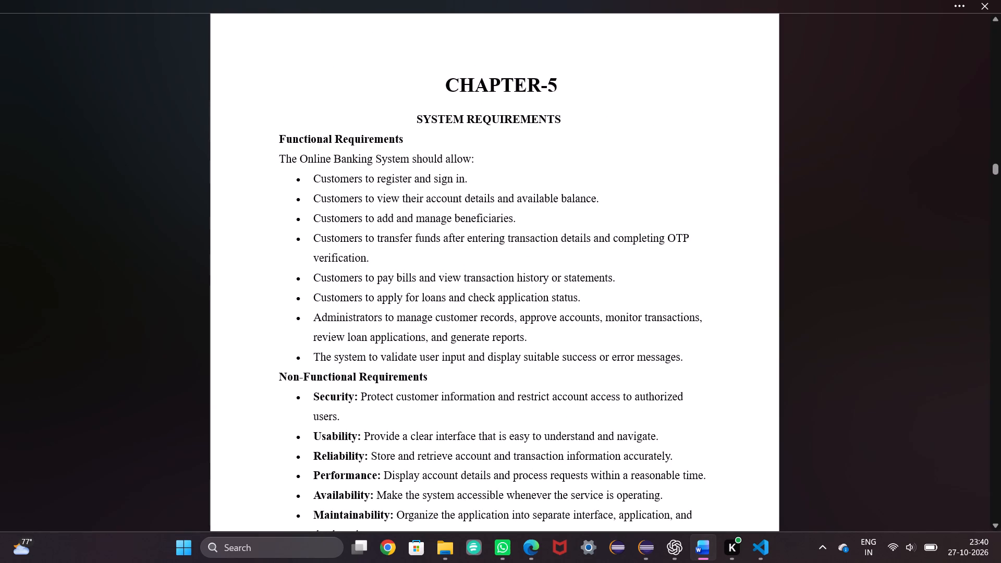
# Apply the Normal style to all system requirements text from Functional Requirements through the last hardware item.
pyautogui.moveTo(278, 138); pyautogui.dragTo(502, 493)
pyautogui.scroll(1, 433, 393)
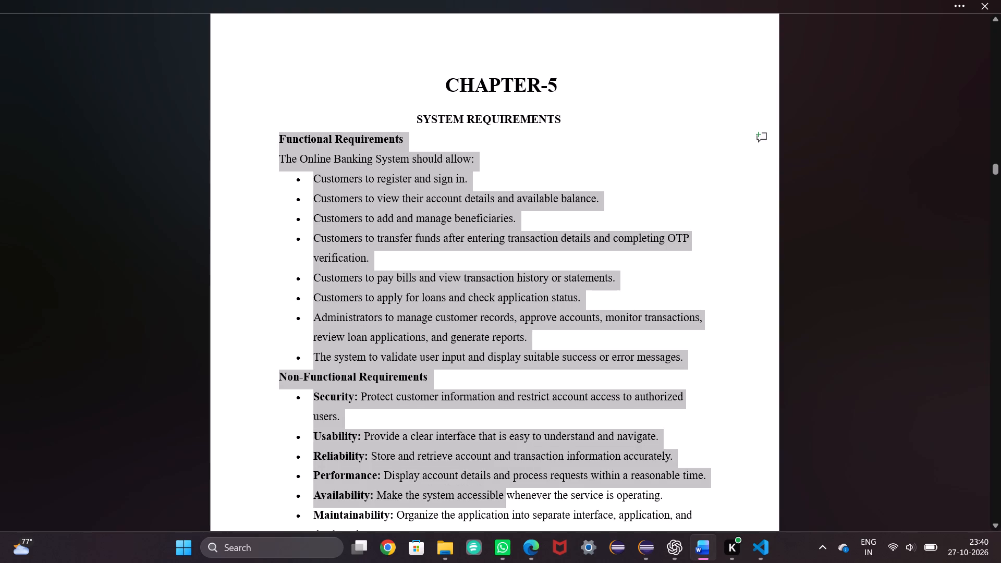
pyautogui.moveTo(502, 493); pyautogui.dragTo(472, 441)
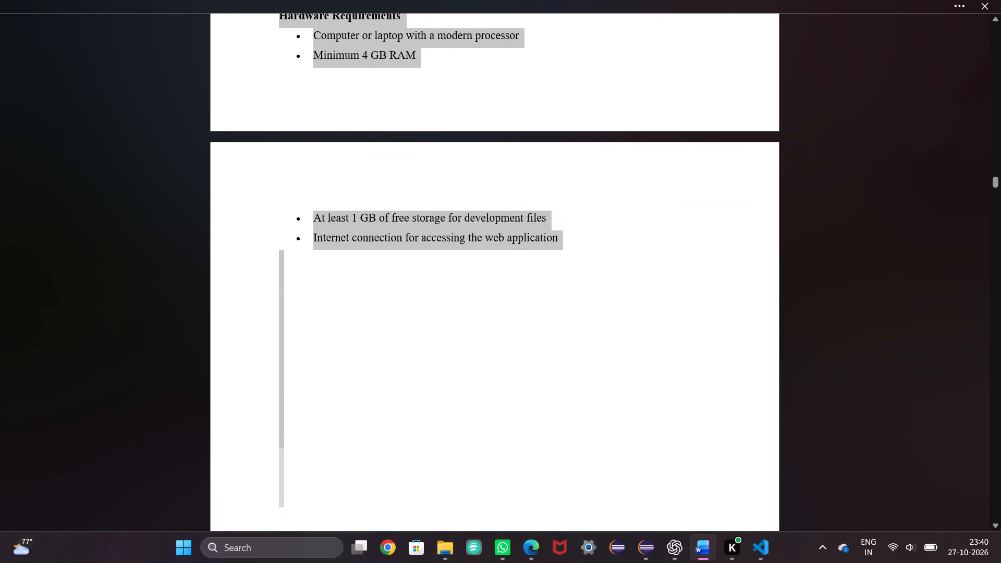
pyautogui.moveTo(472, 441); pyautogui.dragTo(569, 250)
pyautogui.hscroll(1, 497, 268)
pyautogui.hscroll(1, 562, 252)
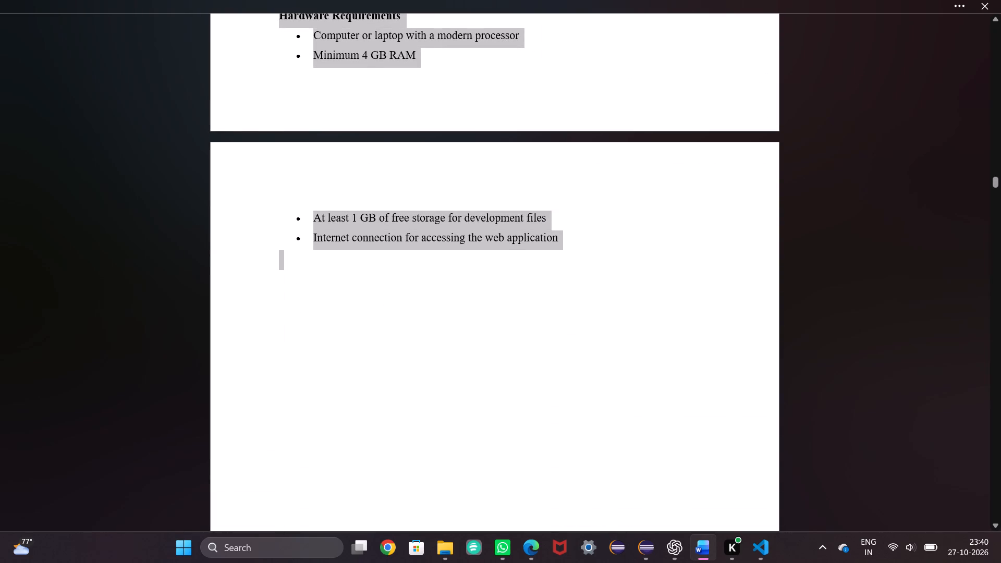
pyautogui.moveTo(569, 250); pyautogui.dragTo(569, 250)
pyautogui.hscroll(1, 569, 250)
pyautogui.click(603, 0)
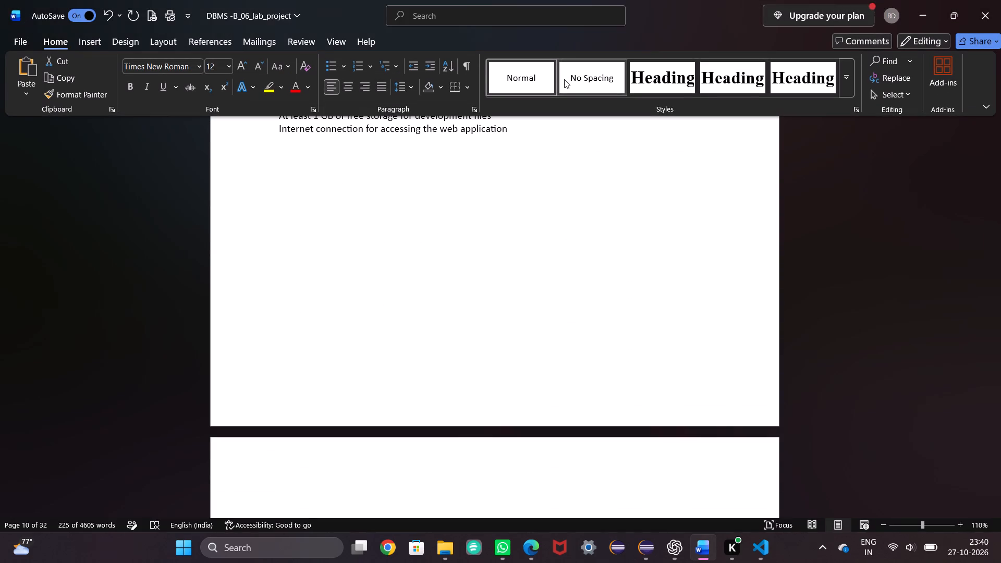
pyautogui.click(536, 82)
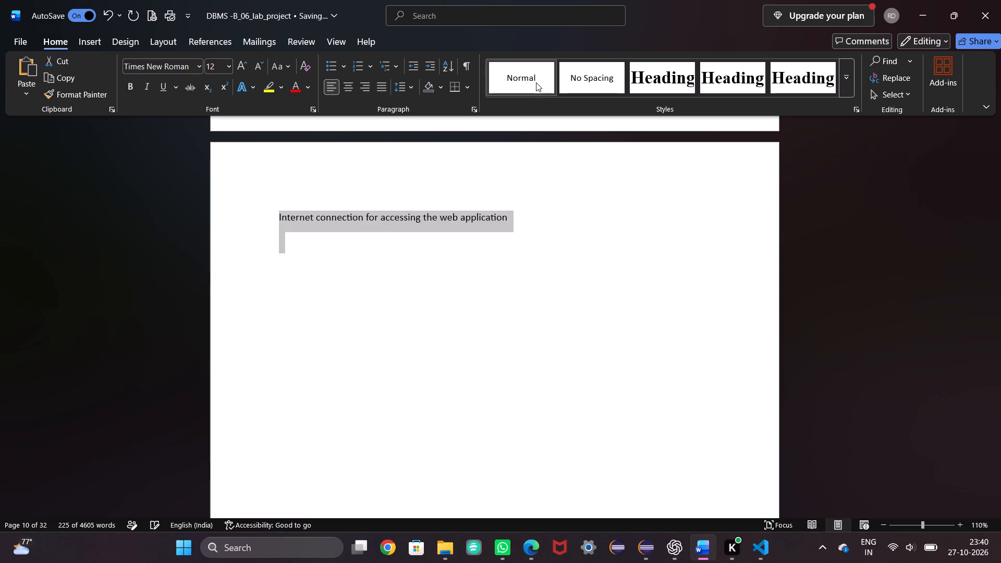
# Set the line spacing of the selected system requirements text to 1.0.
pyautogui.click(406, 85)
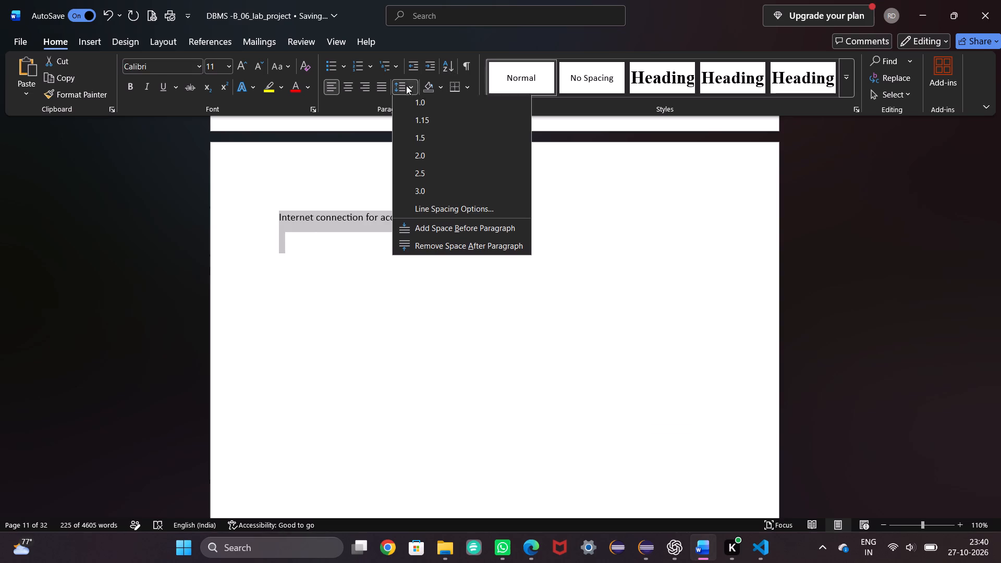
pyautogui.click(416, 111)
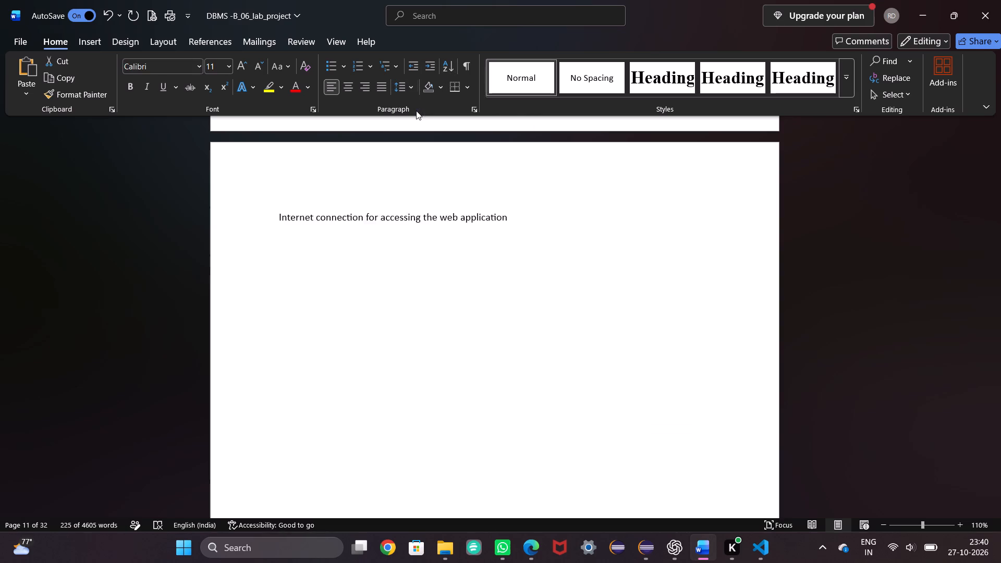
pyautogui.click(443, 230)
pyautogui.scroll(3, 443, 230)
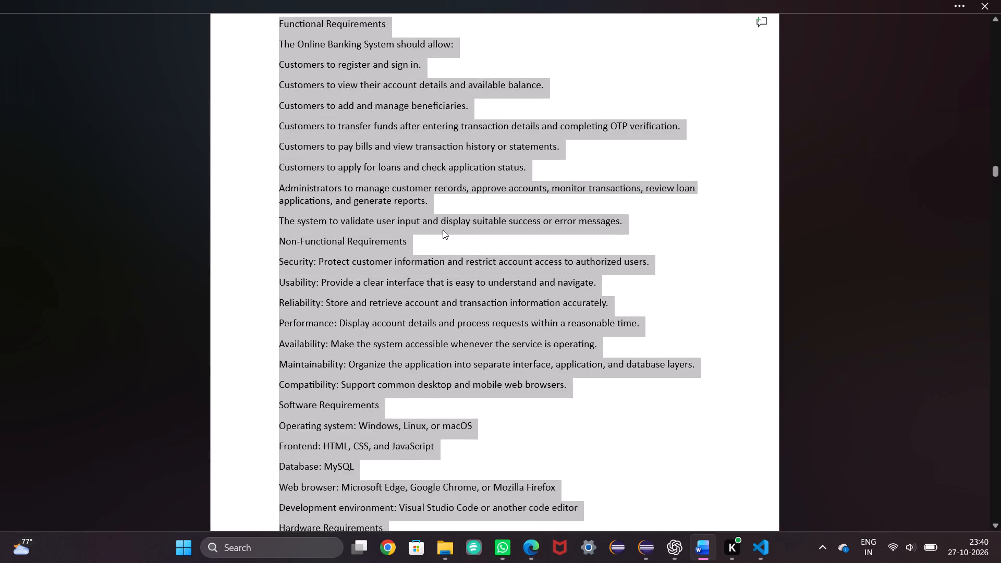
pyautogui.scroll(-3, 443, 230)
pyautogui.scroll(1, 443, 230)
pyautogui.click(540, 287)
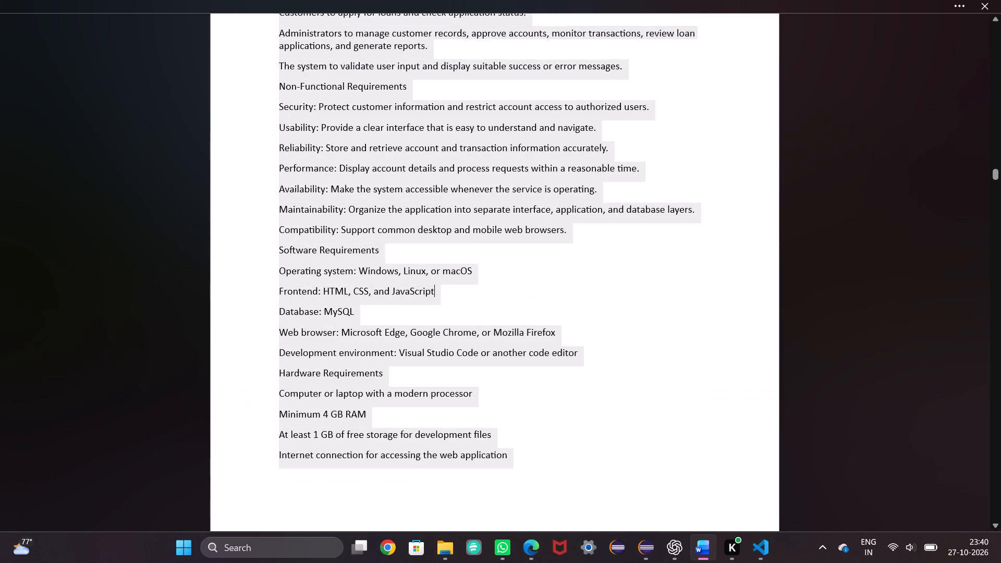
# Make the Functional Requirements subheading in CHAPTER-5 bold.
pyautogui.scroll(2, 540, 287)
pyautogui.rightClick(540, 287)
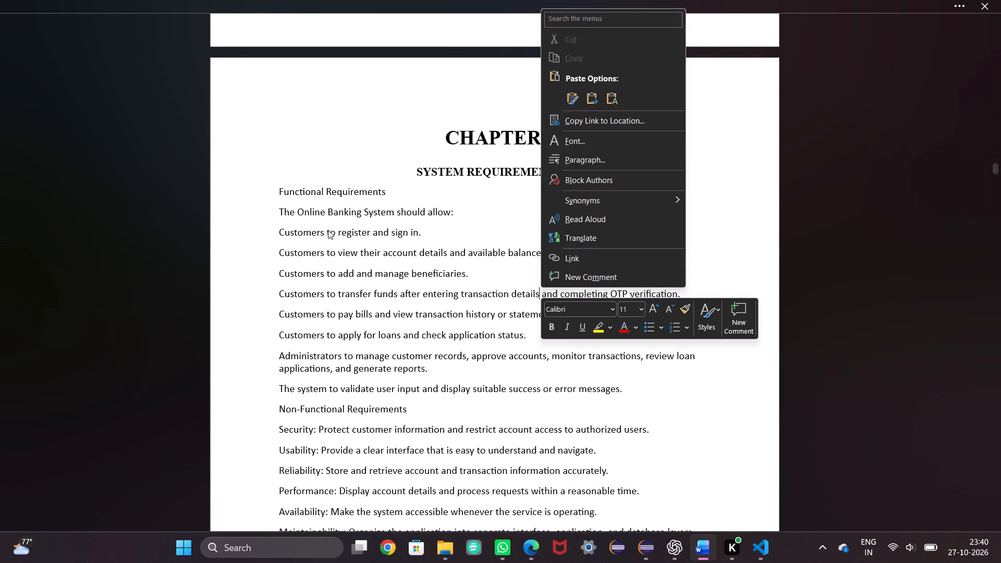
pyautogui.tripleClick(378, 185)
pyautogui.click(378, 185)
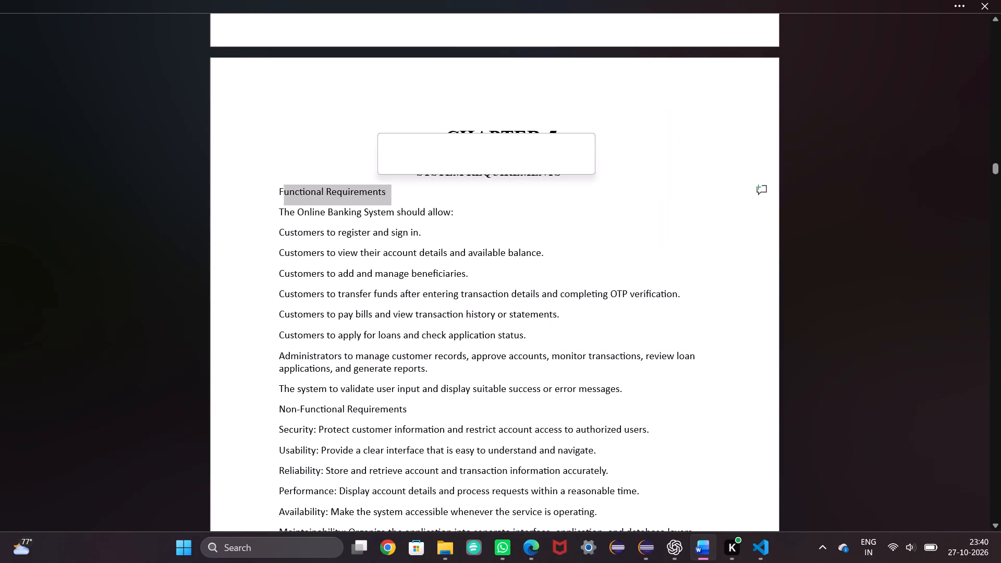
pyautogui.click(389, 162)
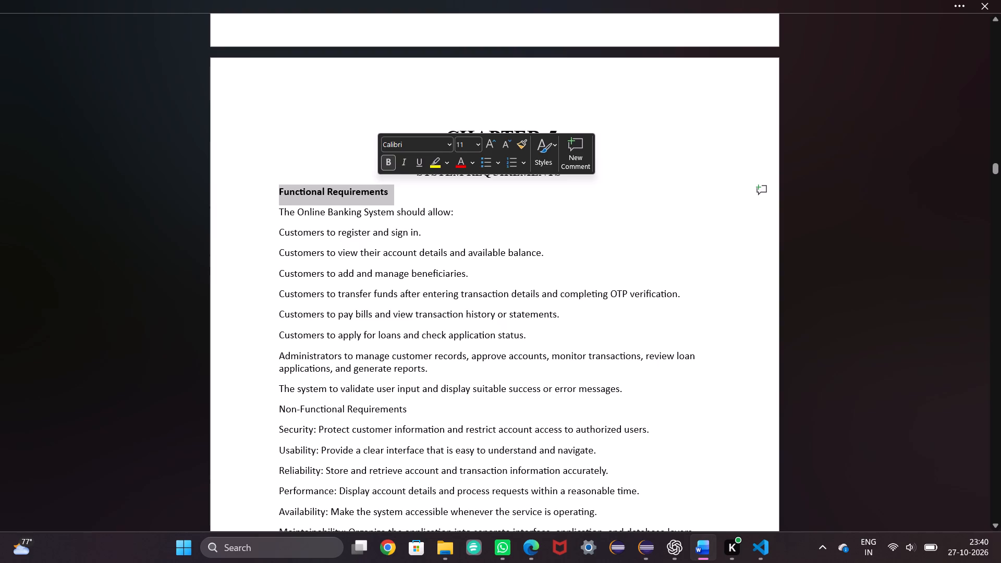
# Make the Non-Functional Requirements subheading in CHAPTER-5 bold.
pyautogui.scroll(-1, 357, 333)
pyautogui.tripleClick(356, 323)
pyautogui.click(356, 323)
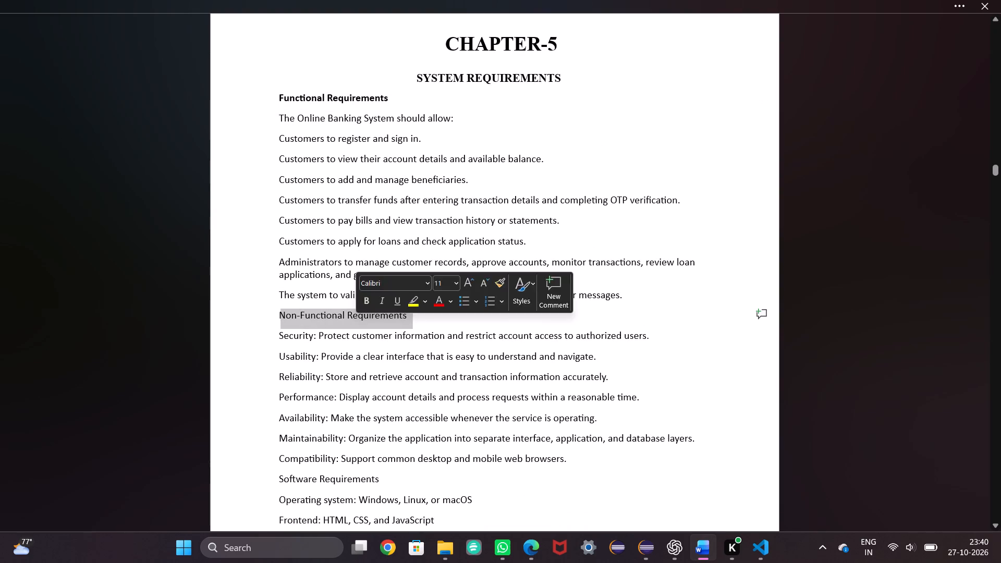
pyautogui.tripleClick(357, 317)
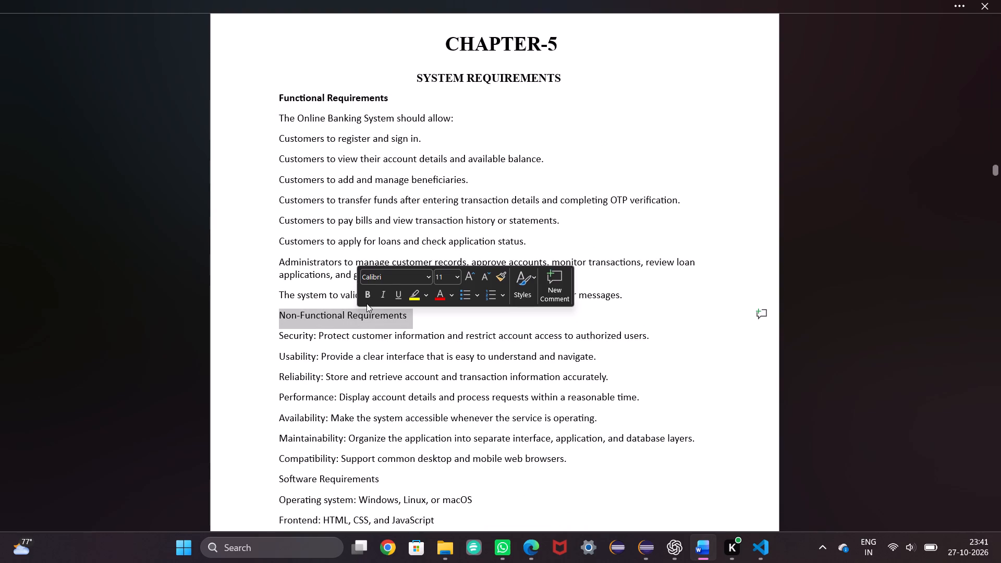
pyautogui.click(365, 300)
# Make the Software Requirements subheading in CHAPTER-5 bold.
pyautogui.scroll(-1, 358, 375)
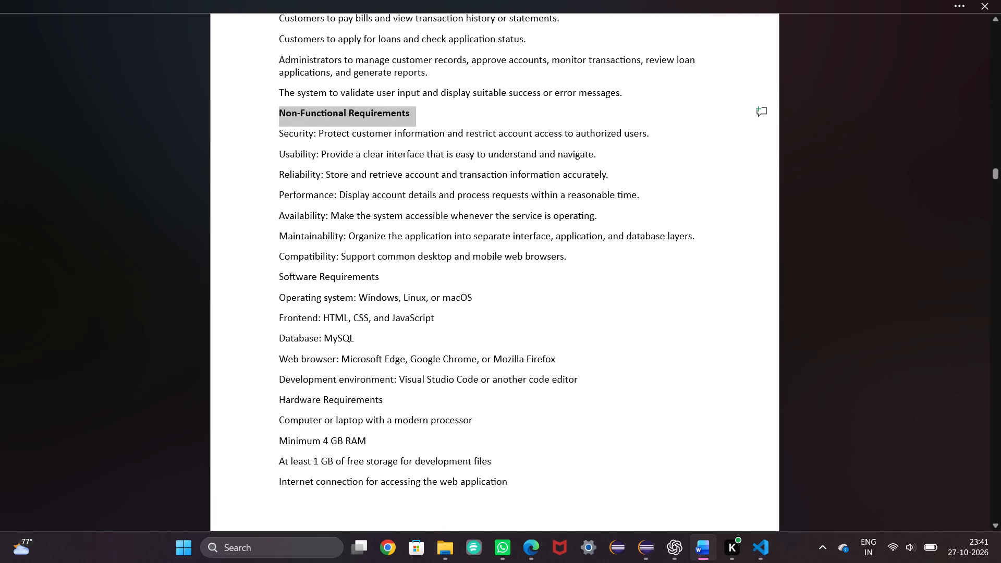
pyautogui.tripleClick(351, 286)
pyautogui.click(362, 265)
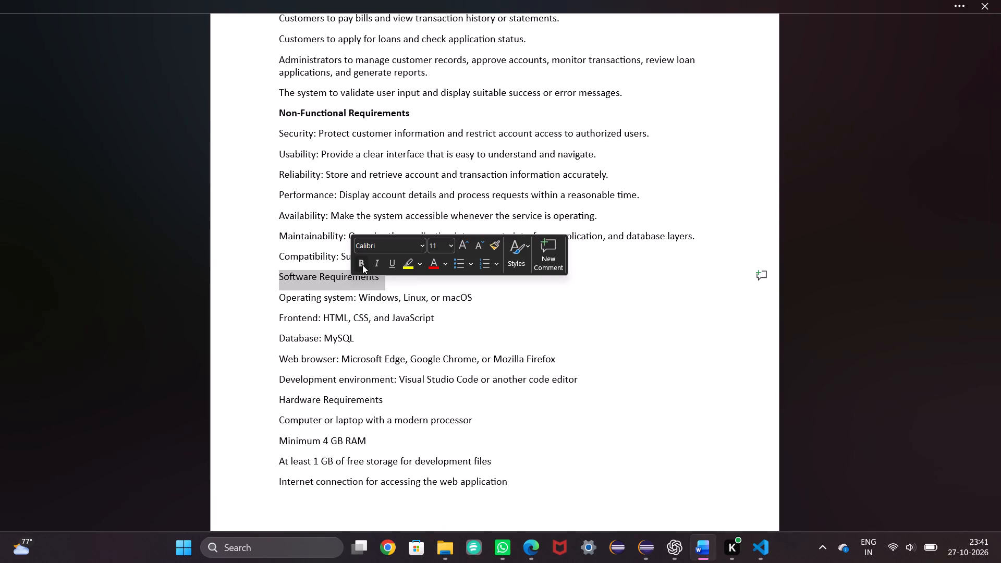
# Make the "Database: MySQL" line under Software Requirements bold.
pyautogui.click(347, 338)
pyautogui.click(347, 338)
pyautogui.tripleClick(347, 338)
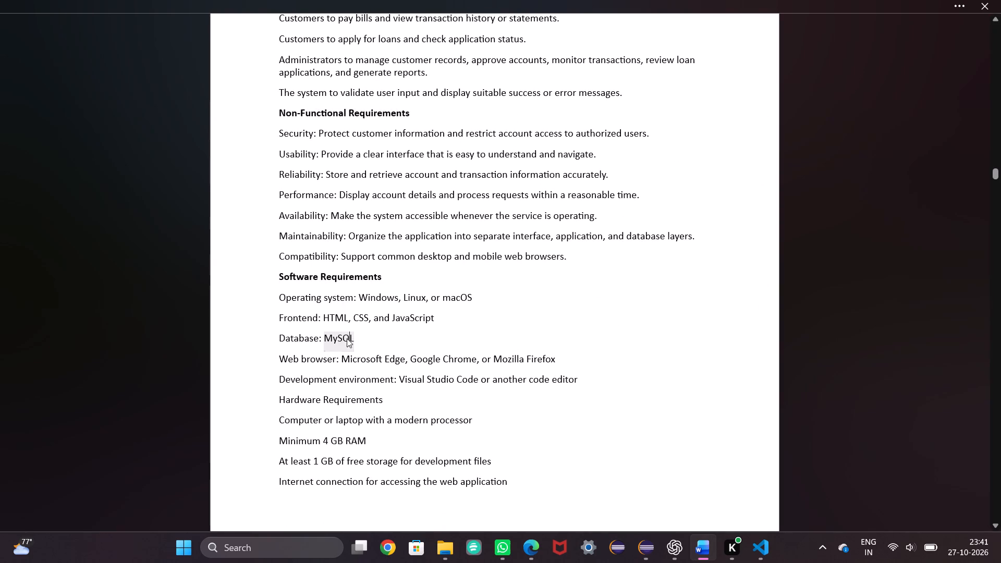
pyautogui.click(355, 320)
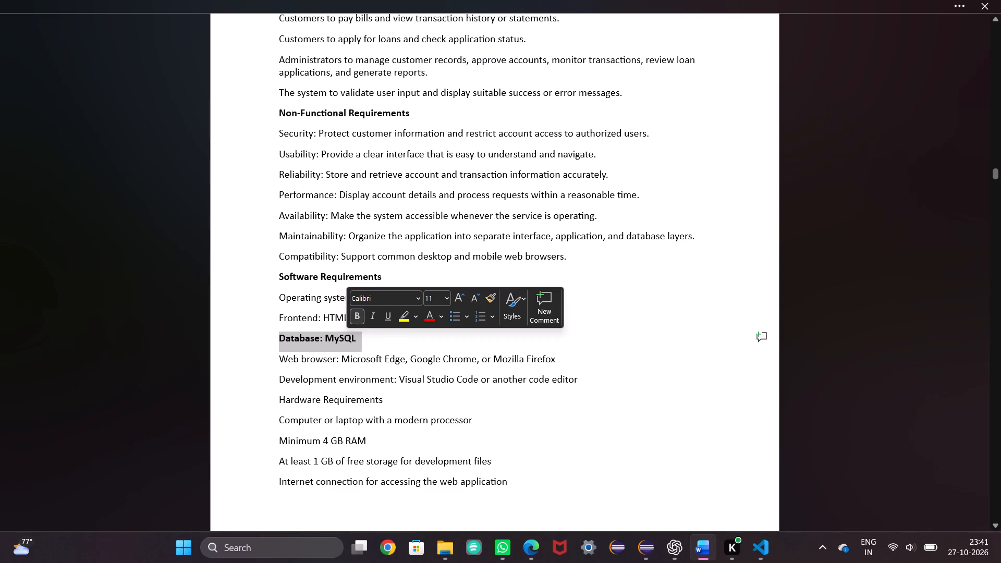
# Make the Hardware Requirements subheading in CHAPTER-5 bold.
pyautogui.tripleClick(344, 397)
pyautogui.click(344, 397)
pyautogui.tripleClick(342, 405)
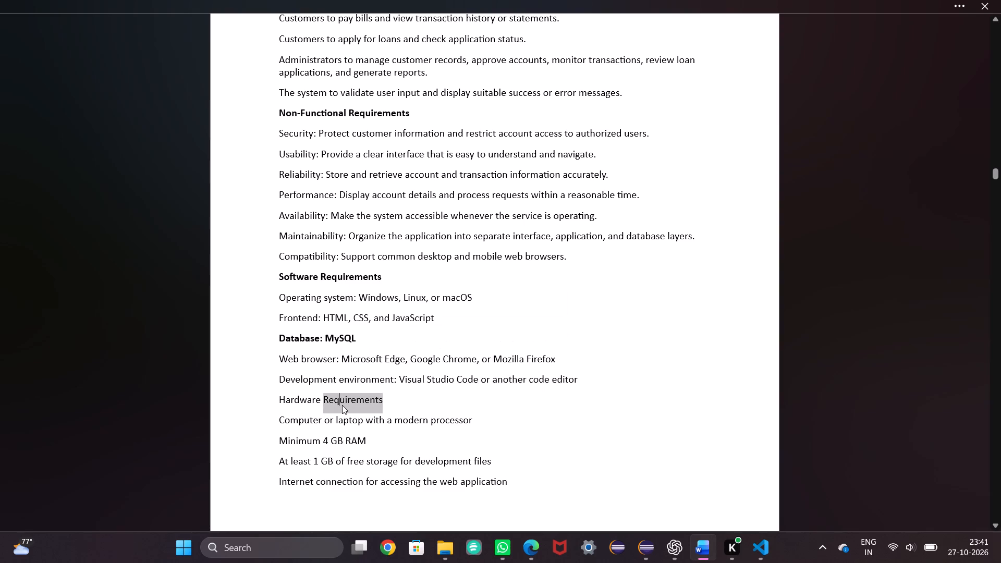
pyautogui.click(347, 390)
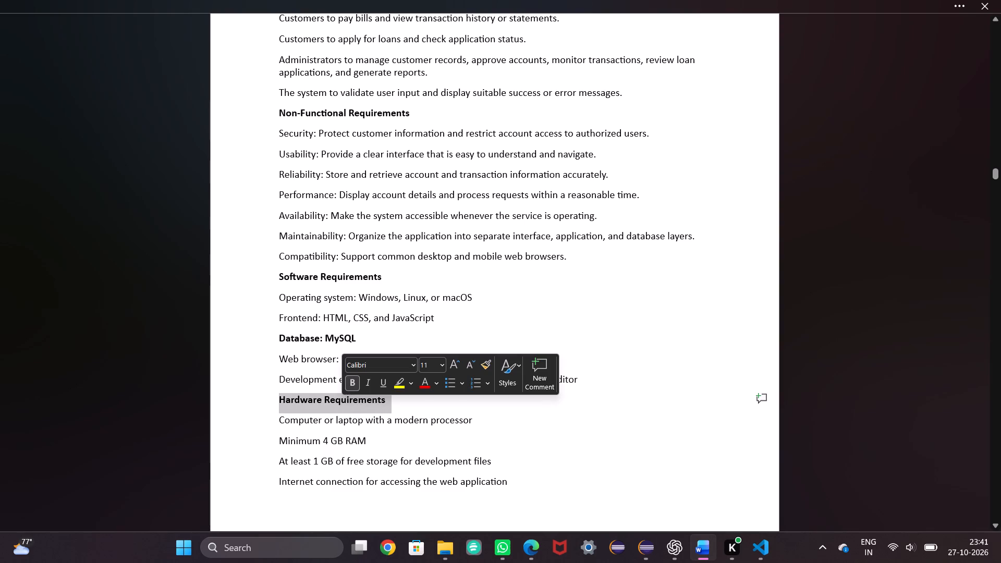
pyautogui.click(334, 446)
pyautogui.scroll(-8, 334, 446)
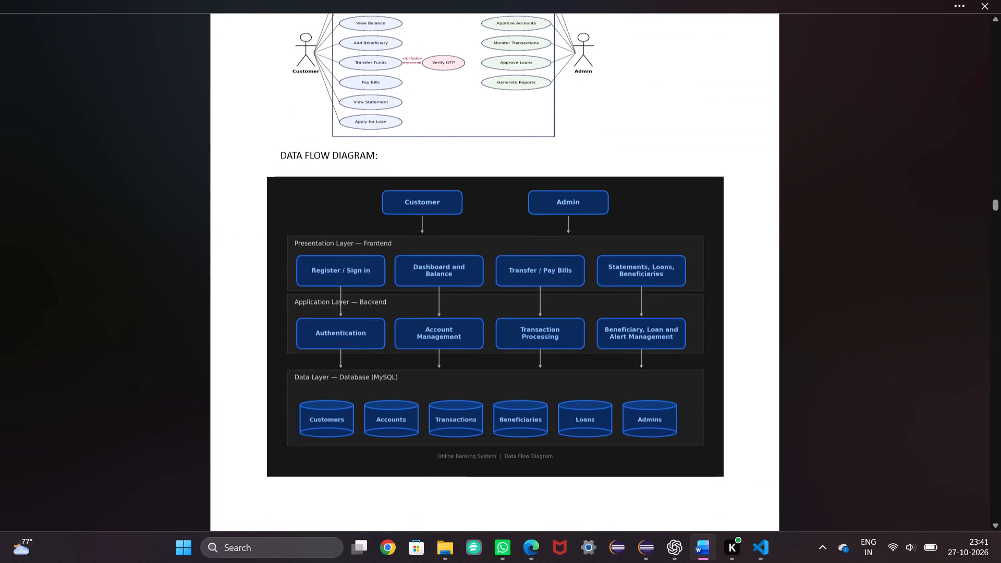
# Delete the blank lines between the end of the Hardware Requirements list and the CHAPTER-6 SYSTEM ARCHITECTURE heading.
pyautogui.scroll(3, 334, 446)
pyautogui.click(307, 329)
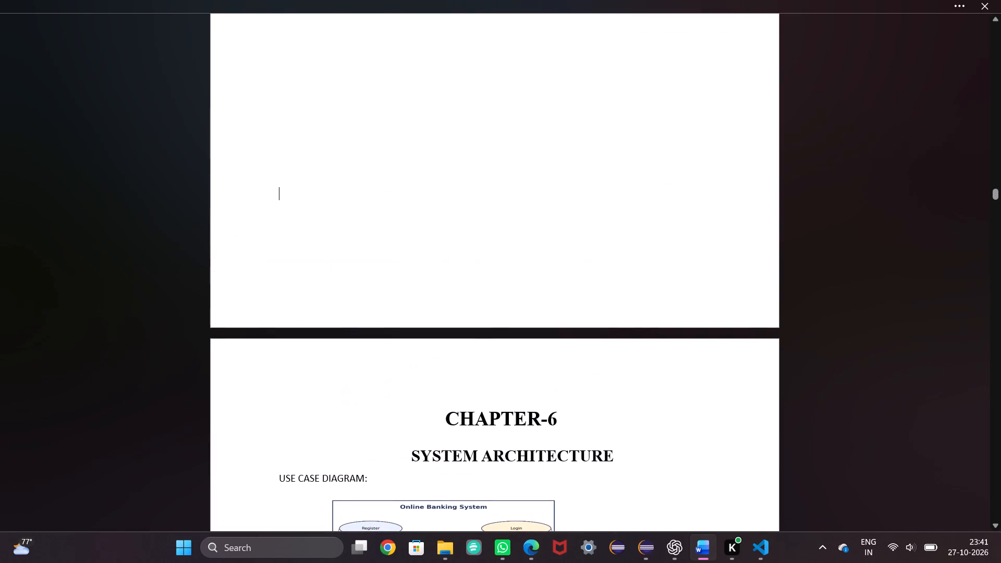
pyautogui.press('BackSpace')
pyautogui.press('BackSpace')
pyautogui.press('BackSpace')
pyautogui.press('BackSpace')
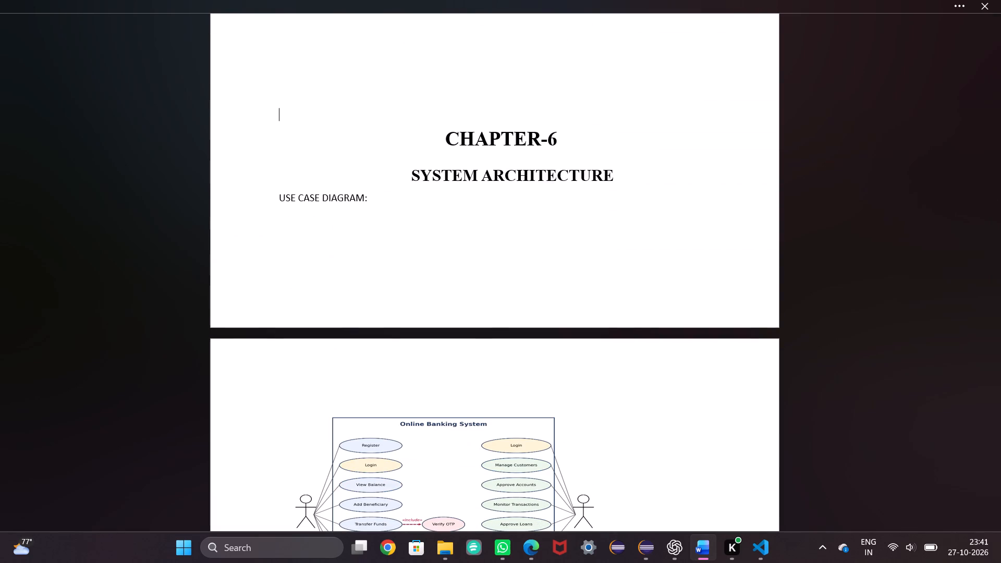
pyautogui.press('BackSpace')
pyautogui.press('BackSpace')
pyautogui.press('BackSpace')
pyautogui.press('BackSpace')
pyautogui.press('BackSpace')
pyautogui.press('BackSpace')
pyautogui.press('BackSpace')
pyautogui.press('BackSpace')
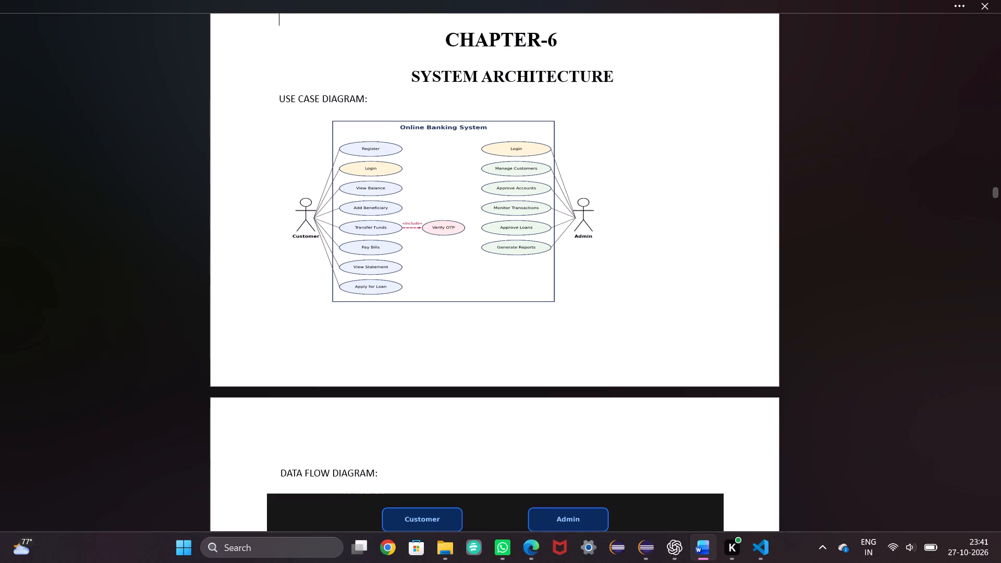
pyautogui.press('BackSpace')
pyautogui.press('BackSpace')
pyautogui.press('BackSpace')
pyautogui.press('BackSpace')
pyautogui.press('BackSpace')
pyautogui.press('BackSpace')
pyautogui.press('BackSpace')
pyautogui.press('BackSpace')
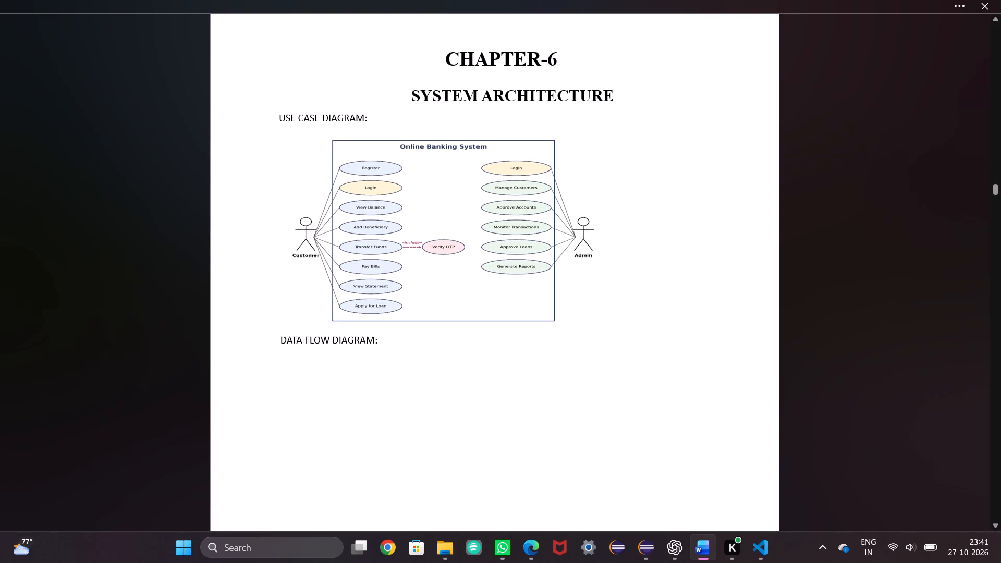
pyautogui.press('BackSpace')
pyautogui.press('BackSpace')
pyautogui.press('BackSpace')
pyautogui.press('BackSpace')
pyautogui.press('BackSpace')
pyautogui.press('BackSpace')
pyautogui.press('BackSpace')
pyautogui.press('BackSpace')
pyautogui.press('BackSpace')
pyautogui.press('BackSpace')
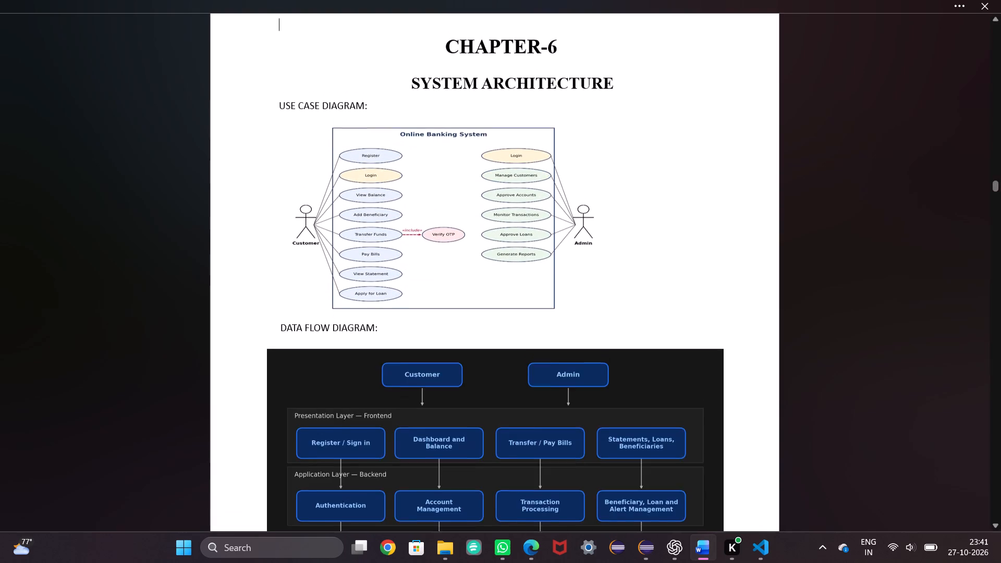
pyautogui.press('BackSpace')
pyautogui.press('BackSpace')
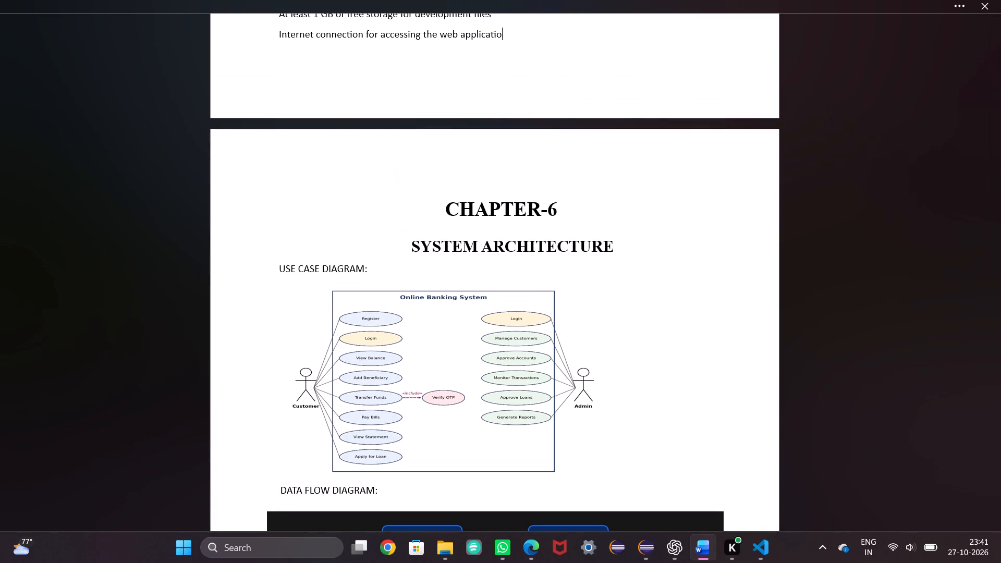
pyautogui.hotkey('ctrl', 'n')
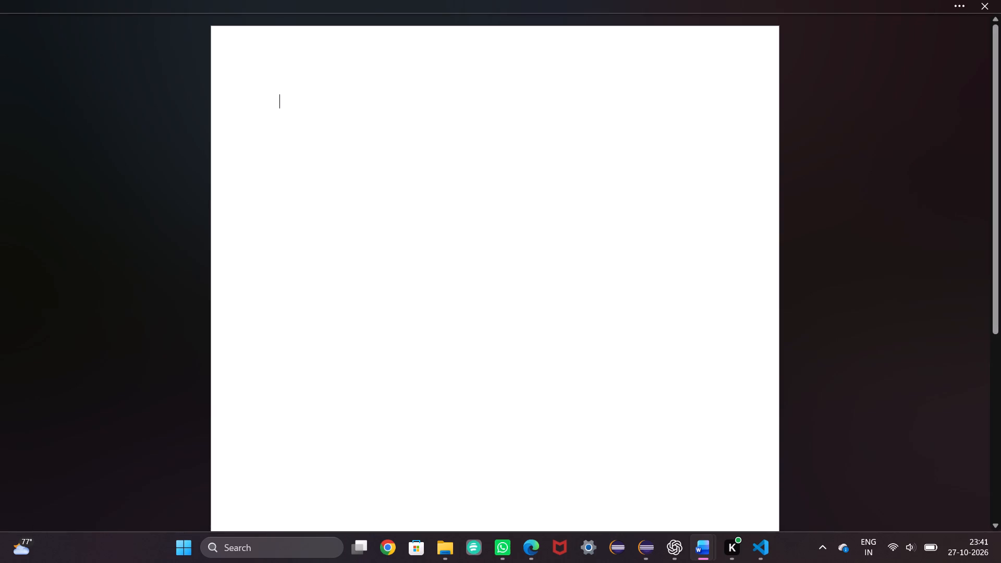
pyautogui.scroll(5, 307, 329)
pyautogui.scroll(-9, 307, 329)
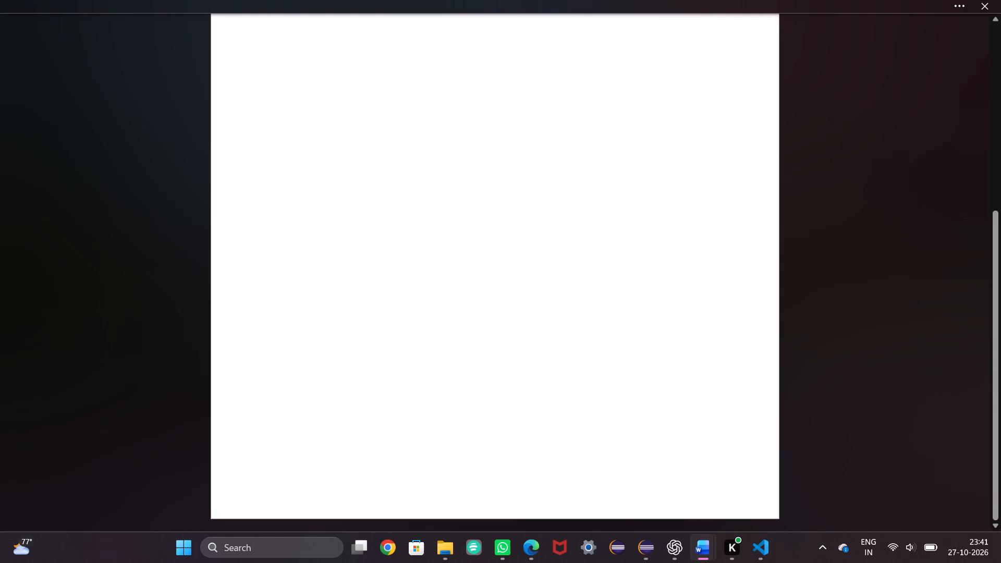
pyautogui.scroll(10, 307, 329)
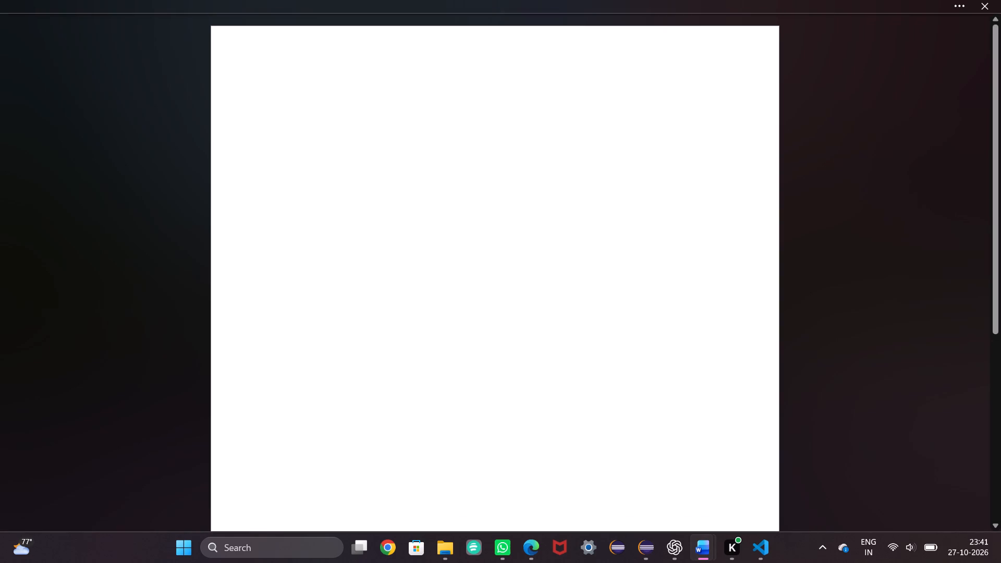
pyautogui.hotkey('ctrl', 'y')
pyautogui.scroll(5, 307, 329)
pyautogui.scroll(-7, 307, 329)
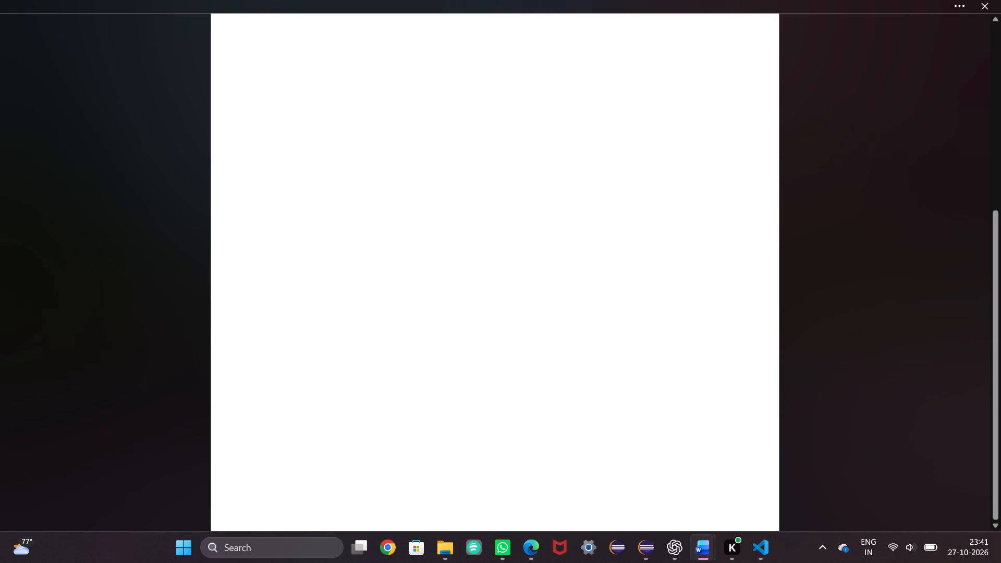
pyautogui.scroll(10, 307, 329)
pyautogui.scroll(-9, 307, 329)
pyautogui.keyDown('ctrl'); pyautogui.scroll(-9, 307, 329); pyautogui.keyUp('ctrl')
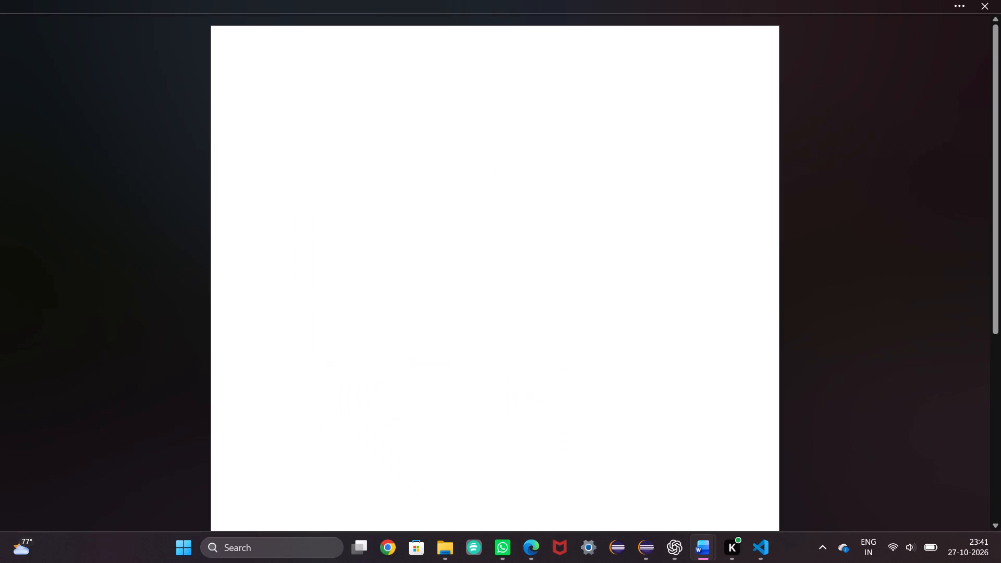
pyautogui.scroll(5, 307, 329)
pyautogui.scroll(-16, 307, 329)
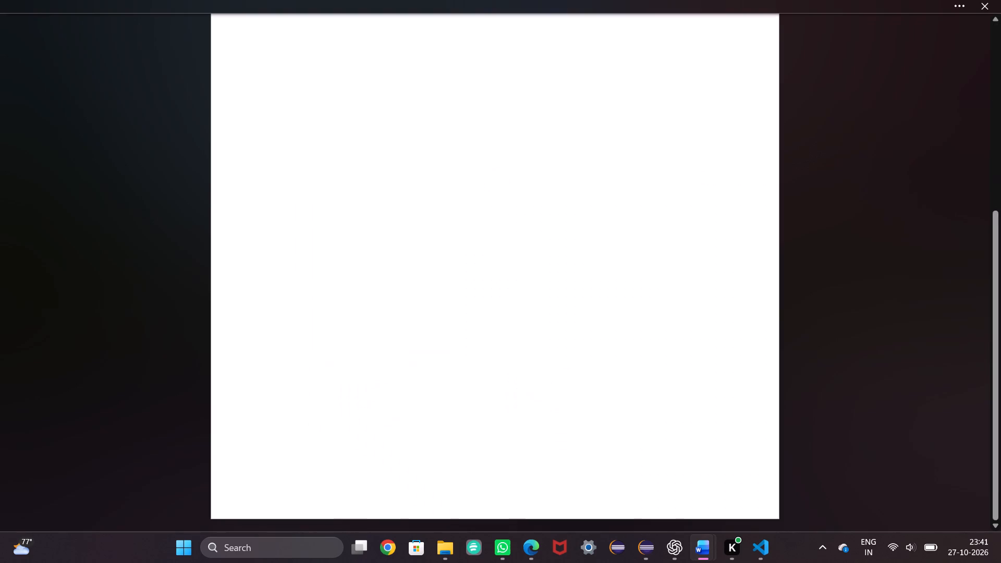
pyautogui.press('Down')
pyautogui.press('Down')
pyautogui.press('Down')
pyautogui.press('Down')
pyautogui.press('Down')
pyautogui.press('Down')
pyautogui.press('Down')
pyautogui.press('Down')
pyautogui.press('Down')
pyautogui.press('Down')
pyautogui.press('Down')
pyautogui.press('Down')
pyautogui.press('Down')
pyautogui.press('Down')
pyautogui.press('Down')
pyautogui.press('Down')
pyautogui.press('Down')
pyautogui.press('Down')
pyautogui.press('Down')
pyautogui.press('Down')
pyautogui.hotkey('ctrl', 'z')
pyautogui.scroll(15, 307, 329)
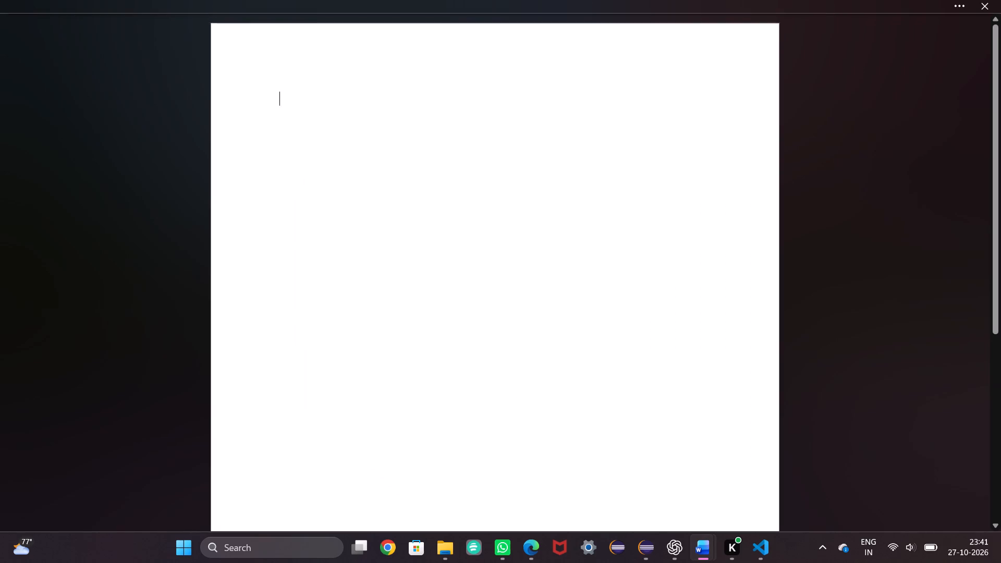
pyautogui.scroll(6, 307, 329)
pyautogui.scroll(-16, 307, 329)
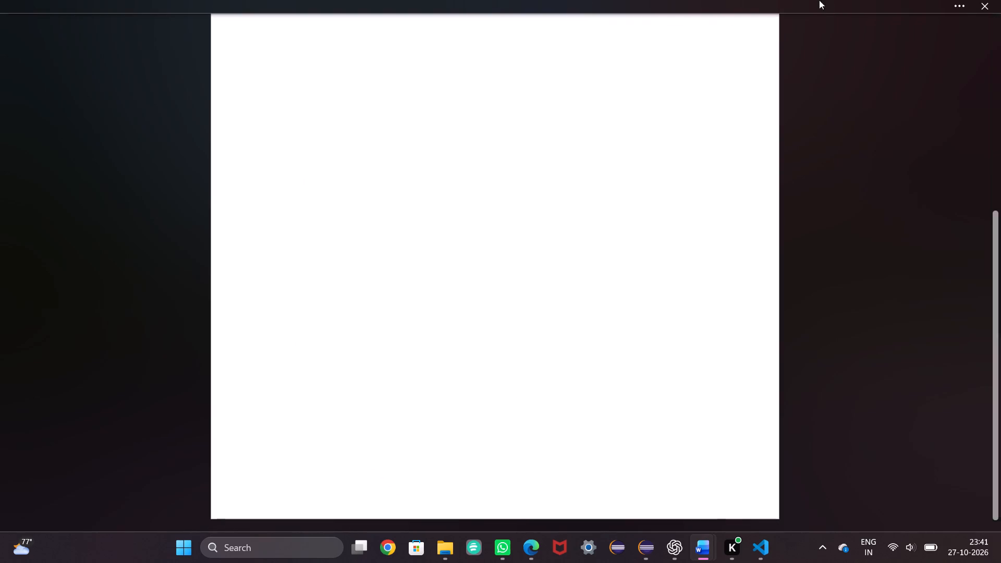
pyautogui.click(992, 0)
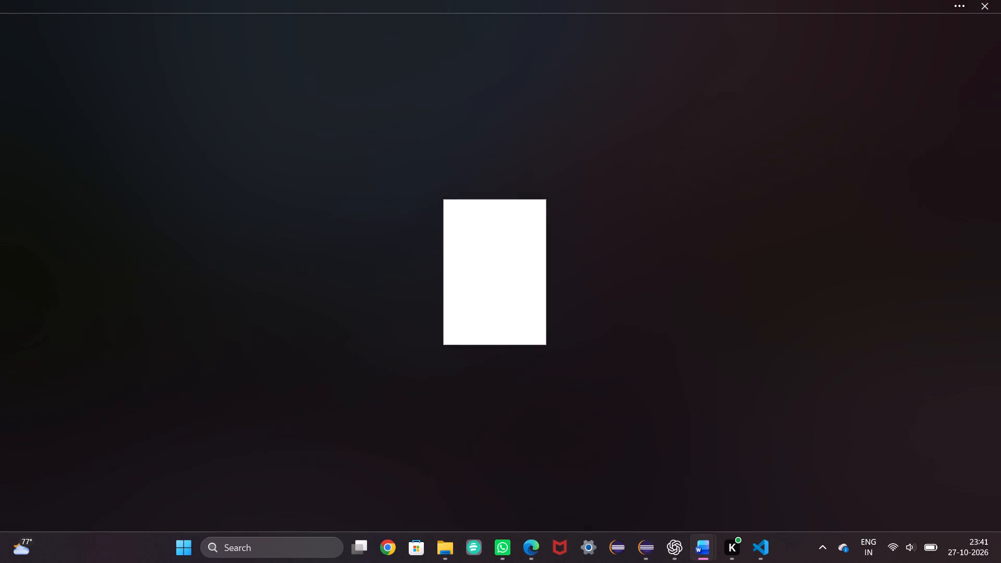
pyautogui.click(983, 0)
# Complete the last Hardware Requirements line so that it ends with "application.".
pyautogui.scroll(2, 553, 361)
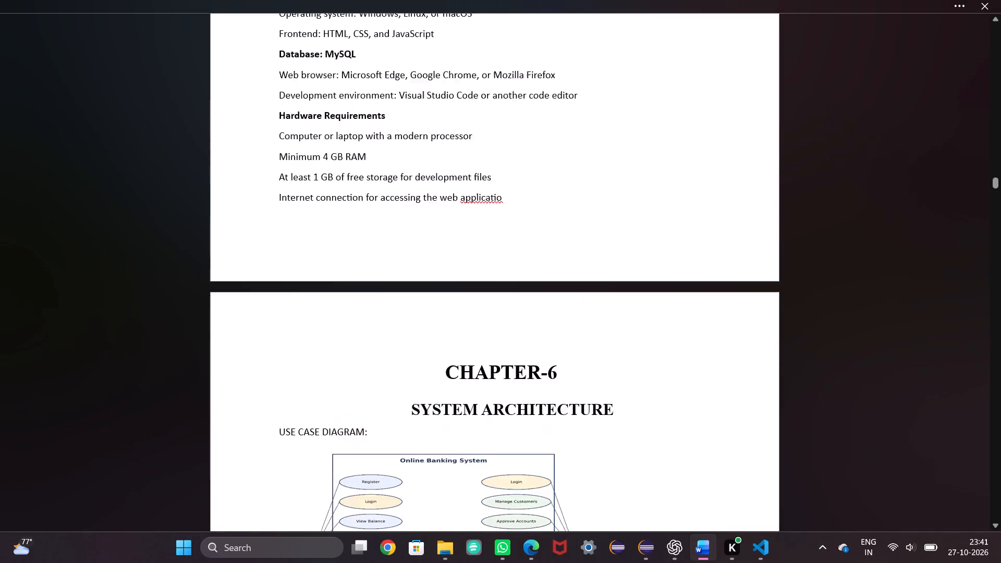
pyautogui.click(521, 281)
pyautogui.press('n')
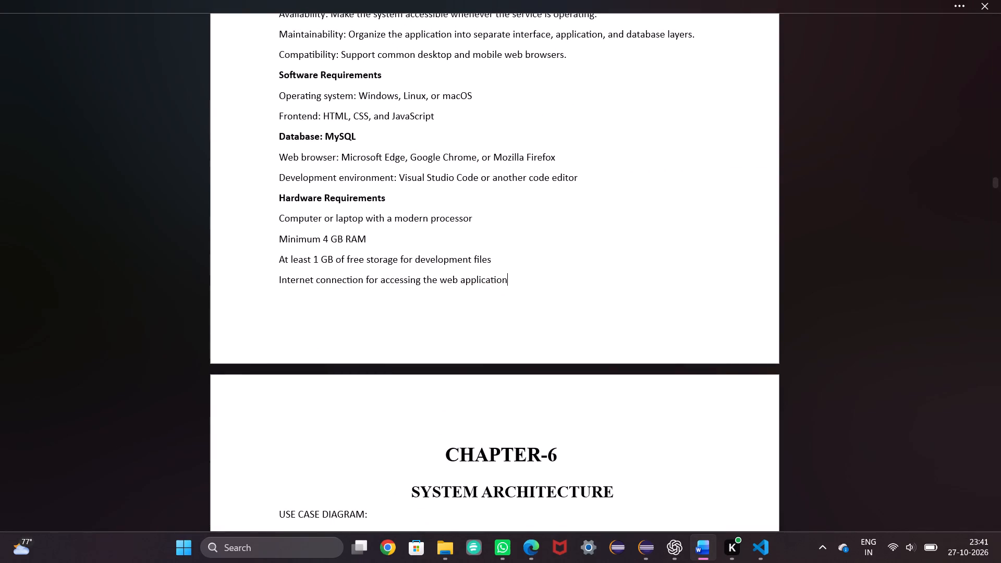
pyautogui.press('.')
# Delete the blank lines above the CHAPTER-7 DATABASE DESIGN heading so it sits at the top of its page.
pyautogui.scroll(-4, 521, 281)
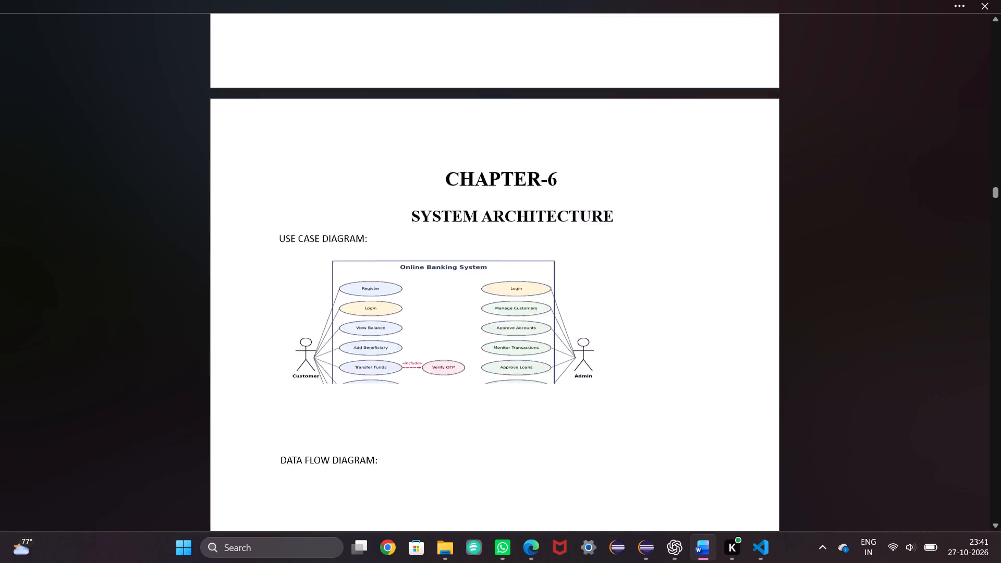
pyautogui.scroll(-6, 521, 281)
pyautogui.scroll(1, 521, 281)
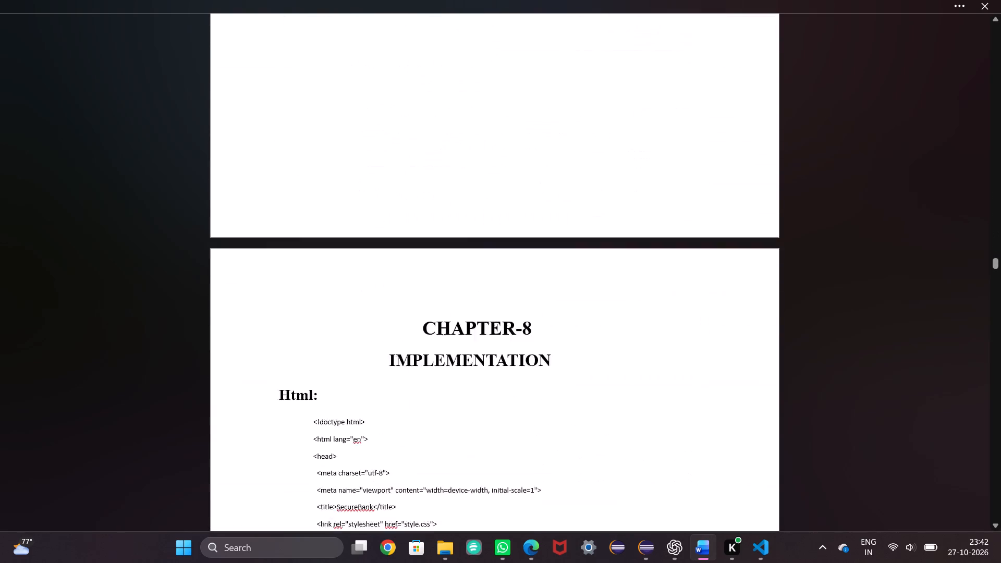
pyautogui.scroll(12, 521, 281)
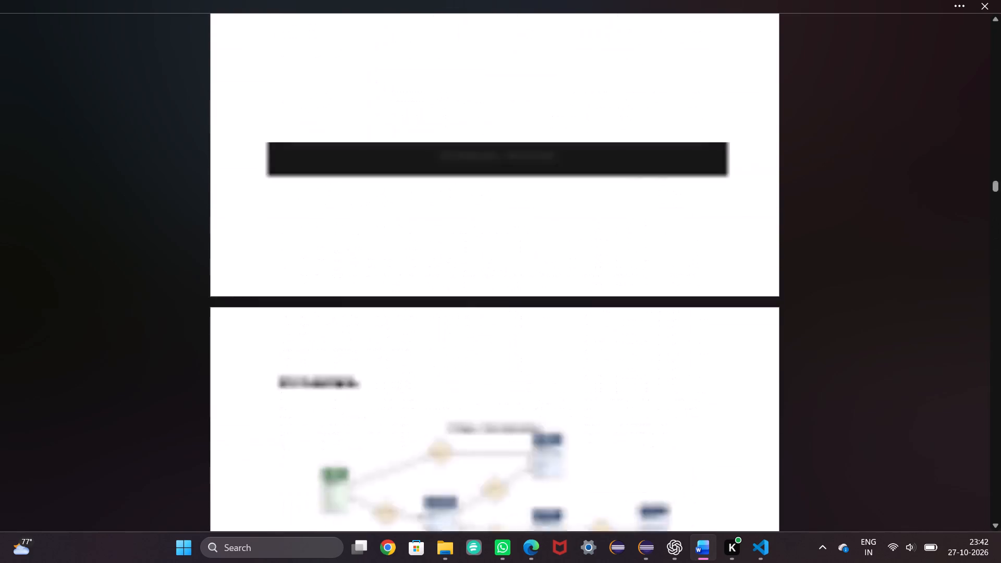
pyautogui.scroll(-6, 521, 281)
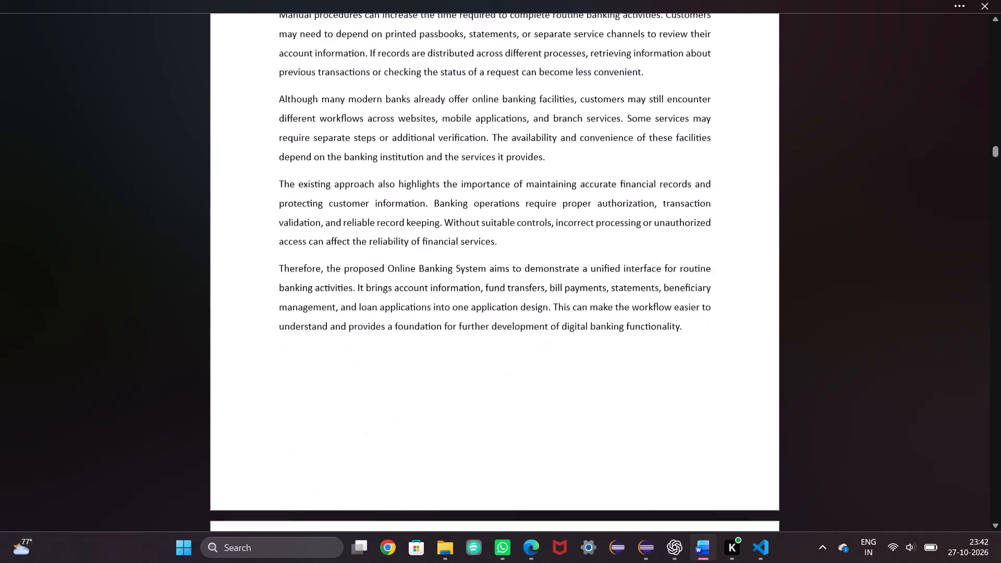
pyautogui.scroll(-6, 521, 281)
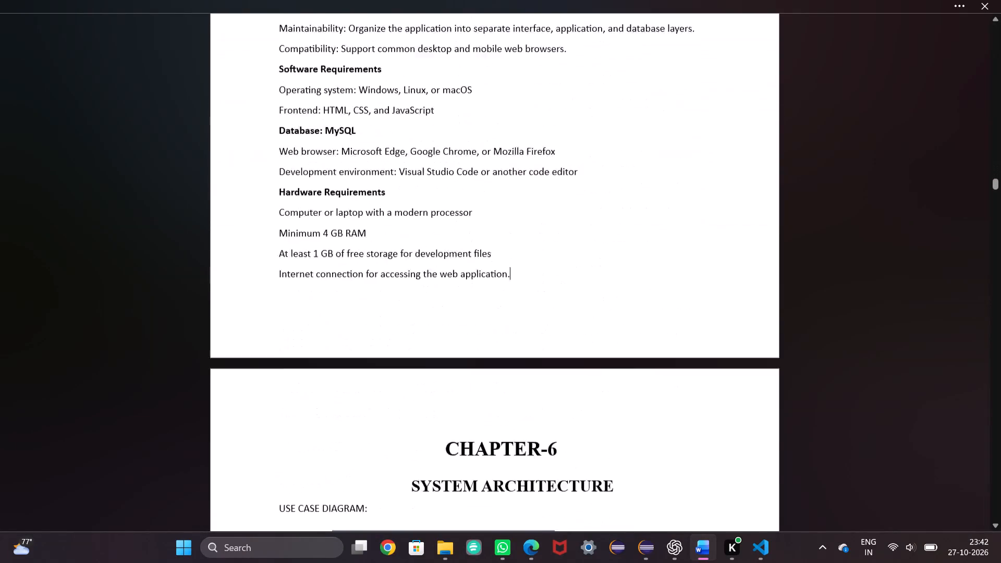
pyautogui.scroll(-13, 521, 281)
pyautogui.scroll(4, 521, 281)
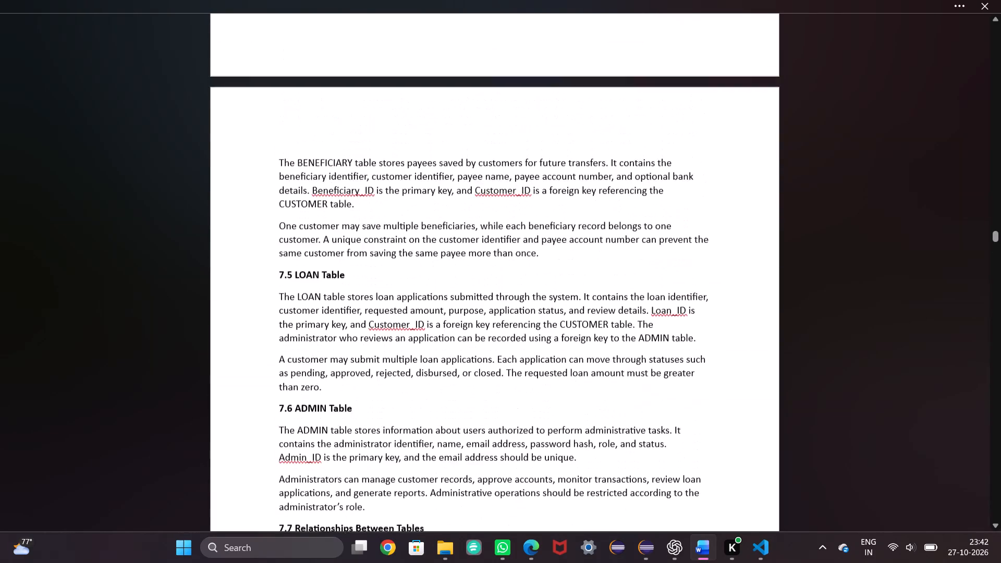
pyautogui.scroll(2, 521, 281)
pyautogui.scroll(-1, 521, 281)
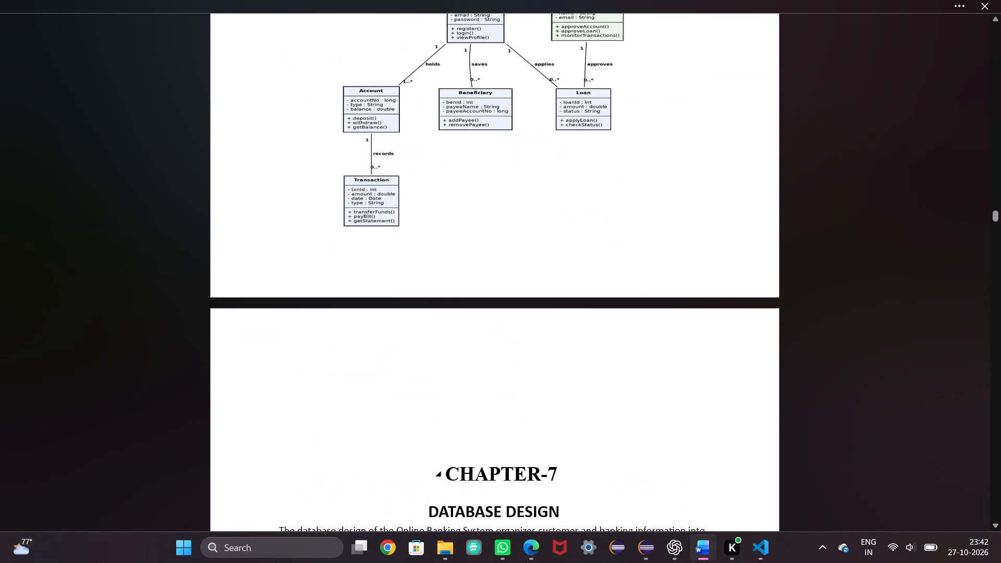
pyautogui.click(527, 447)
pyautogui.press('BackSpace')
pyautogui.press('BackSpace')
pyautogui.press('BackSpace')
pyautogui.press('BackSpace')
pyautogui.press('BackSpace')
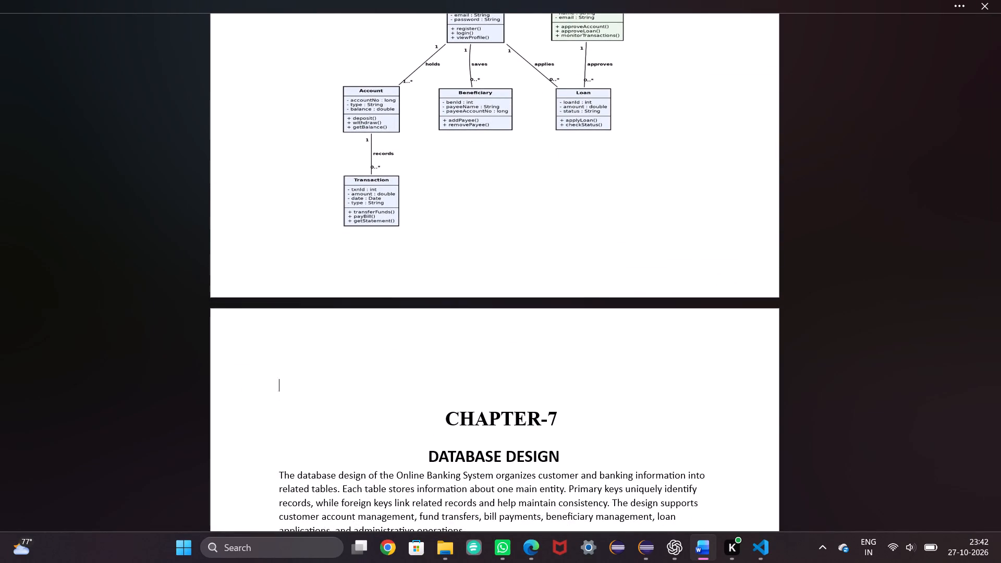
pyautogui.press('BackSpace')
pyautogui.press('BackSpace')
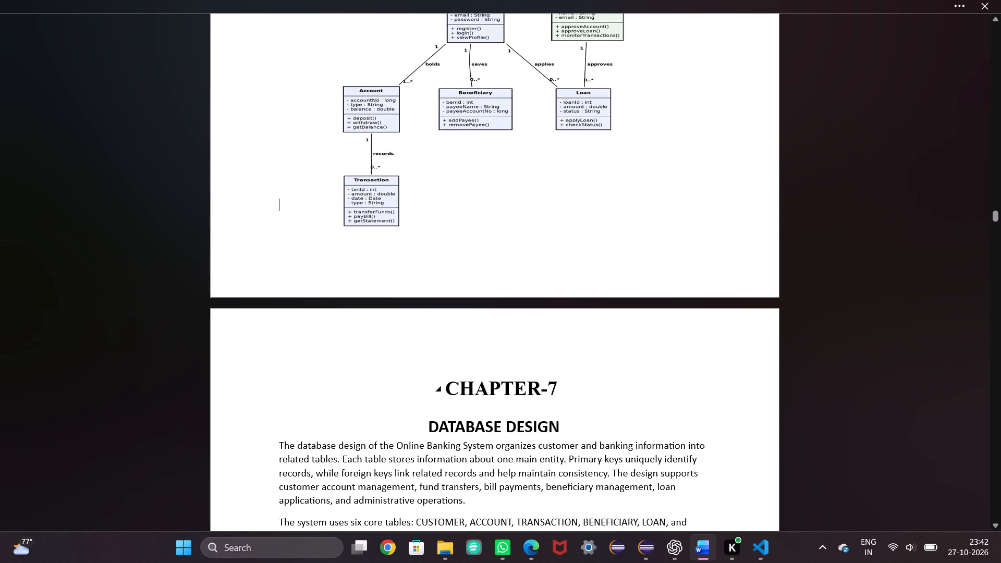
# Renumber the DATABASE DESIGN chapter heading as CHAPTER-6.
pyautogui.click(581, 385)
pyautogui.press('BackSpace')
pyautogui.press('6')
# Insert five blank lines above the CHAPTER-8 IMPLEMENTATION heading to push it to the top of a new page.
pyautogui.scroll(-8, 581, 385)
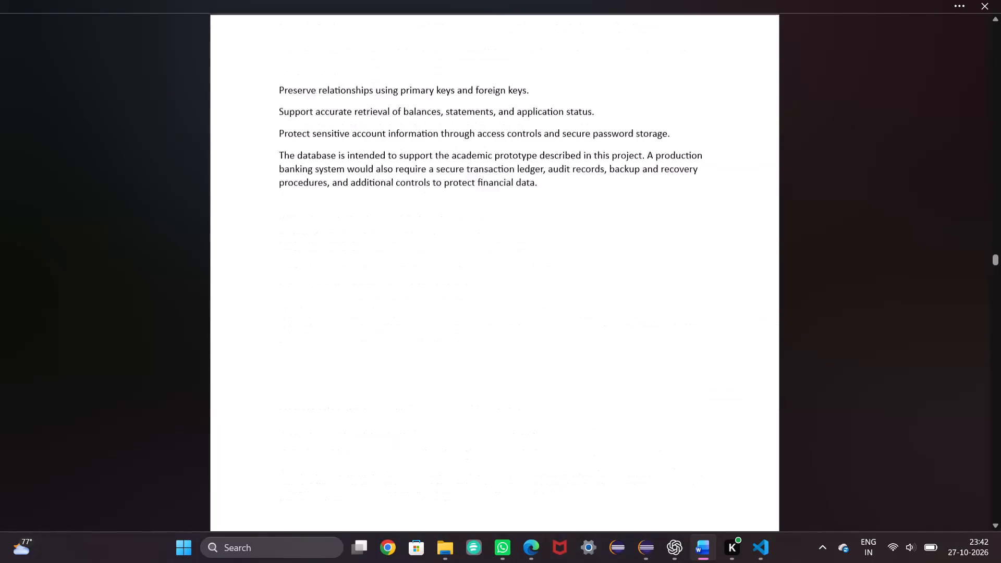
pyautogui.scroll(-1, 581, 385)
pyautogui.scroll(2, 581, 385)
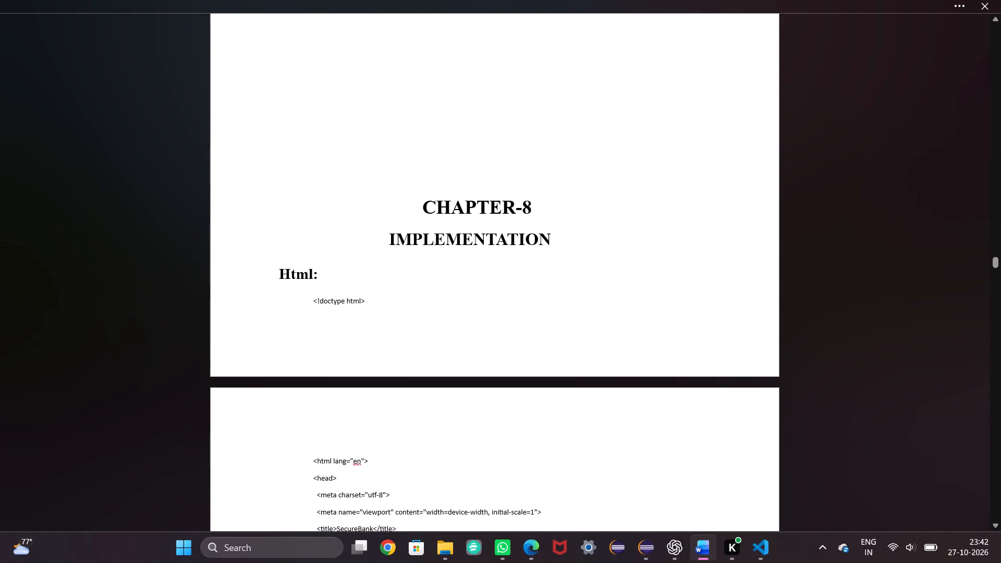
pyautogui.click(465, 156)
pyautogui.press('Return')
pyautogui.press('Return')
pyautogui.press('Return')
pyautogui.press('Return')
pyautogui.press('Return')
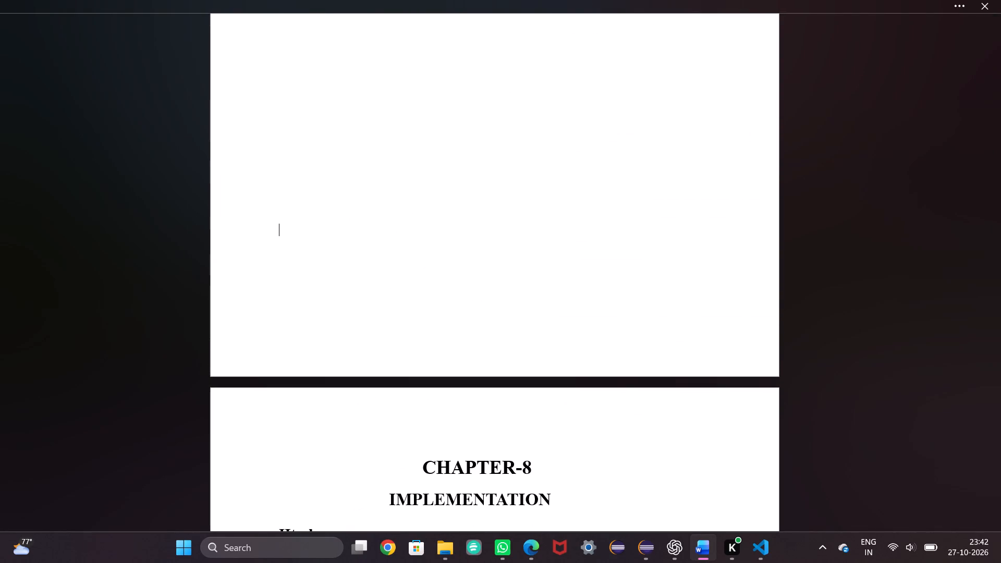
# Renumber the IMPLEMENTATION chapter heading as CHAPTER-7.
pyautogui.click(542, 472)
pyautogui.press('BackSpace')
pyautogui.press('7')
pyautogui.scroll(-5, 542, 472)
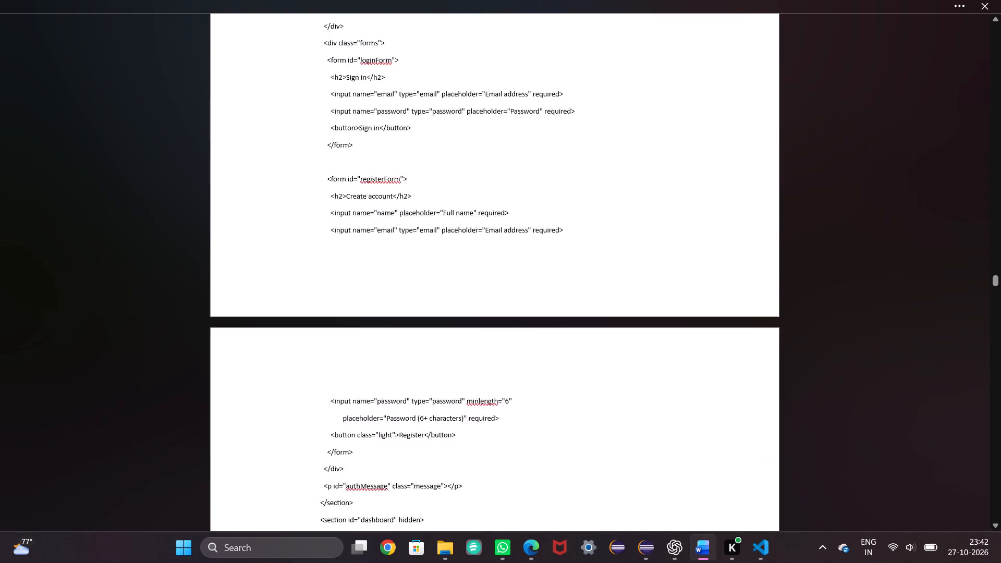
pyautogui.scroll(-5, 542, 472)
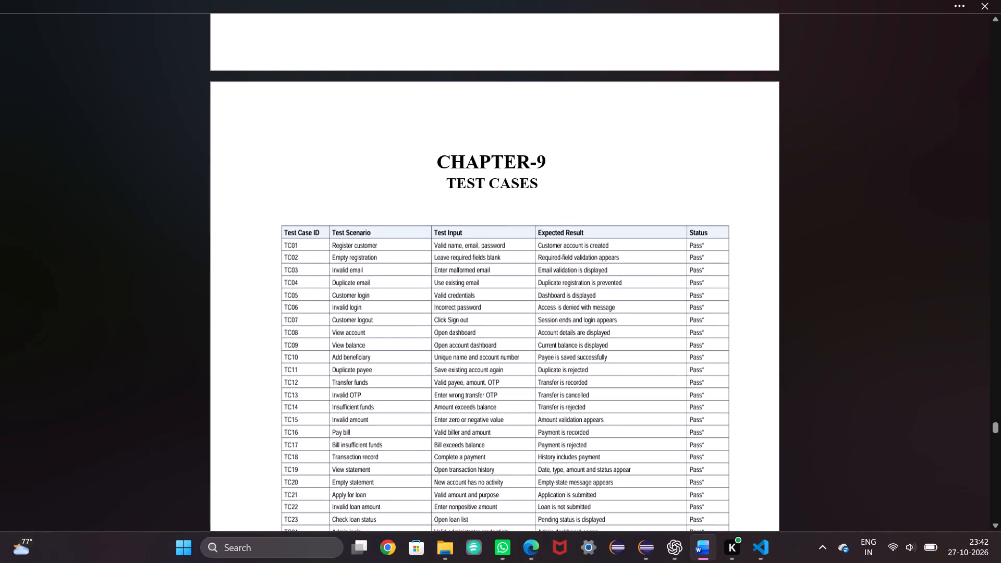
pyautogui.click(557, 175)
pyautogui.click(554, 158)
pyautogui.press('BackSpace')
pyautogui.press('8')
# Renumber the OUTPUT chapter heading above the SecureBank screenshot as CHAPTER-9.
pyautogui.scroll(-3, 554, 158)
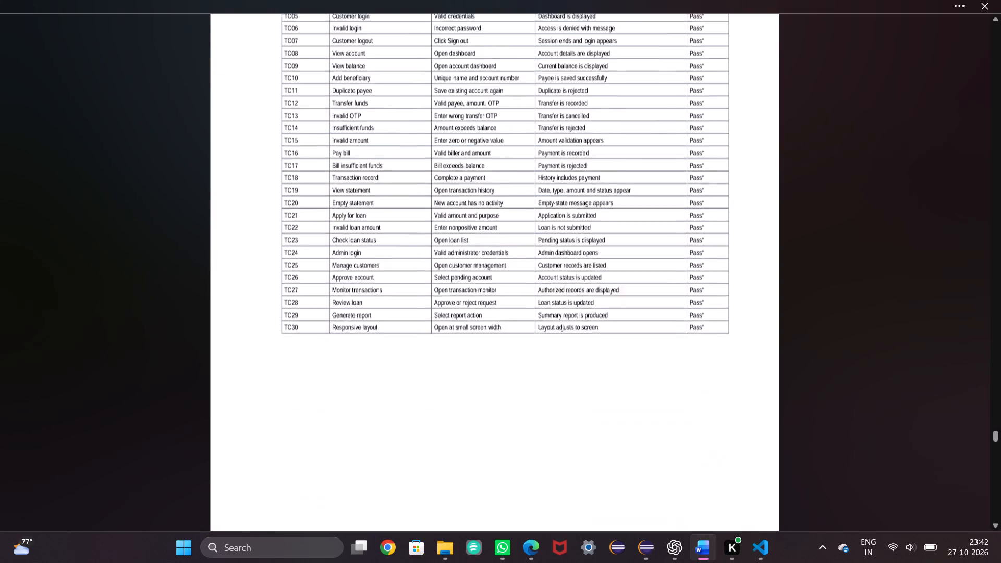
pyautogui.scroll(-1, 554, 158)
pyautogui.click(577, 277)
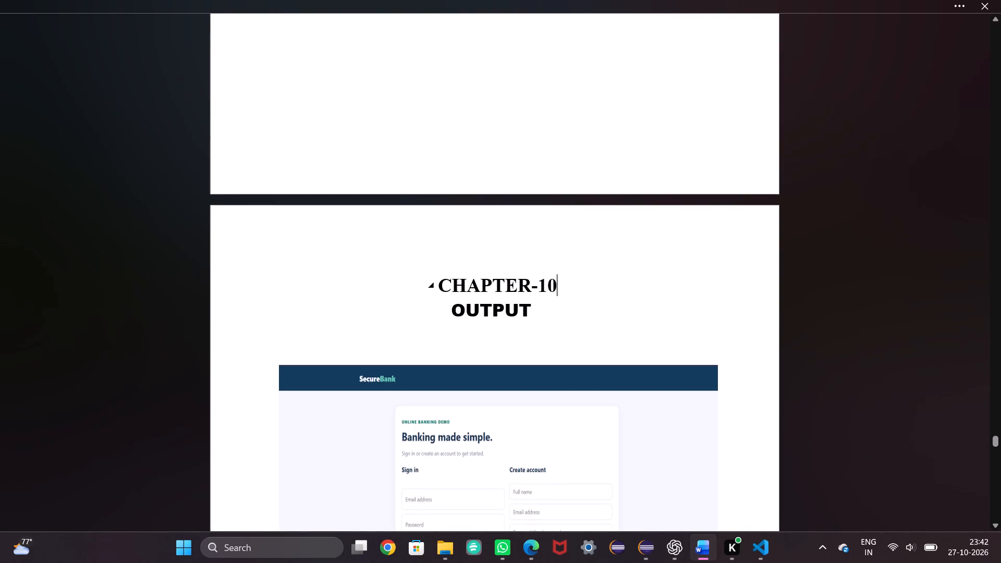
pyautogui.press('BackSpace')
pyautogui.press('BackSpace')
pyautogui.press('9')
# Renumber the ADVANTAGES & LIMITATIONS chapter heading as CHAPTER-10.
pyautogui.scroll(-4, 577, 277)
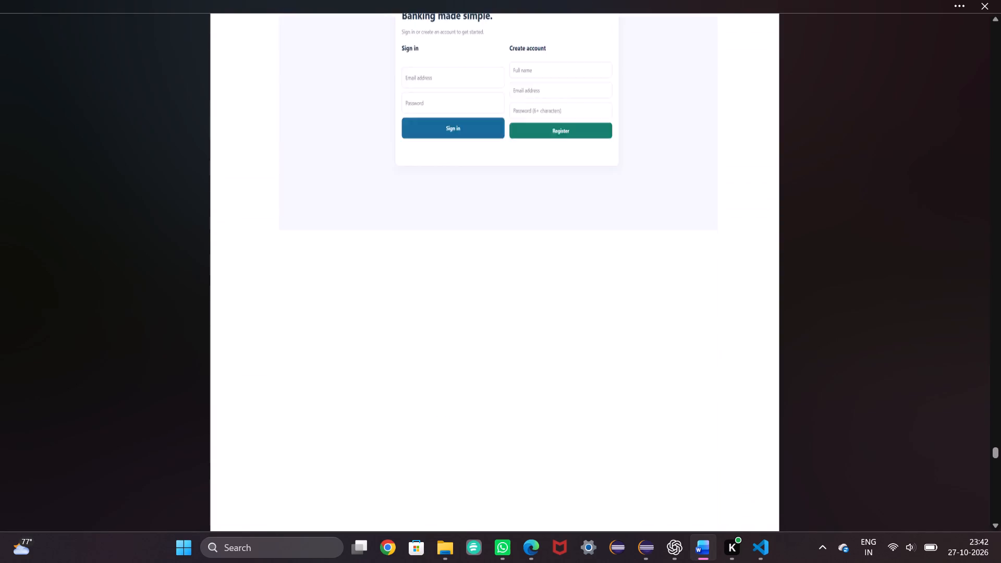
pyautogui.scroll(-1, 577, 277)
pyautogui.click(581, 405)
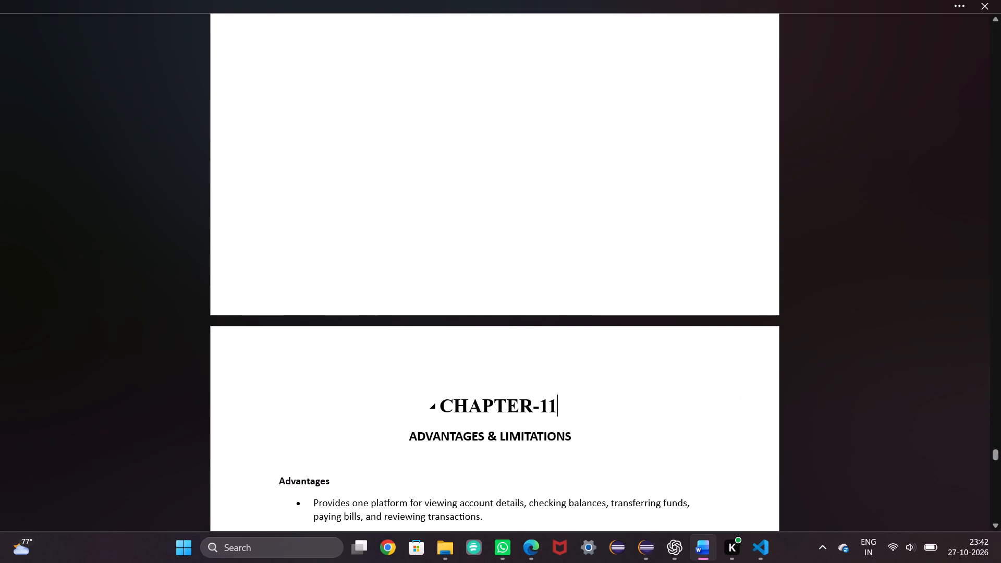
pyautogui.press('BackSpace')
pyautogui.press('0')
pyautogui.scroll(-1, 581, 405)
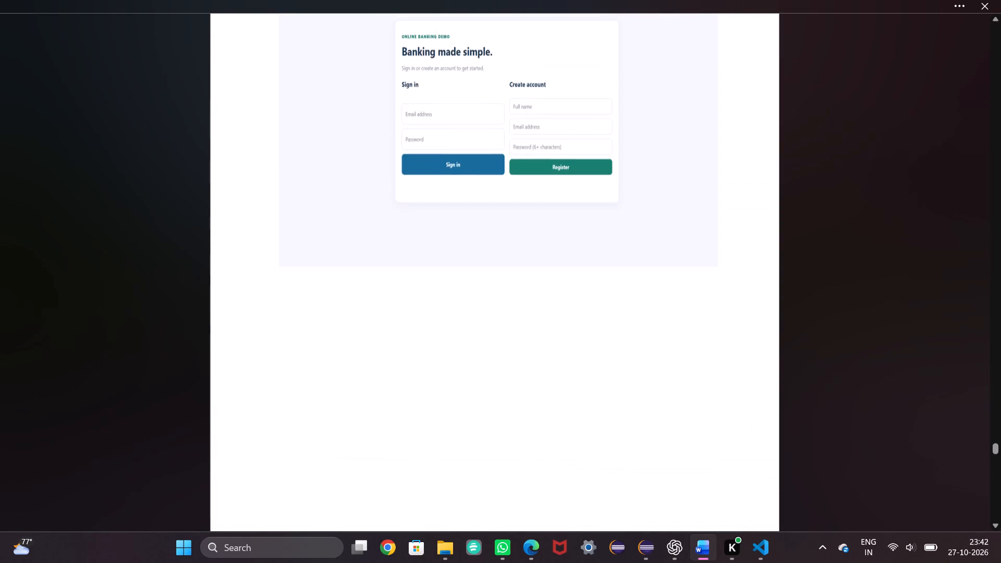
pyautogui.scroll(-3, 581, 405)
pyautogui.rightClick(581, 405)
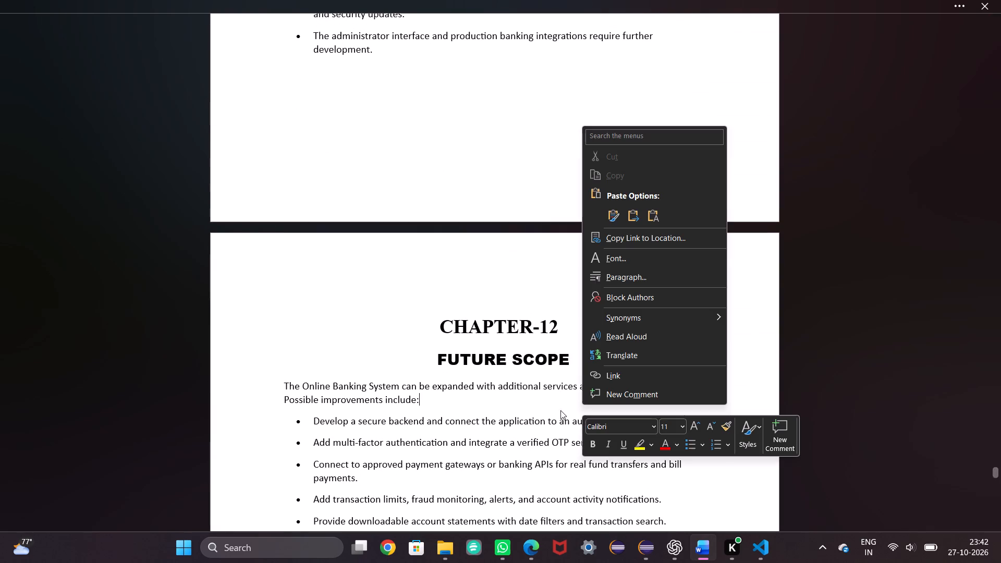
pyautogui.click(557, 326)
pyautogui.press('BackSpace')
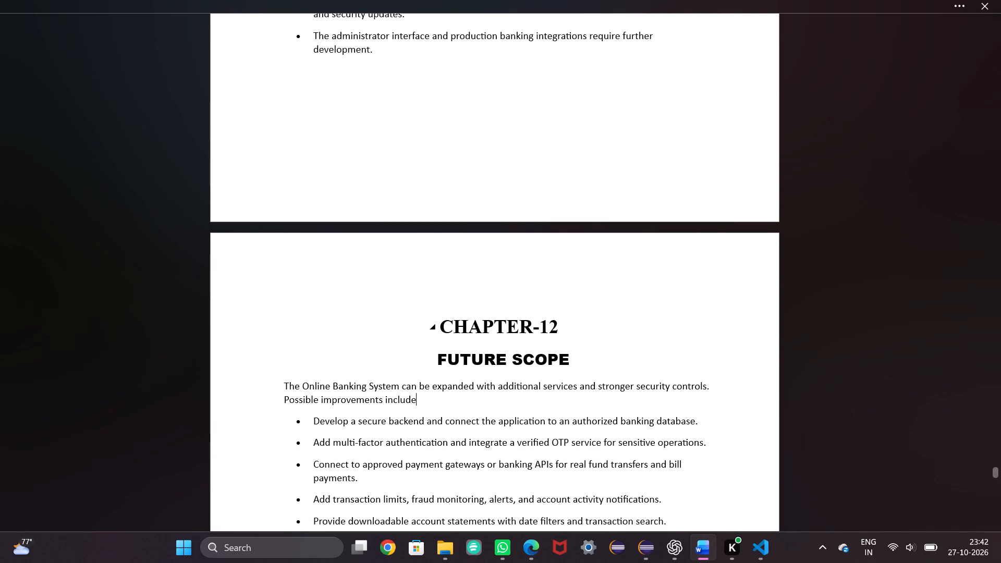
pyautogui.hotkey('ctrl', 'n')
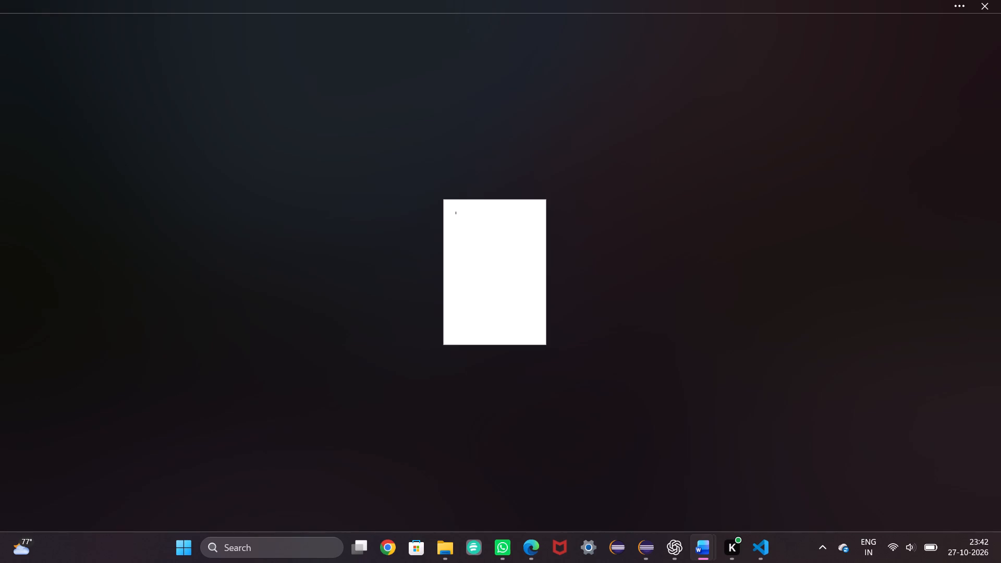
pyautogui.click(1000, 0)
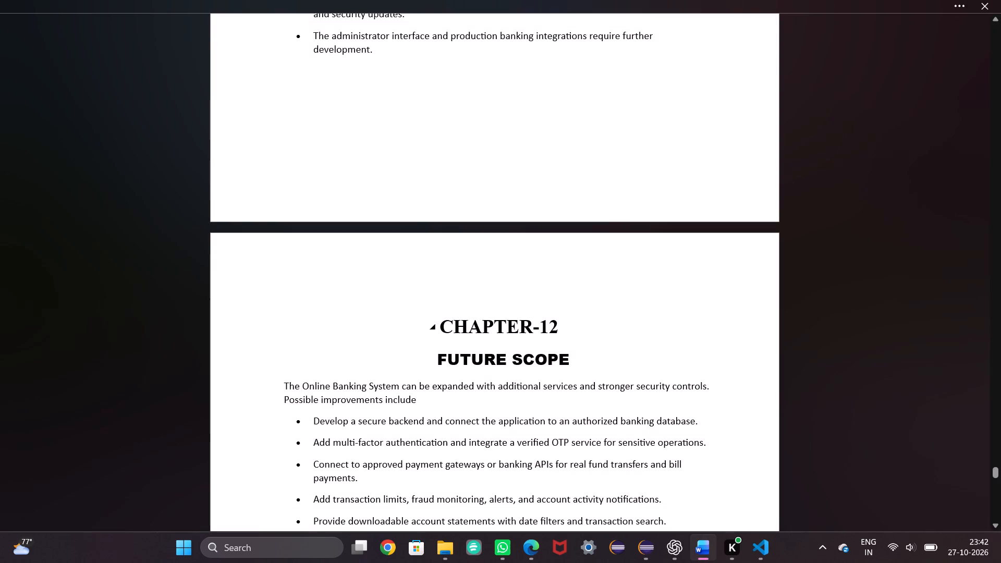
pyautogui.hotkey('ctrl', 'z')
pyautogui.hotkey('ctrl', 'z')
# Add the missing final 0 to the ADVANTAGES & LIMITATIONS chapter heading so it reads CHAPTER-10.
pyautogui.scroll(1, 548, 338)
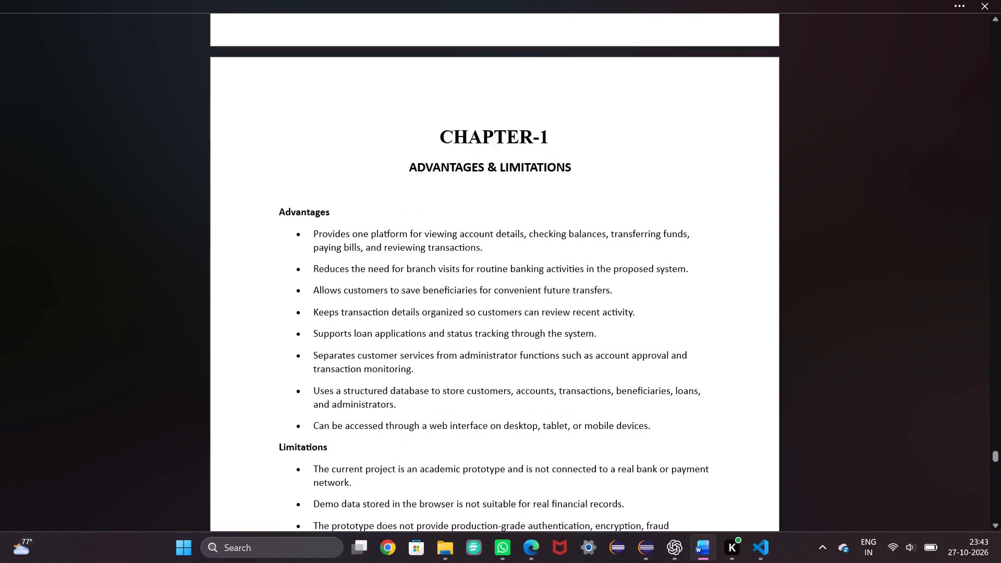
pyautogui.scroll(1, 548, 338)
pyautogui.scroll(-1, 548, 338)
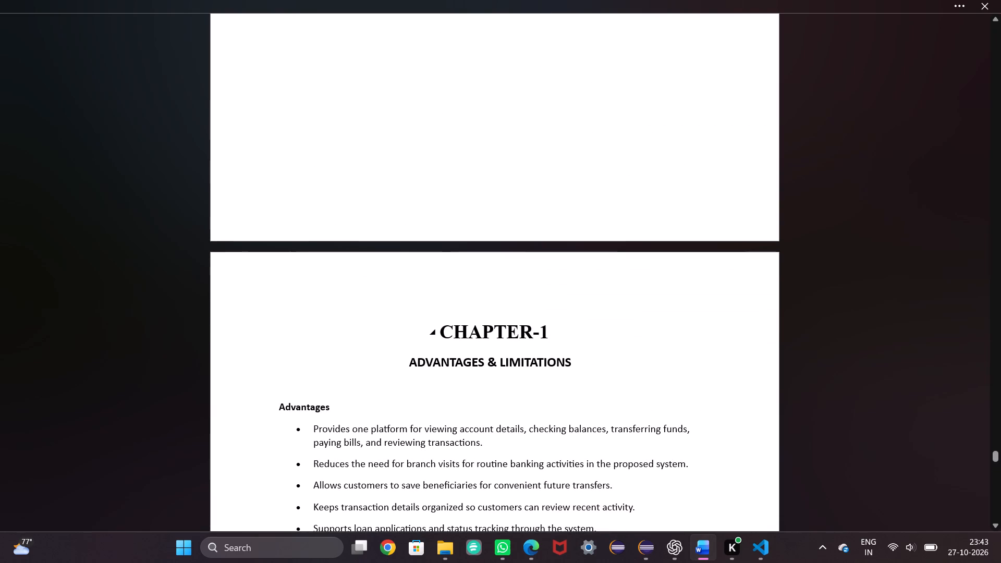
pyautogui.press('0')
# Renumber the FUTURE SCOPE chapter heading as CHAPTER-11.
pyautogui.scroll(4, 548, 338)
pyautogui.scroll(-2, 548, 338)
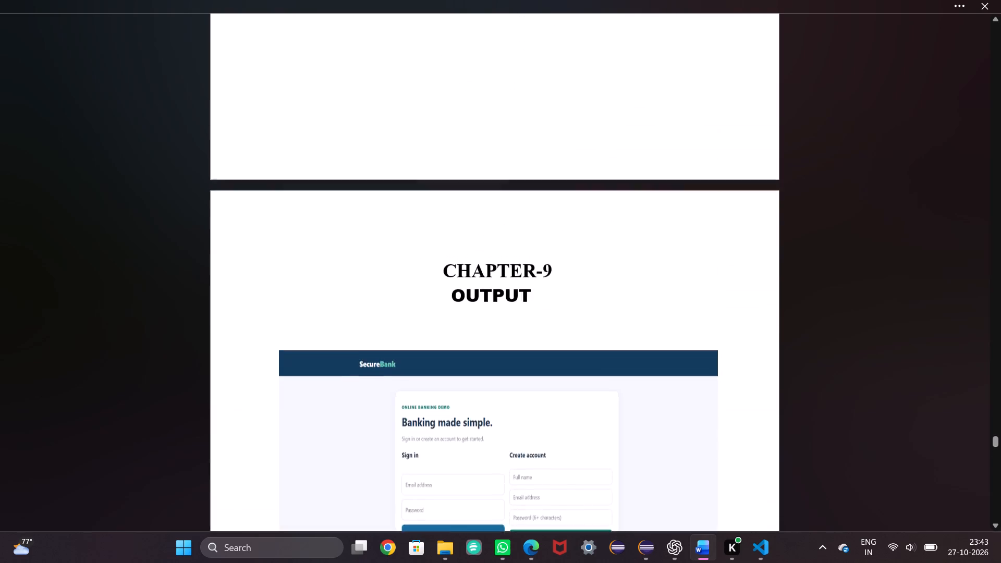
pyautogui.scroll(-3, 548, 338)
pyautogui.scroll(1, 548, 338)
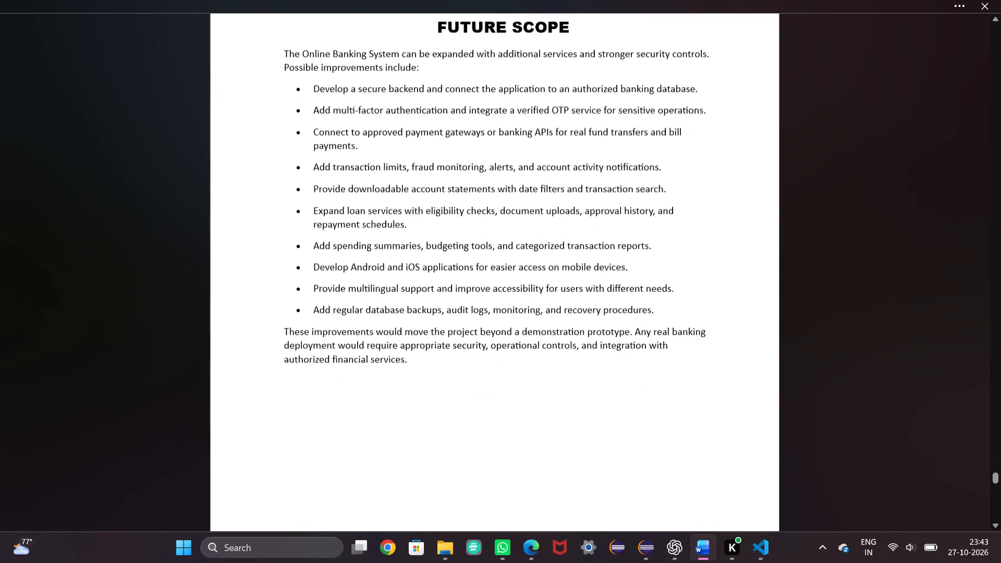
pyautogui.scroll(1, 548, 338)
pyautogui.click(563, 95)
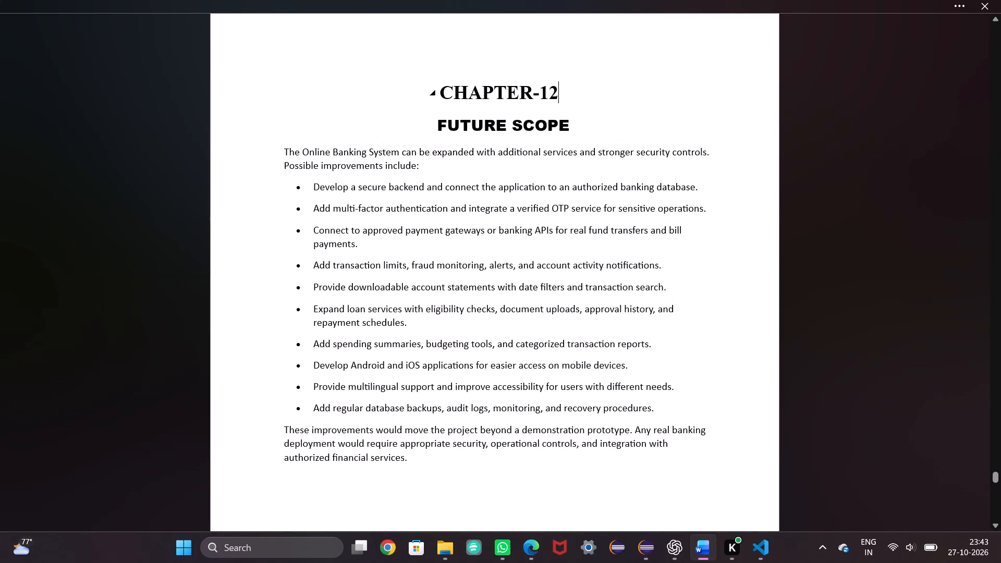
pyautogui.press('BackSpace')
pyautogui.press('1')
# Renumber the CONCLUSION chapter heading as CHAPTER-12.
pyautogui.scroll(-6, 563, 95)
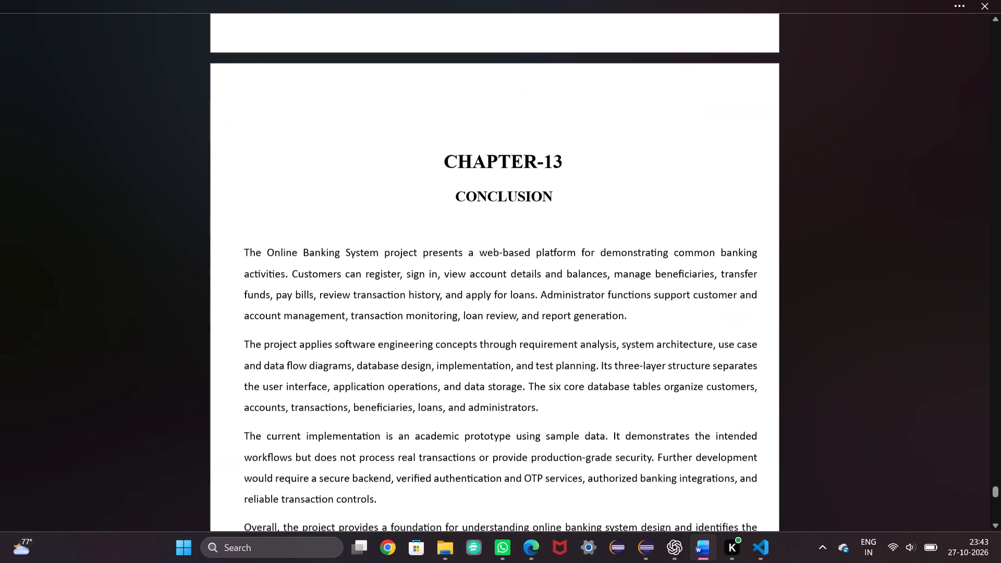
pyautogui.click(582, 164)
pyautogui.press('BackSpace')
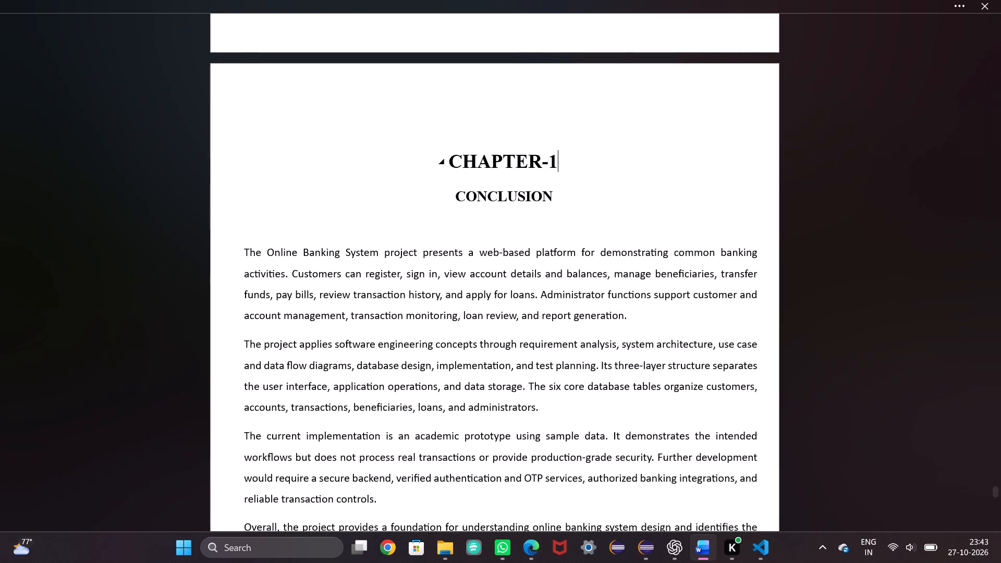
pyautogui.press('2')
# Look back over the renumbered headings and renumber the REFERENCES chapter heading as CHAPTER-13.
pyautogui.scroll(5, 582, 164)
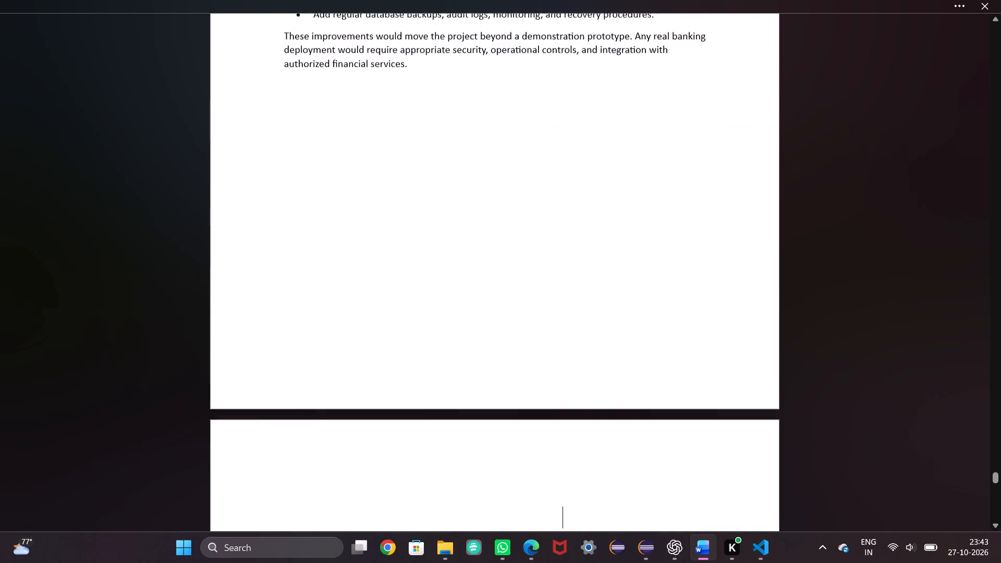
pyautogui.scroll(7, 582, 164)
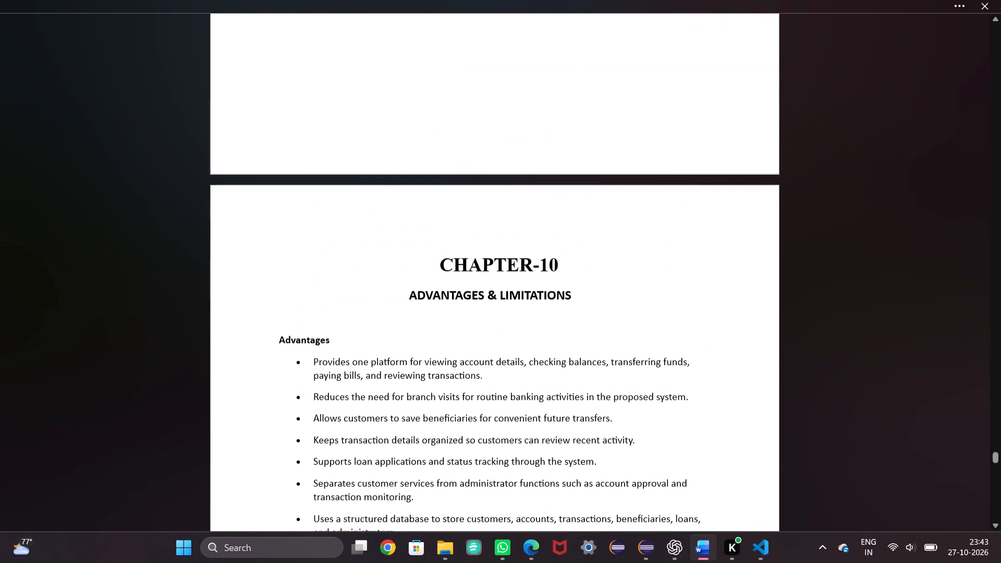
pyautogui.scroll(2, 582, 164)
pyautogui.scroll(-11, 582, 164)
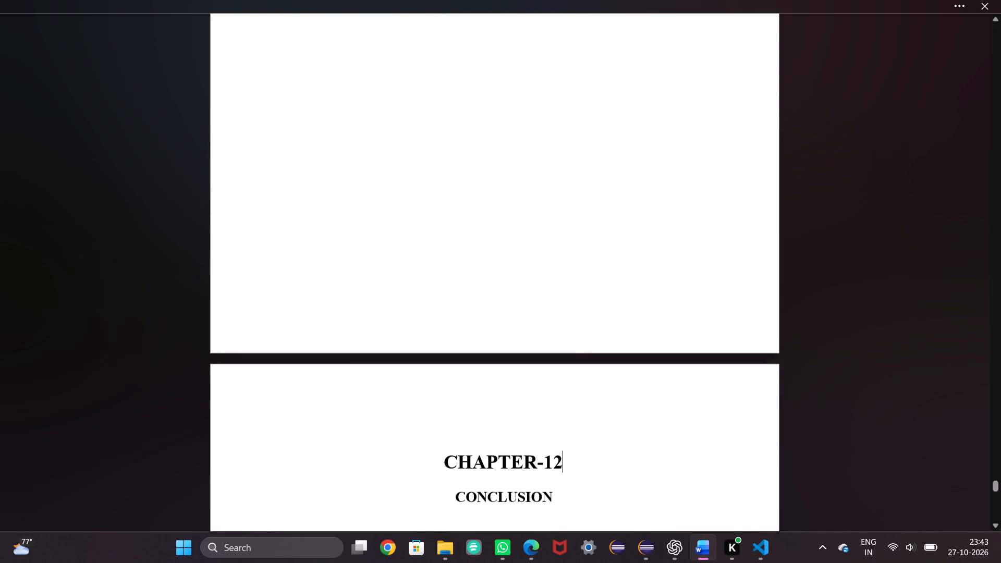
pyautogui.scroll(-4, 582, 164)
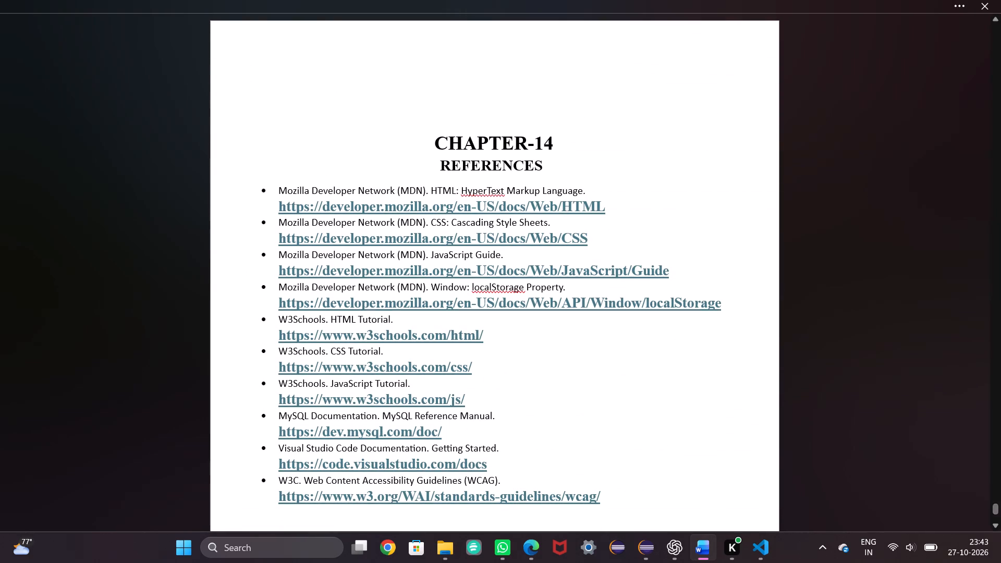
pyautogui.click(573, 149)
pyautogui.press('BackSpace')
pyautogui.press('3')
# Delete extra blank space above the CHAPTER-13 REFERENCES heading to move it closer to the top of its page.
pyautogui.scroll(1, 573, 149)
pyautogui.click(485, 185)
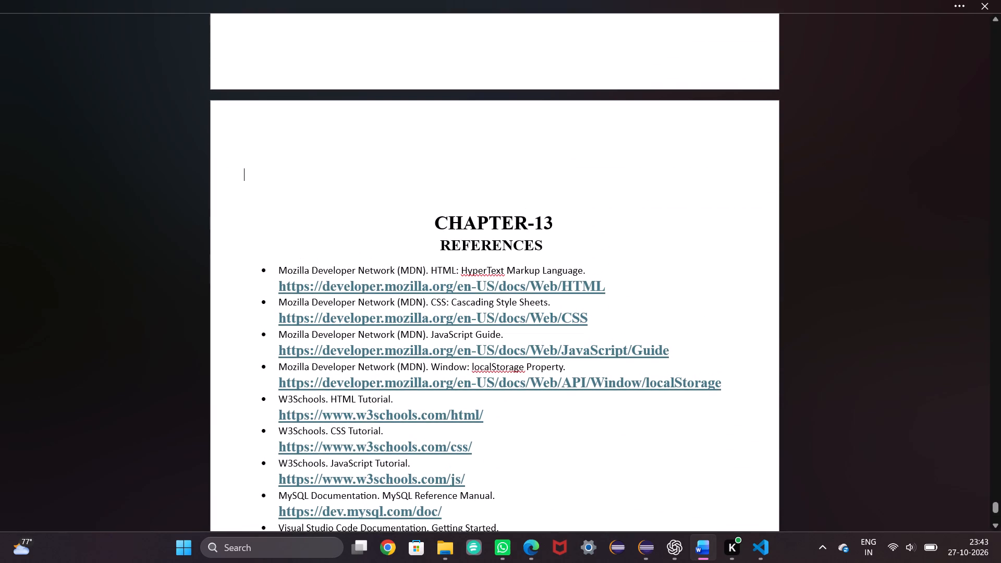
pyautogui.press('BackSpace')
pyautogui.press('BackSpace')
# Print the report to a PDF file named samp in the Documents folder.
pyautogui.scroll(-1, 485, 185)
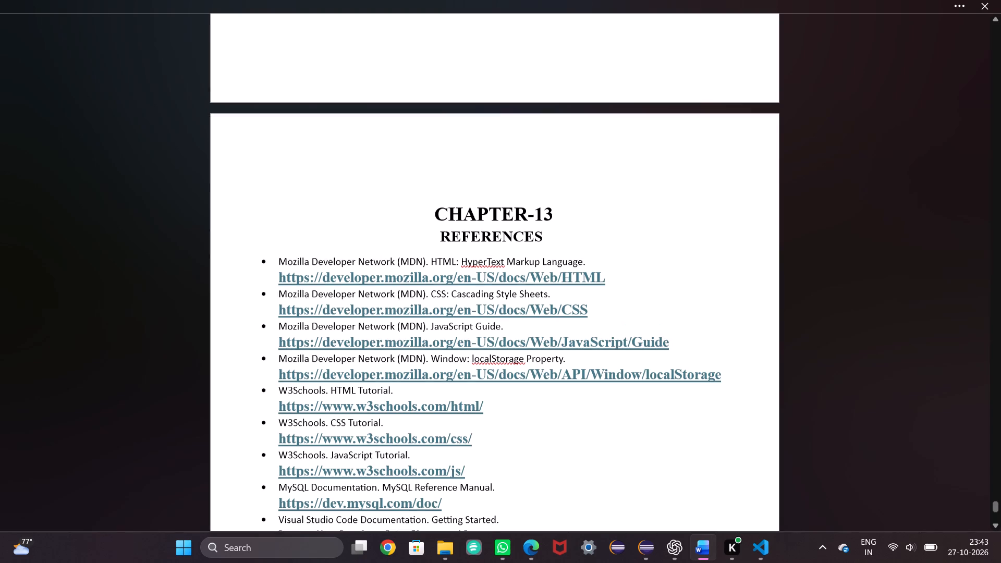
pyautogui.scroll(-2, 485, 185)
pyautogui.scroll(11, 485, 185)
pyautogui.scroll(20, 485, 185)
pyautogui.scroll(20, 485, 185)
pyautogui.scroll(20, 485, 185)
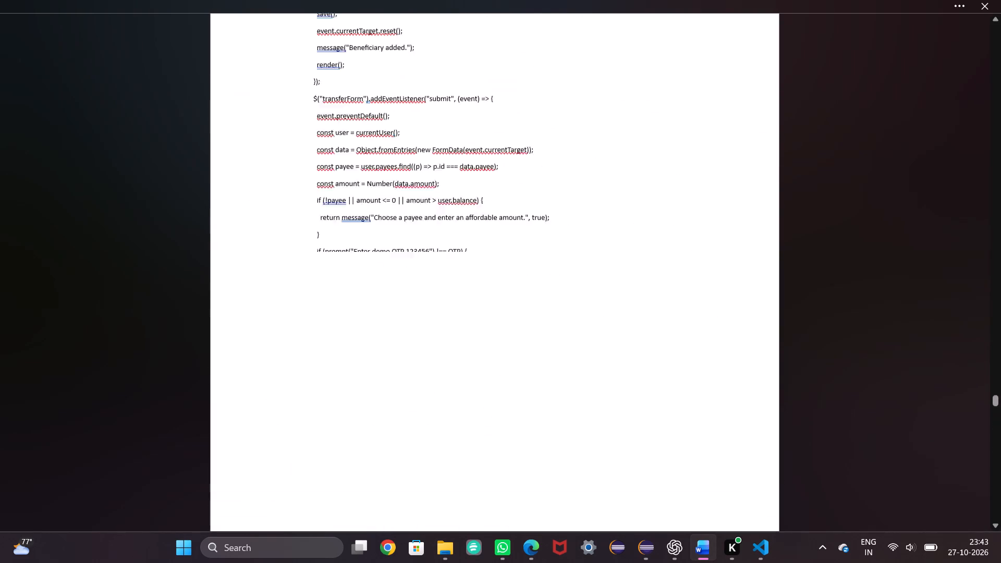
pyautogui.scroll(20, 485, 185)
pyautogui.scroll(20, 485, 185)
pyautogui.scroll(20, 485, 185)
pyautogui.click(477, 0)
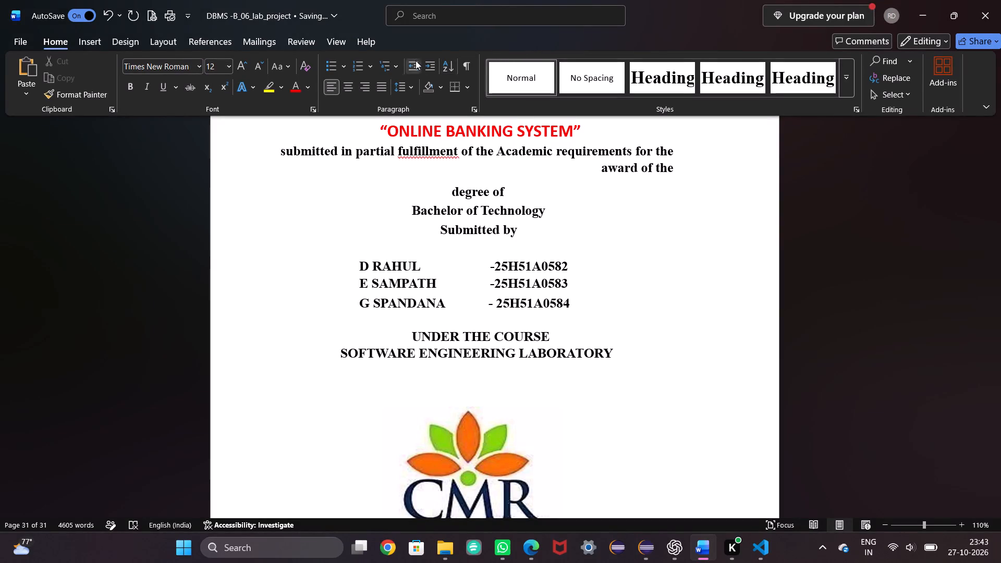
pyautogui.click(448, 10)
pyautogui.write('print')
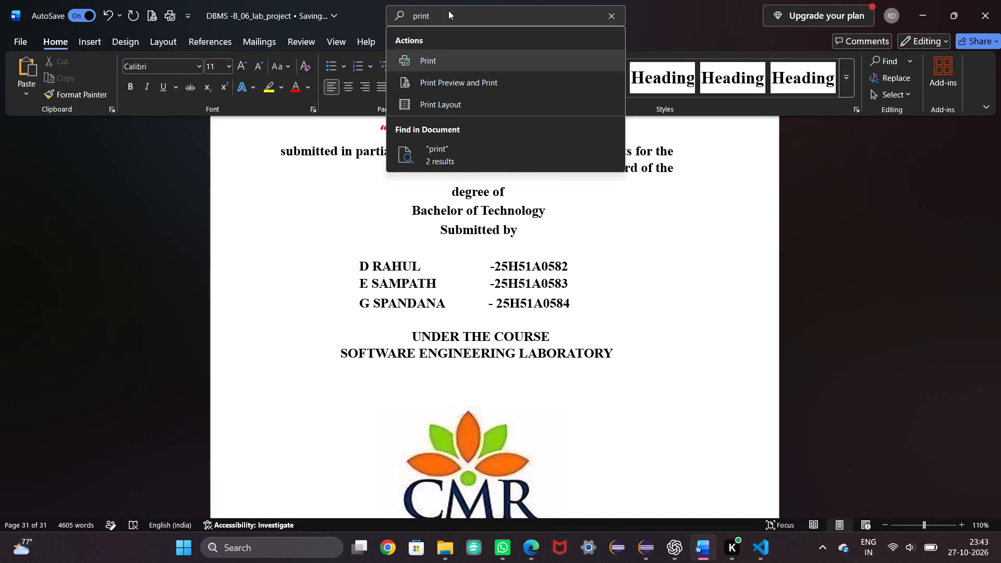
pyautogui.press('Return')
pyautogui.click(451, 52)
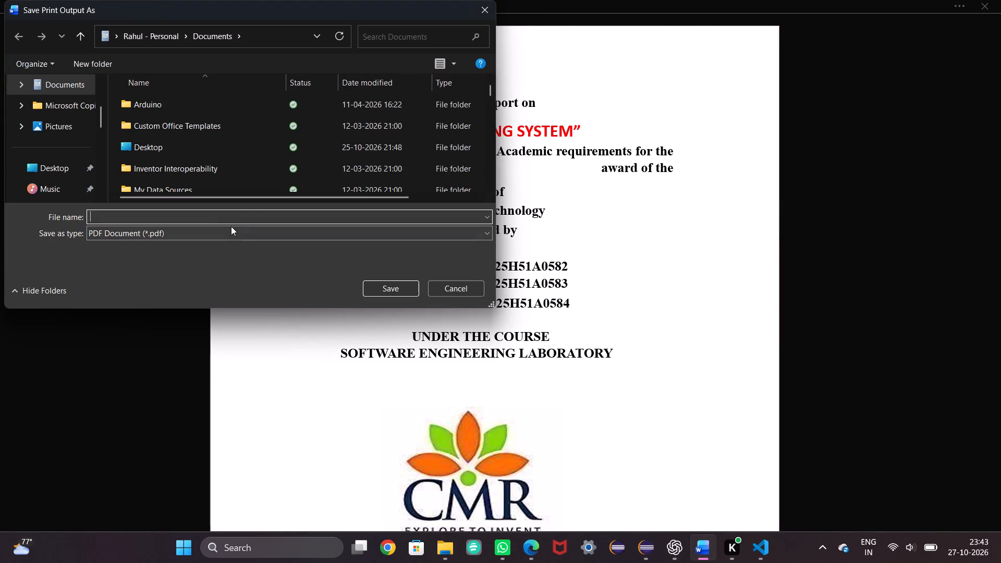
pyautogui.write('samp')
pyautogui.press('Return')
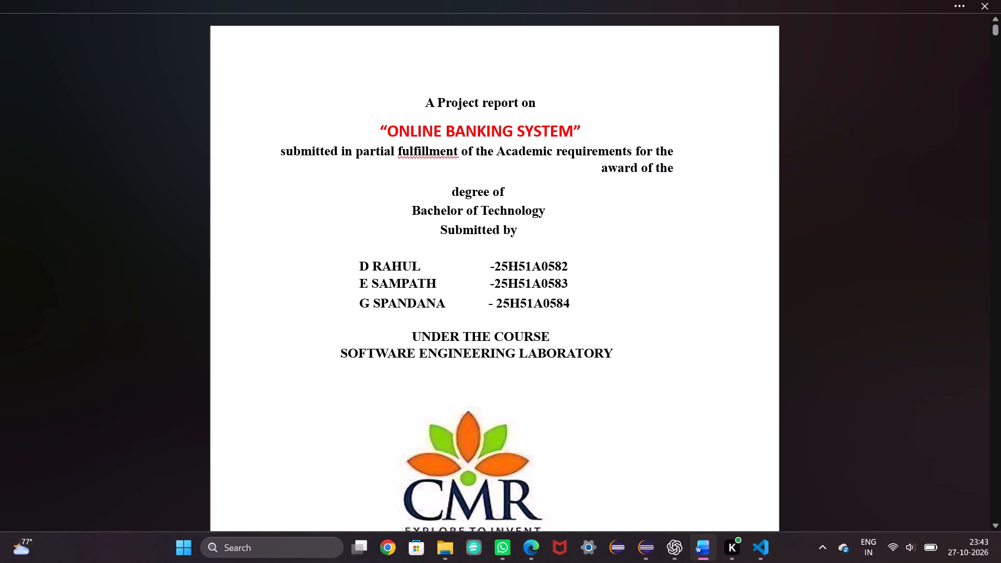
# Switch to File Explorer and open the samp PDF from the recent files.
pyautogui.moveTo(467, 560); pyautogui.dragTo(463, 560)
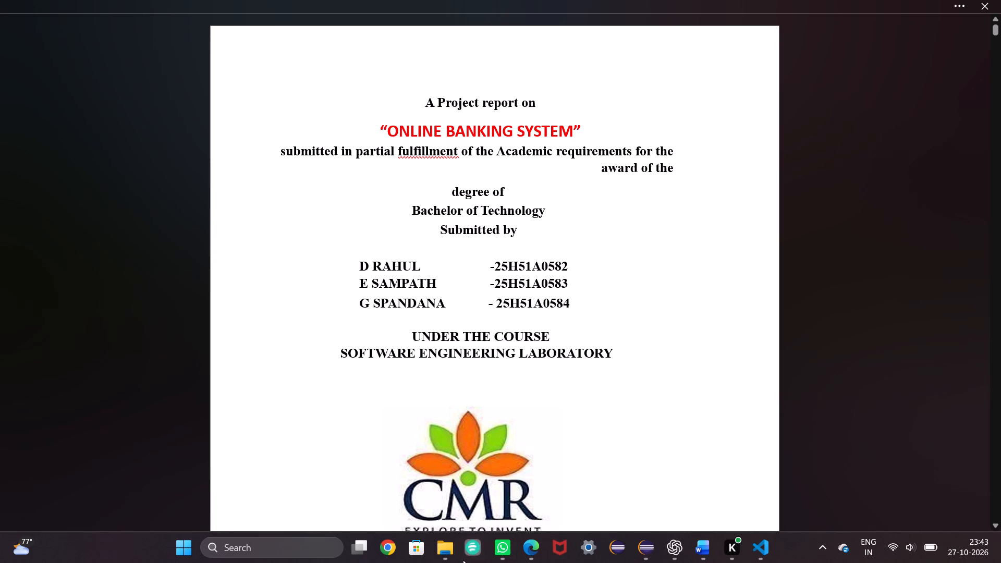
pyautogui.moveTo(463, 560); pyautogui.dragTo(453, 559)
pyautogui.click(453, 559)
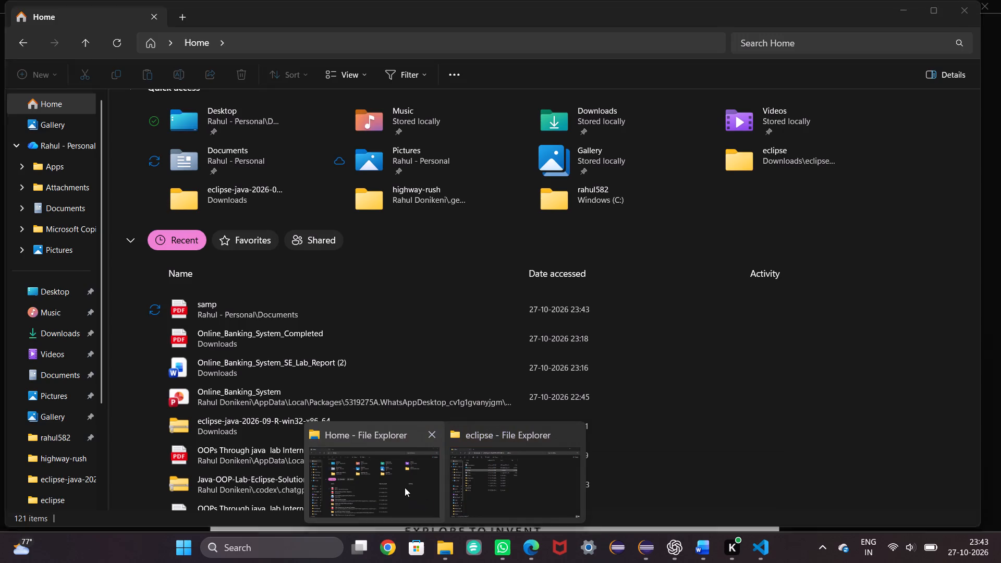
pyautogui.click(405, 487)
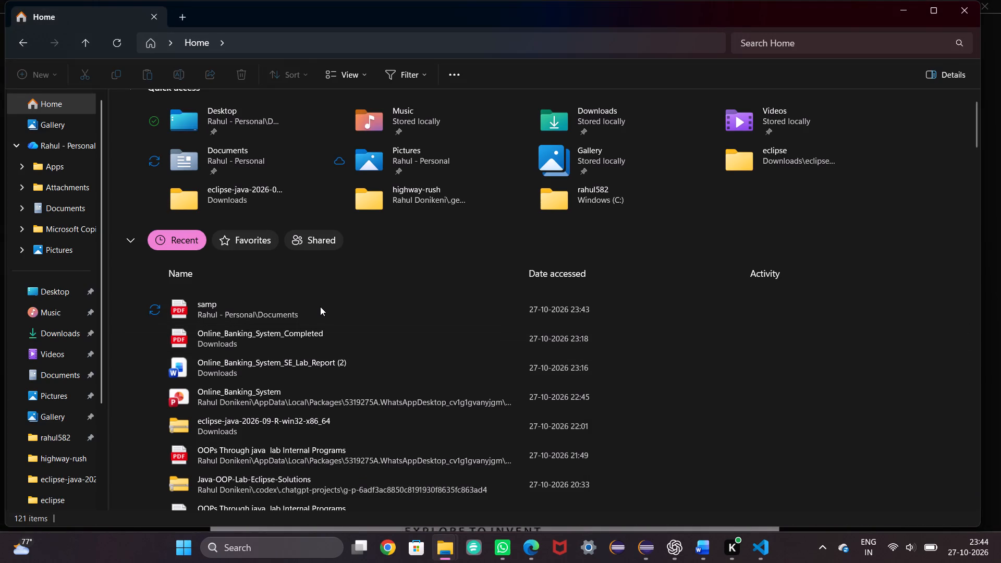
pyautogui.doubleClick(320, 307)
# Look through the front pages of samp.pdf down to the page numbers listed in its table of contents.
pyautogui.scroll(-4, 320, 307)
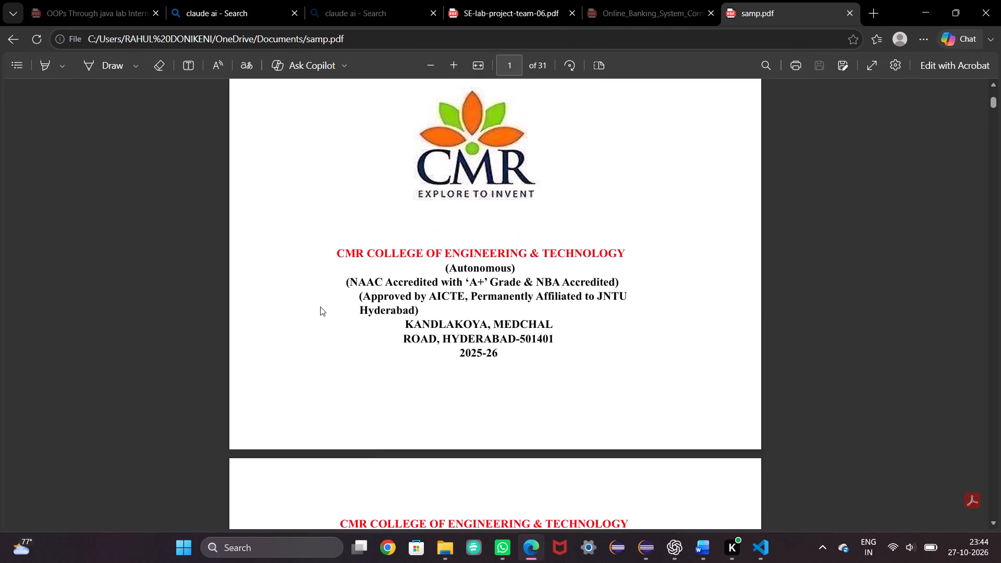
pyautogui.scroll(-4, 320, 307)
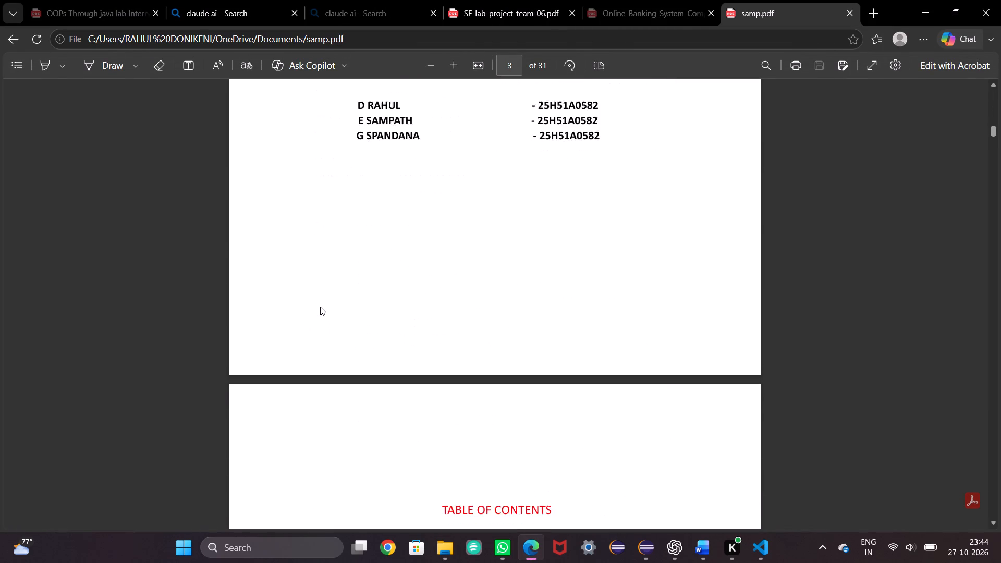
pyautogui.scroll(-1, 320, 307)
pyautogui.scroll(2, 320, 307)
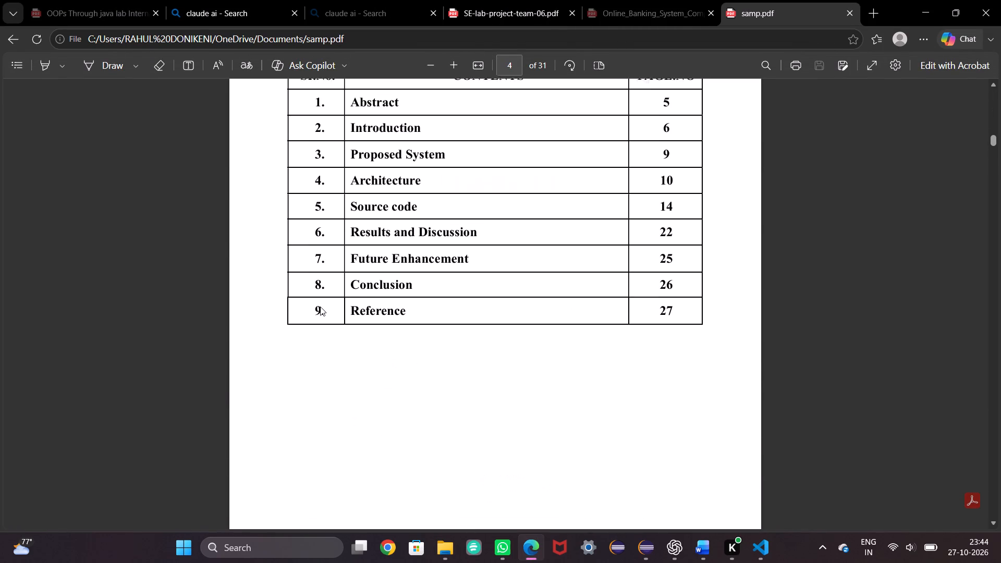
pyautogui.scroll(2, 320, 307)
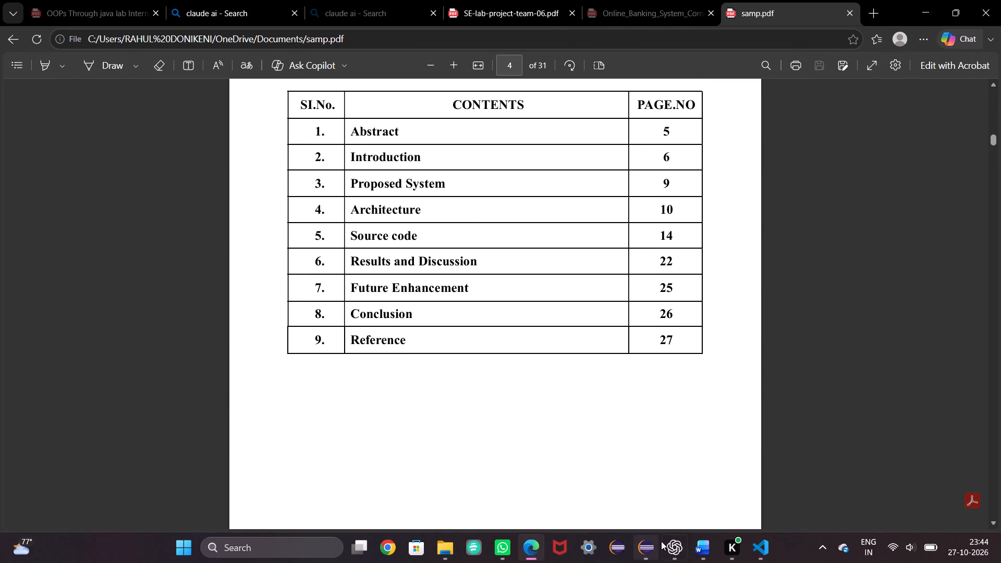
# Switch to the Word report and bring its TABLE OF CONTENTS page into view.
pyautogui.click(694, 553)
pyautogui.scroll(-5, 571, 389)
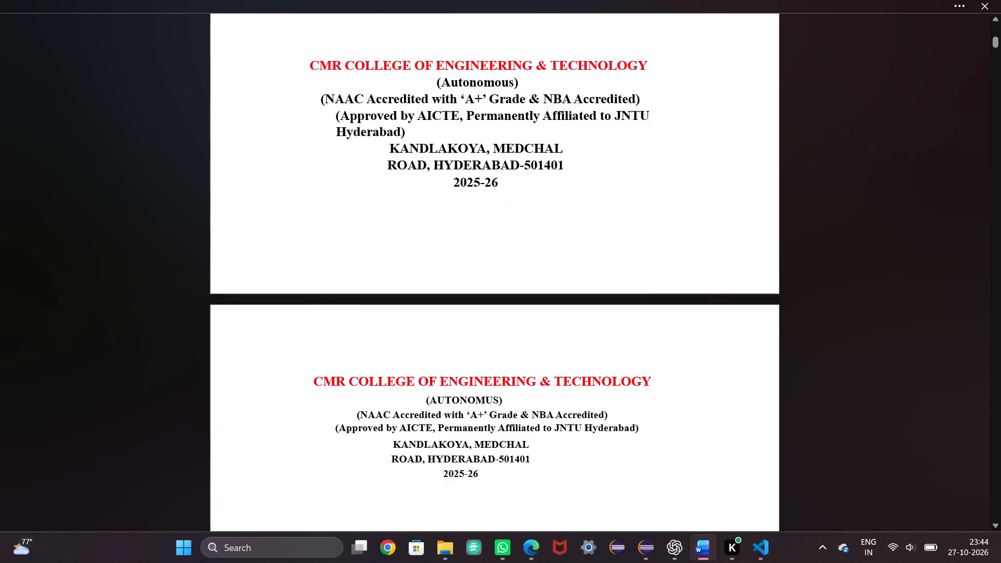
pyautogui.scroll(-4, 571, 389)
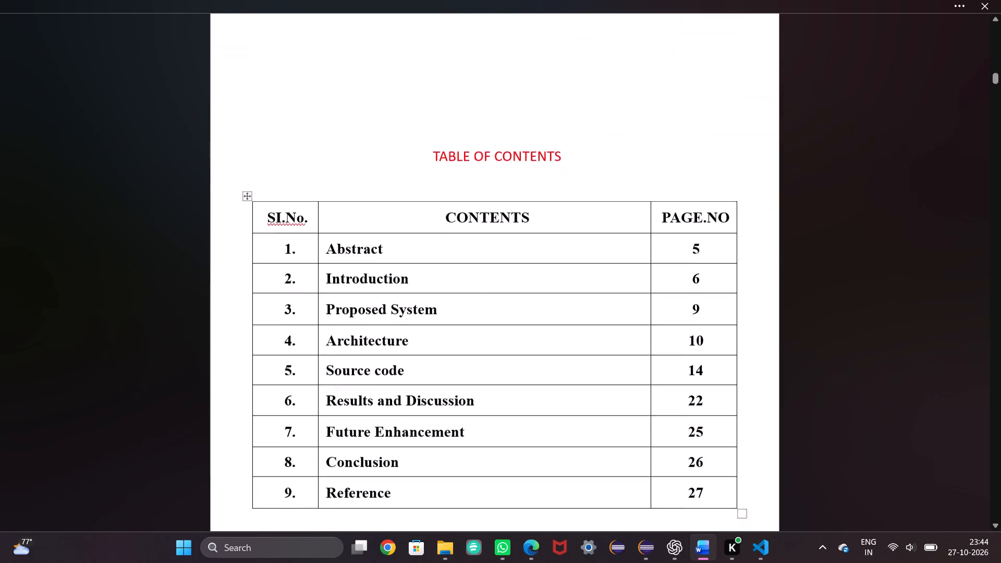
pyautogui.scroll(-1, 571, 389)
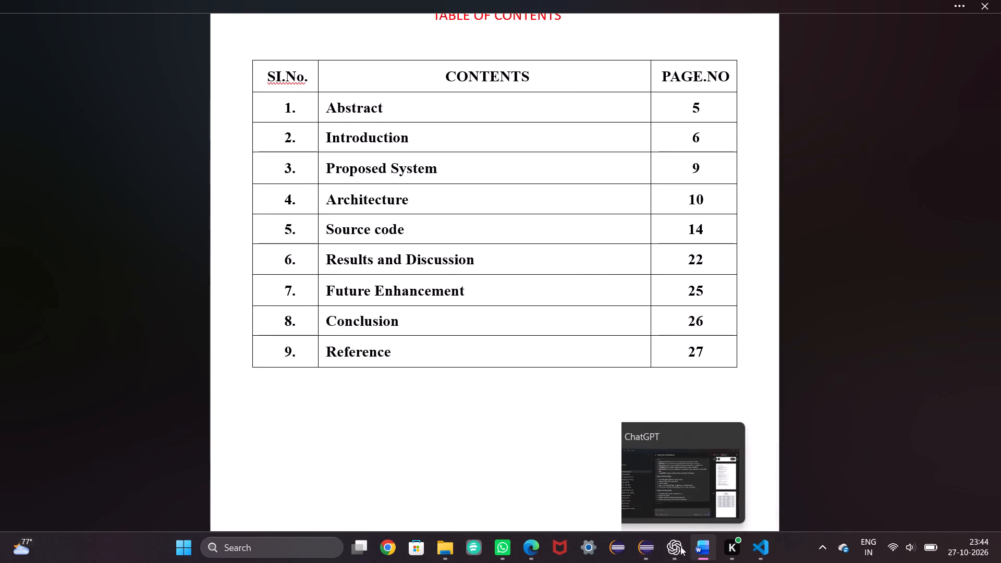
# Switch to samp.pdf in Edge and examine the pages from the Abstract to the class diagram against the listed page numbers.
pyautogui.hotkey('alt', 'Tab')
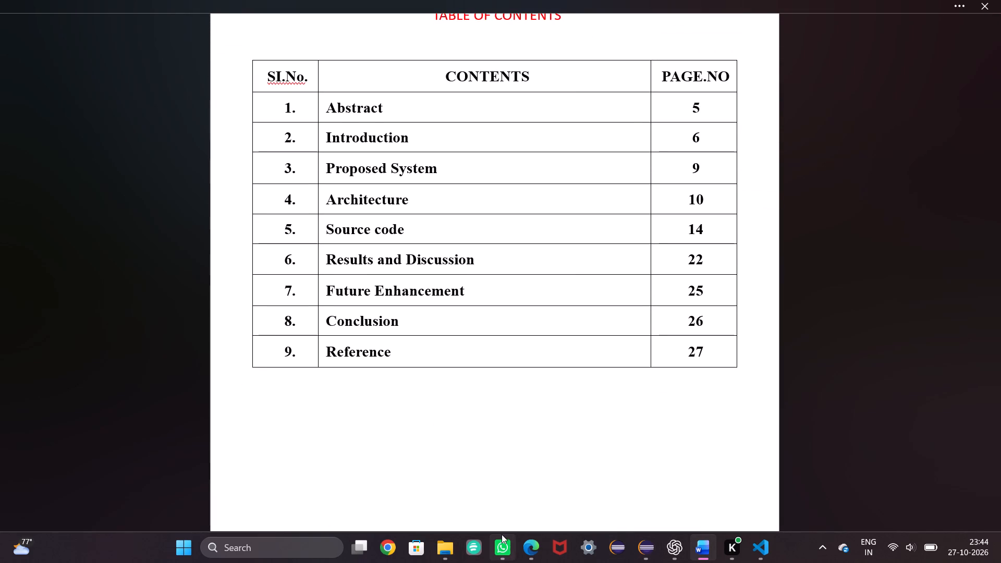
pyautogui.scroll(-3, 484, 469)
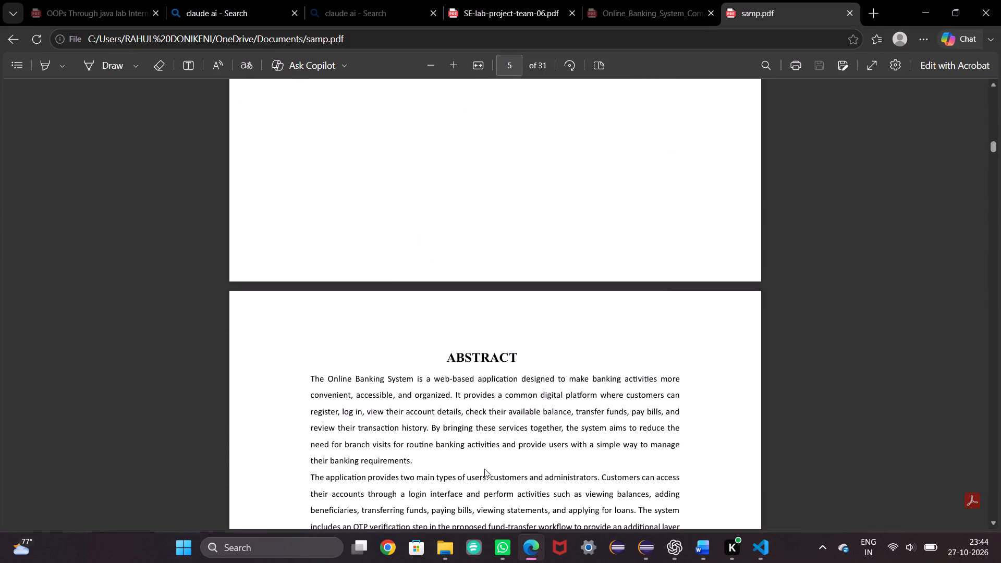
pyautogui.scroll(-10, 484, 469)
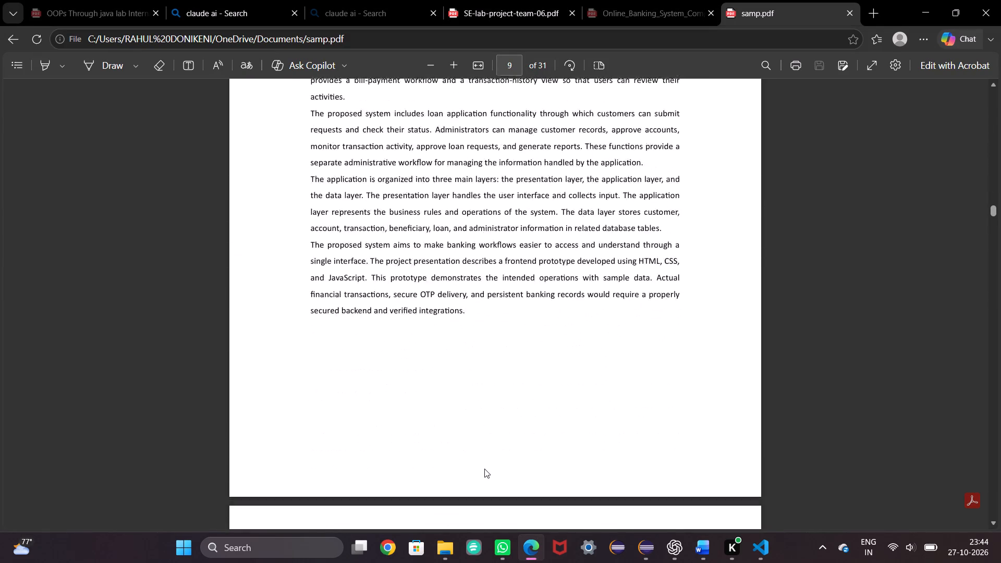
pyautogui.scroll(-4, 484, 469)
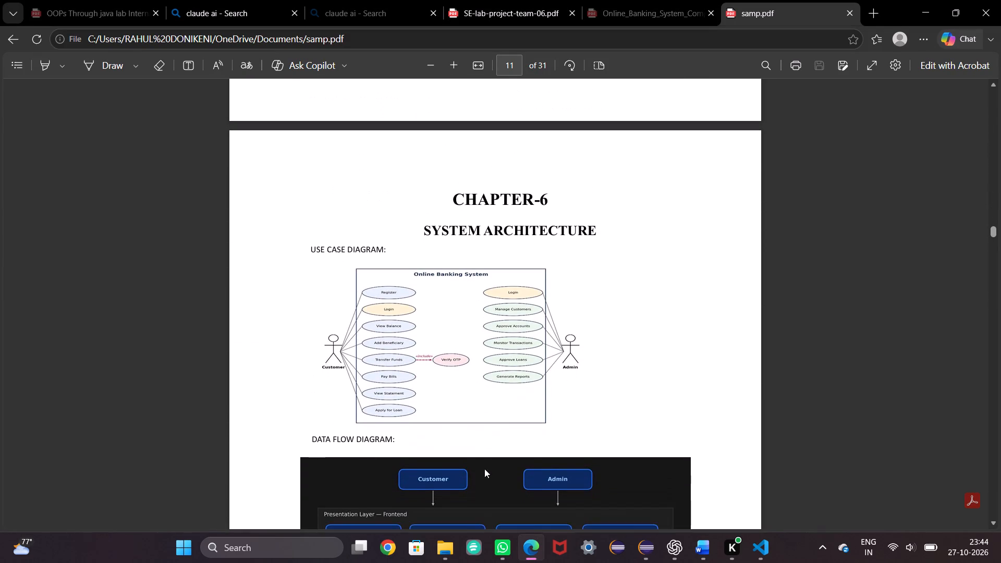
pyautogui.scroll(-4, 484, 469)
pyautogui.scroll(4, 484, 469)
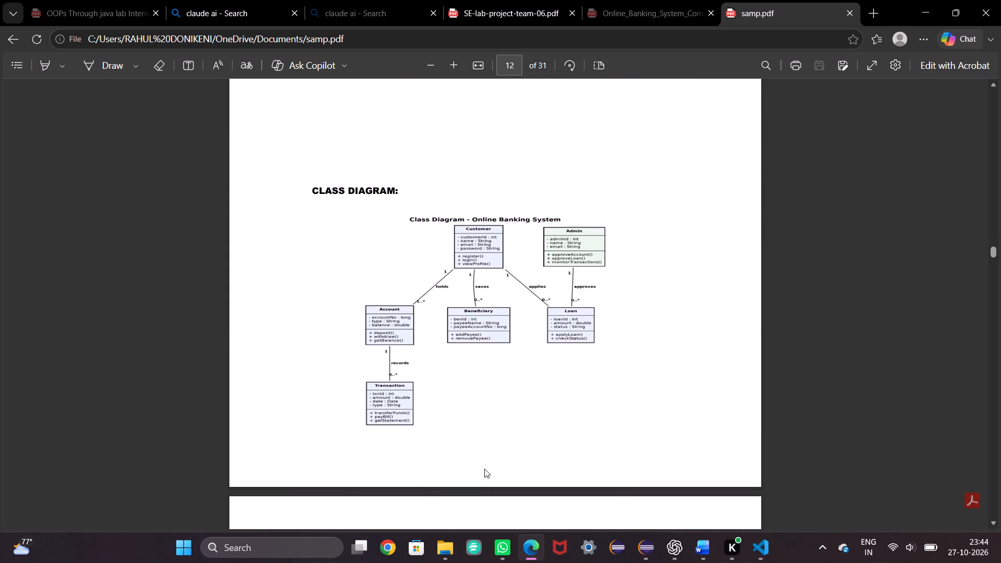
pyautogui.scroll(1, 484, 469)
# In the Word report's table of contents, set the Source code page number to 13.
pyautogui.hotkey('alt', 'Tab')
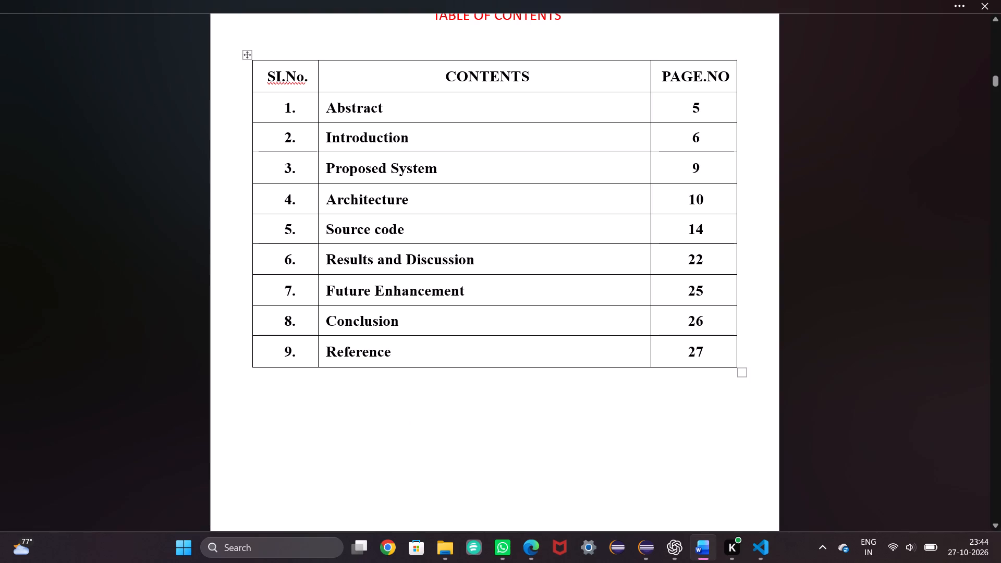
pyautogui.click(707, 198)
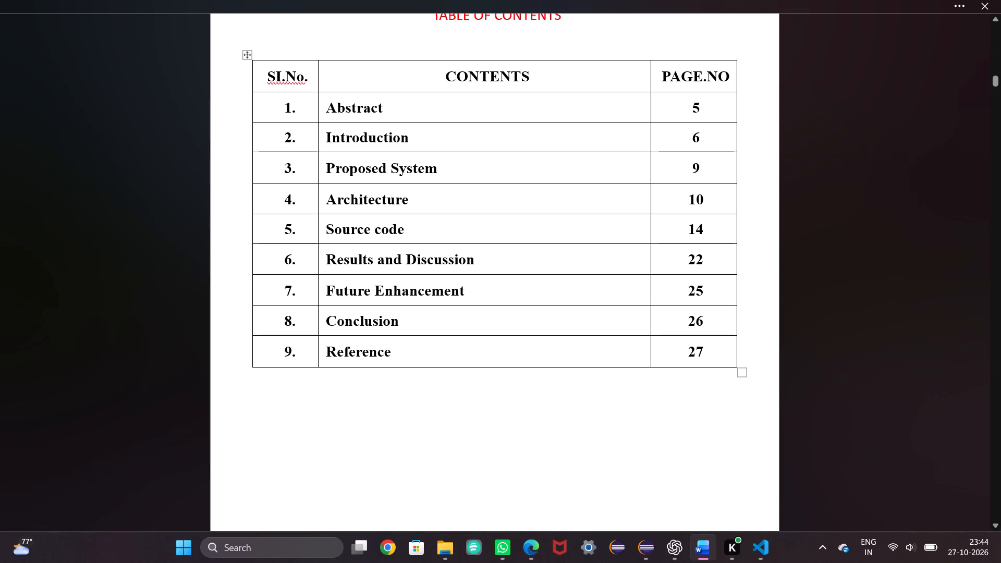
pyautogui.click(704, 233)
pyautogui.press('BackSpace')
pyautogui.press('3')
# Check samp.pdf for the page where the source code starts, and delete the last digit of the Source code page number in Word's contents table.
pyautogui.hotkey('alt', 'Tab')
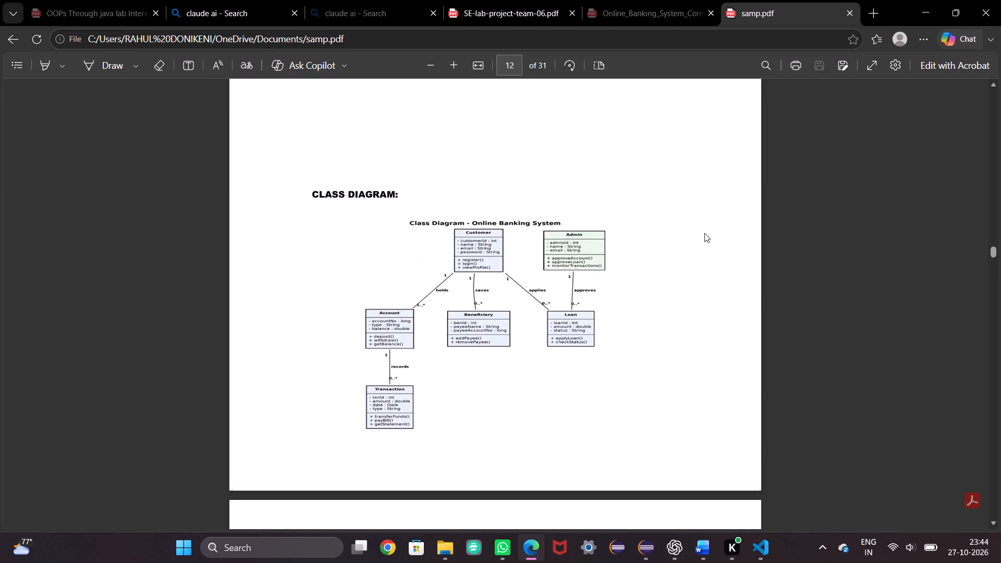
pyautogui.scroll(-3, 704, 233)
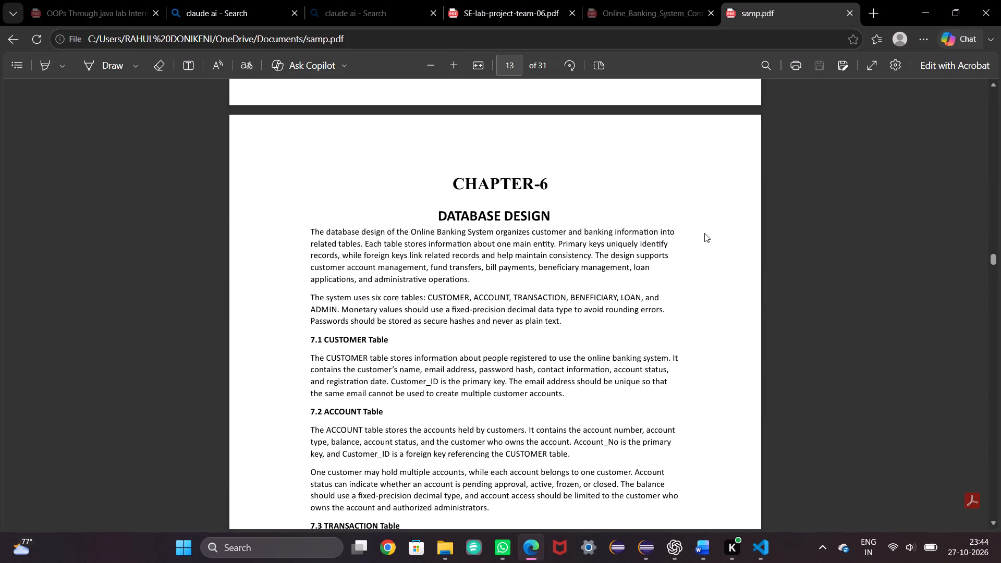
pyautogui.keyDown('alt'); pyautogui.scroll(-1, 704, 233); pyautogui.keyUp('alt')
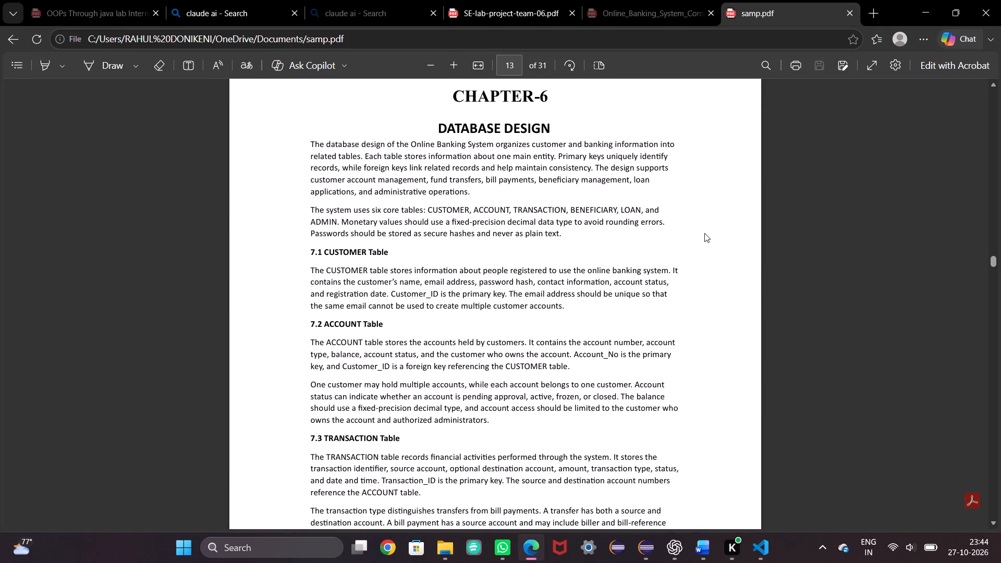
pyautogui.keyDown('alt'); pyautogui.scroll(-6, 704, 233); pyautogui.keyUp('alt')
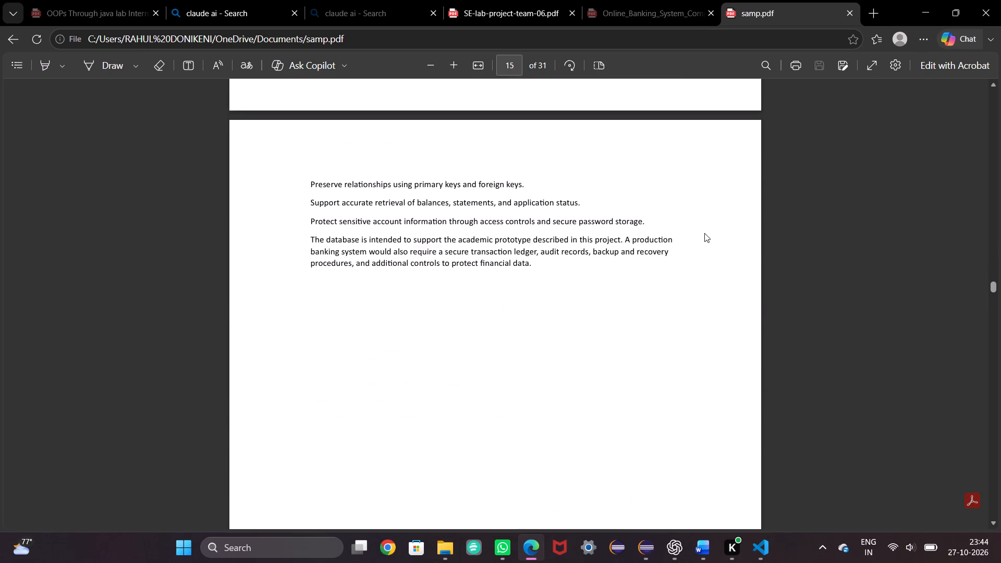
pyautogui.keyDown('alt'); pyautogui.scroll(-5, 704, 233); pyautogui.keyUp('alt')
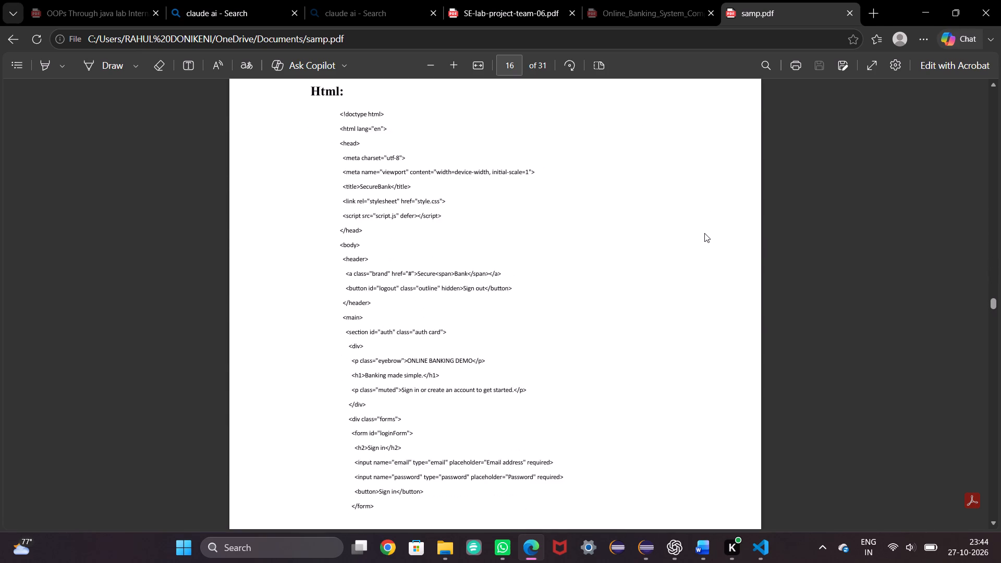
pyautogui.keyDown('alt'); pyautogui.scroll(-2, 704, 233); pyautogui.keyUp('alt')
pyautogui.hotkey('alt', 'Tab')
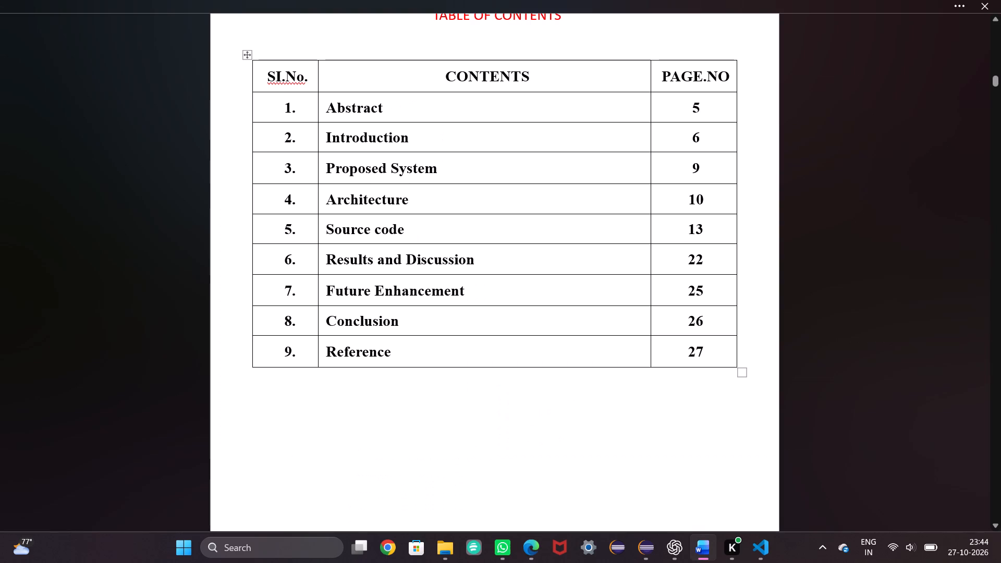
pyautogui.press('BackSpace')
# Check the source code pages up to the test cases in samp.pdf, and complete the Source code page number in Word as 16.
pyautogui.hotkey('alt', 'Tab')
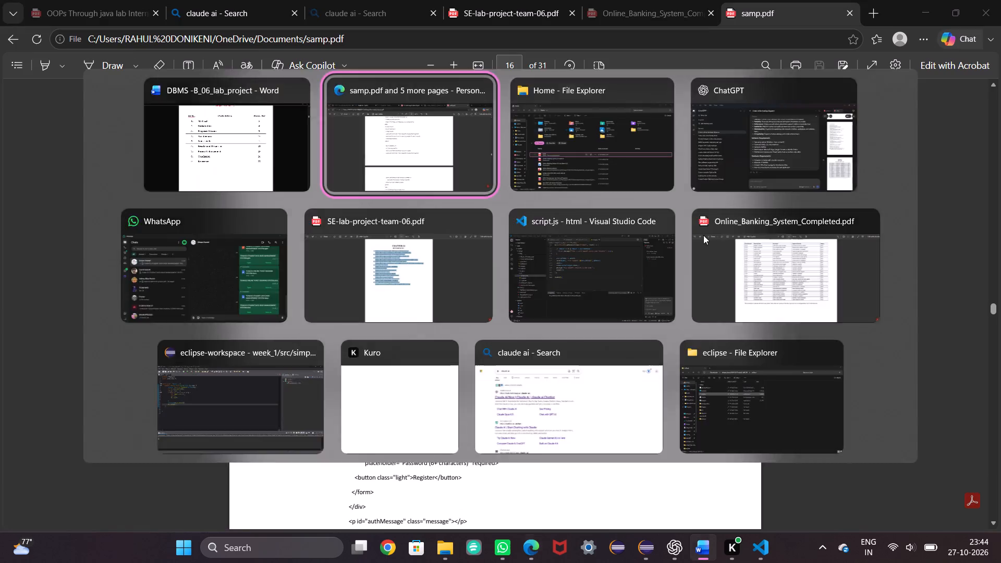
pyautogui.scroll(4, 703, 235)
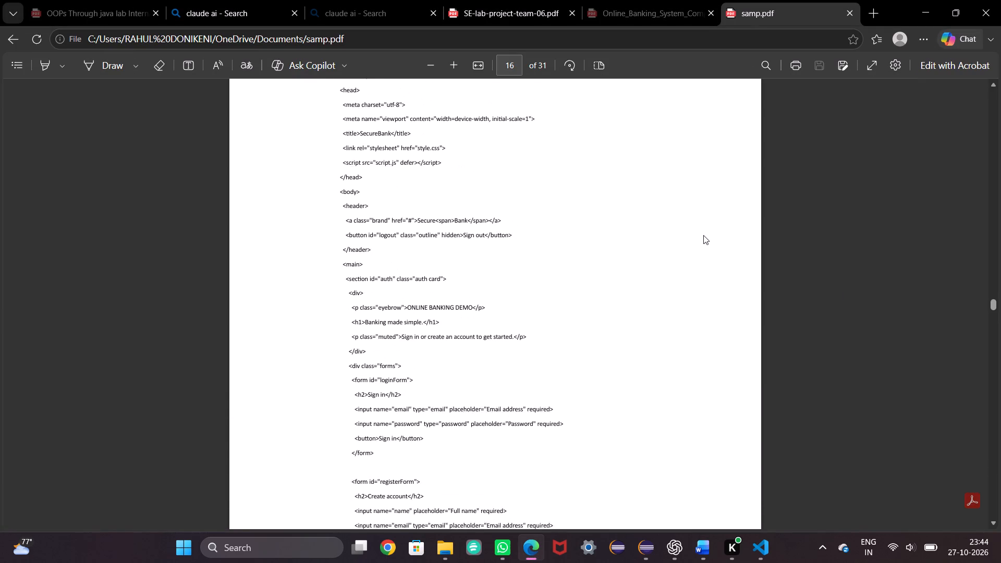
pyautogui.scroll(1, 703, 235)
pyautogui.scroll(-2, 703, 235)
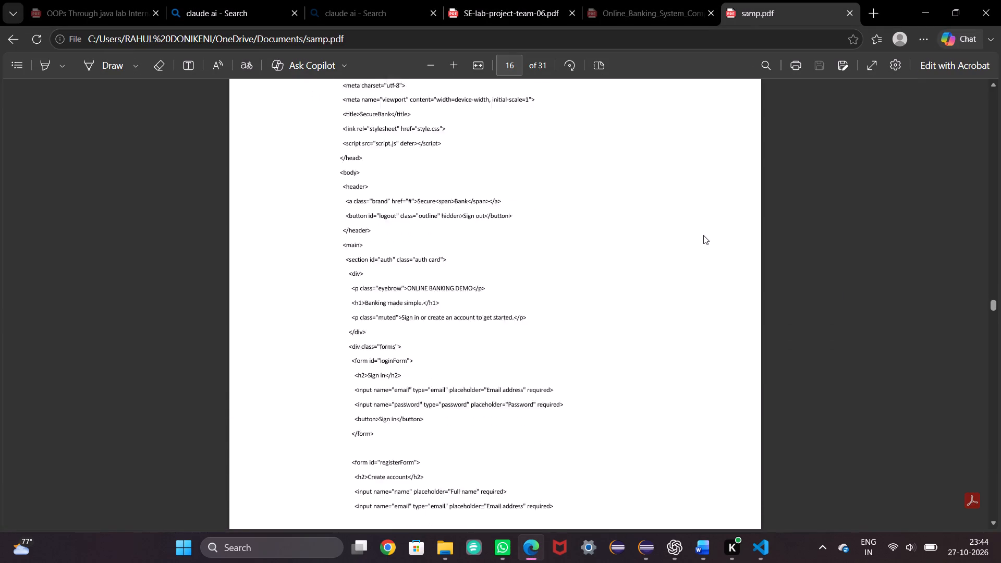
pyautogui.scroll(-14, 703, 235)
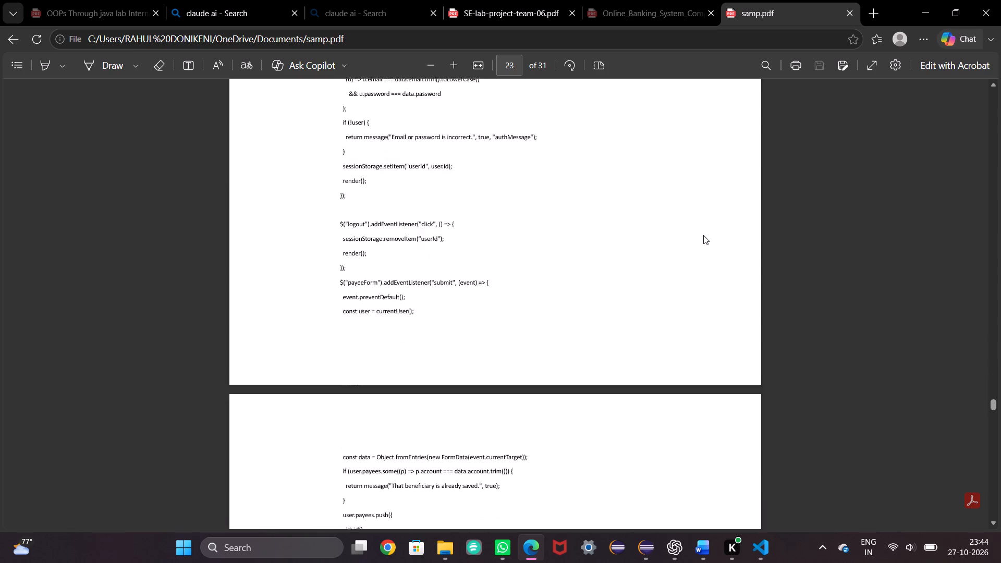
pyautogui.scroll(-1, 703, 235)
pyautogui.hotkey('alt', 'Tab')
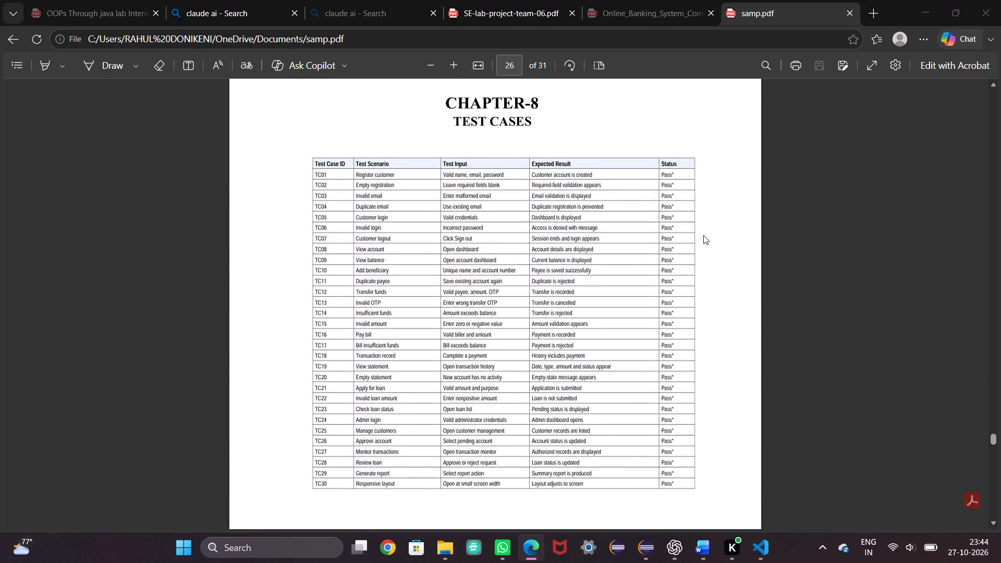
pyautogui.press('6')
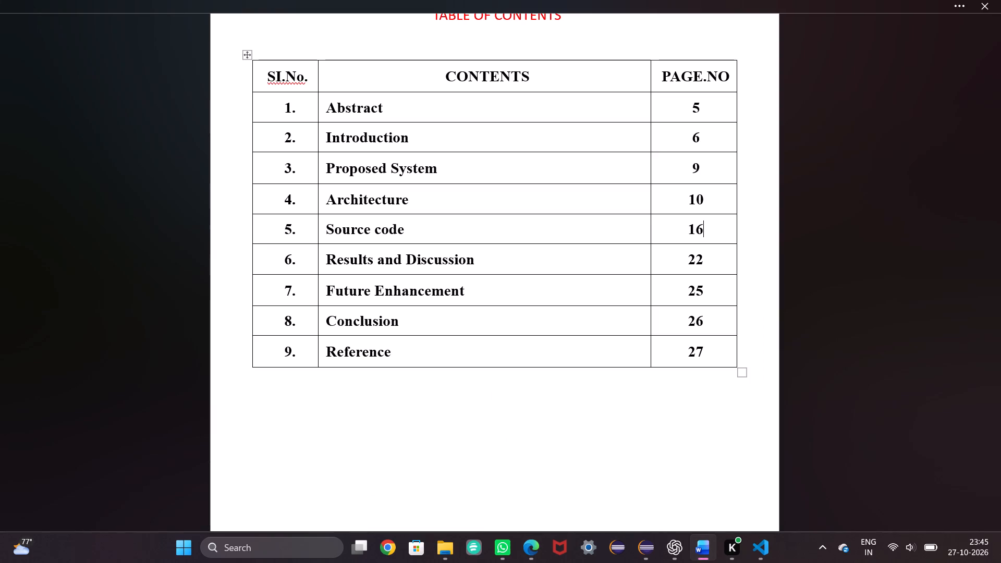
# Check the Test Cases chapter's page in samp.pdf, and set the Results and Discussion page number to 26 in Word's contents table.
pyautogui.hotkey('alt', 'Tab')
pyautogui.scroll(-1, 616, 344)
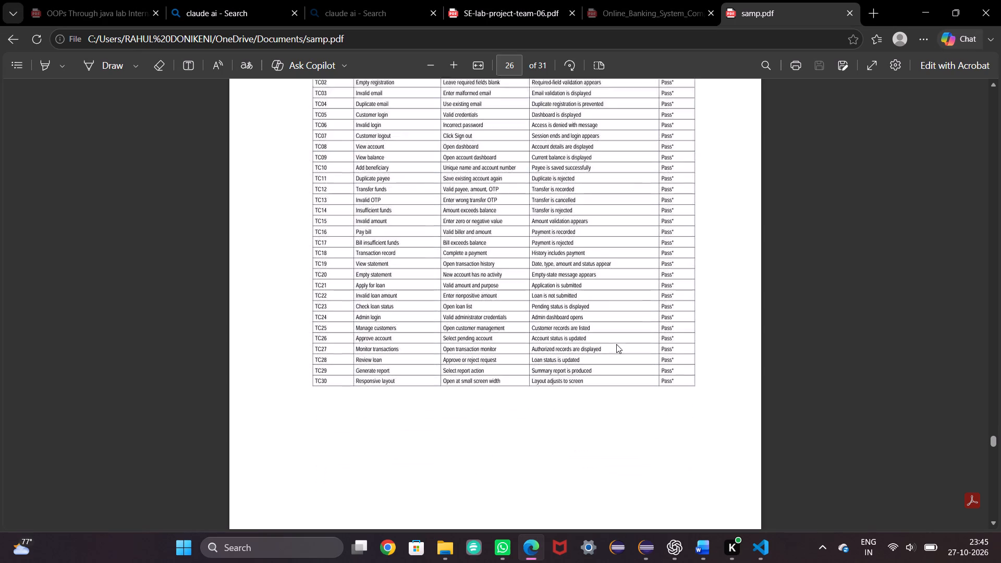
pyautogui.scroll(-1, 616, 344)
pyautogui.scroll(2, 616, 344)
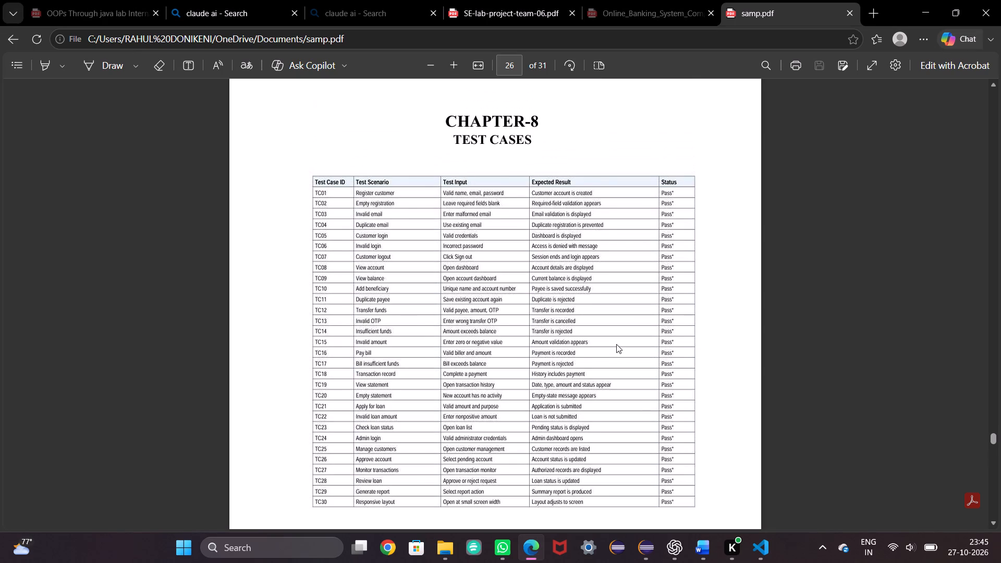
pyautogui.hotkey('alt', 'Tab')
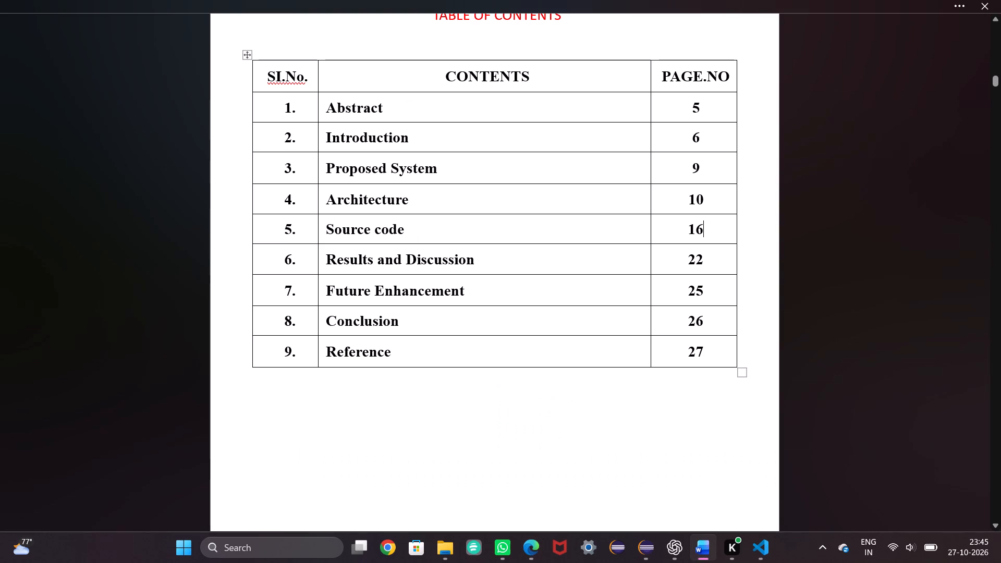
pyautogui.click(700, 264)
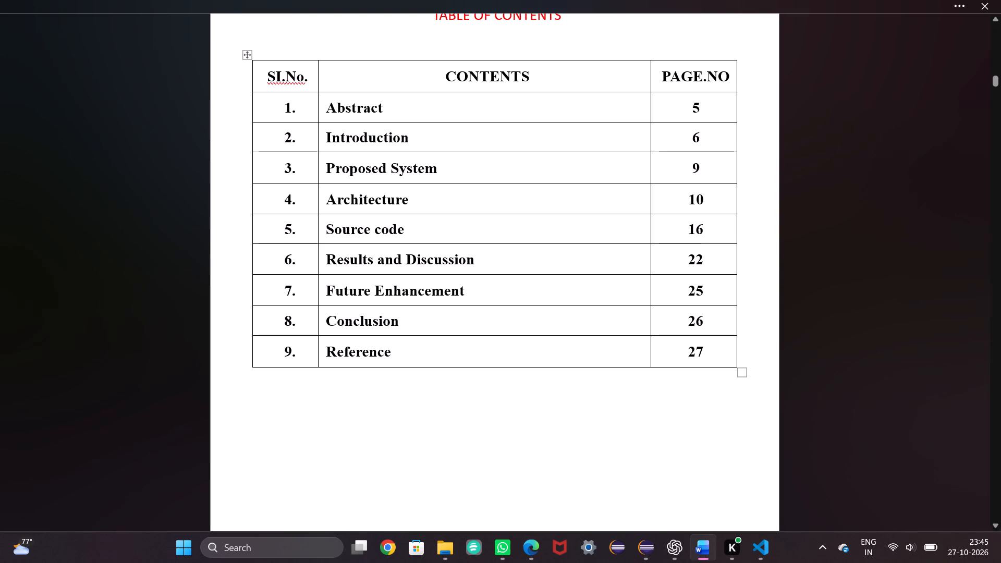
pyautogui.press('BackSpace')
pyautogui.press('6')
# Find the Future Scope chapter's page in samp.pdf, and set the Future Enhancement page number to 29 in Word's contents table.
pyautogui.hotkey('alt', 'Tab')
pyautogui.scroll(-5, 700, 264)
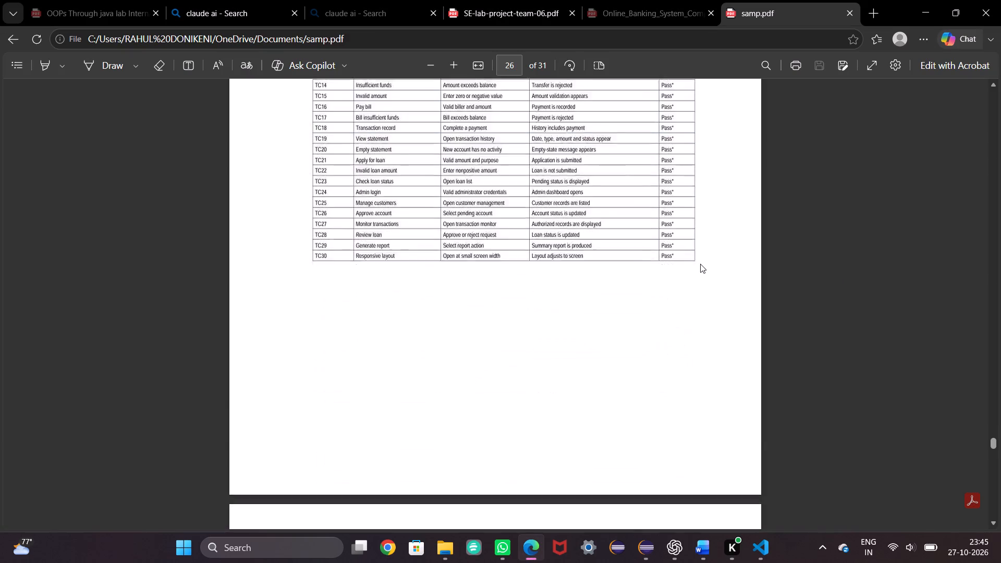
pyautogui.scroll(-5, 700, 264)
pyautogui.scroll(2, 700, 264)
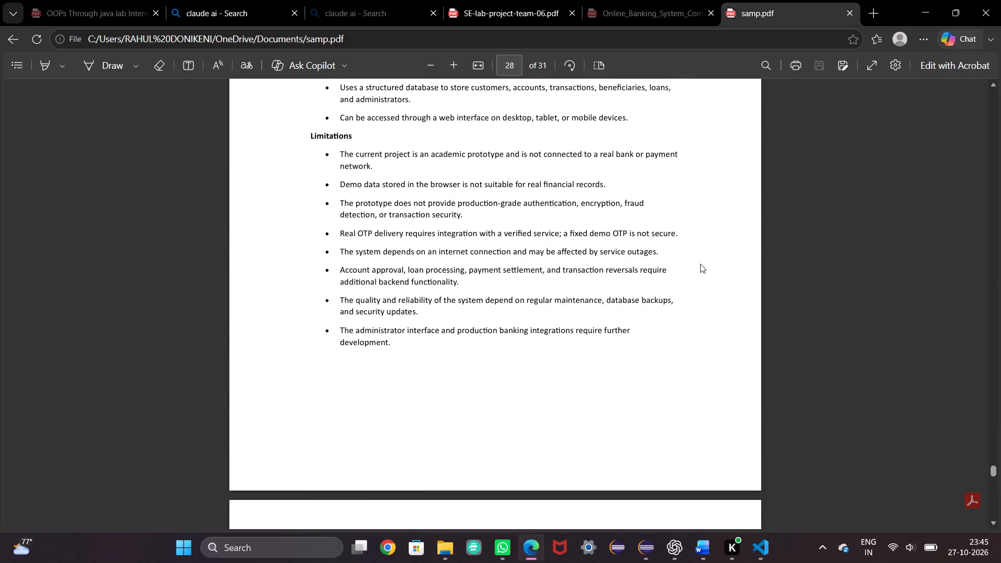
pyautogui.scroll(2, 700, 264)
pyautogui.scroll(-1, 700, 264)
pyautogui.hotkey('alt', 'Tab')
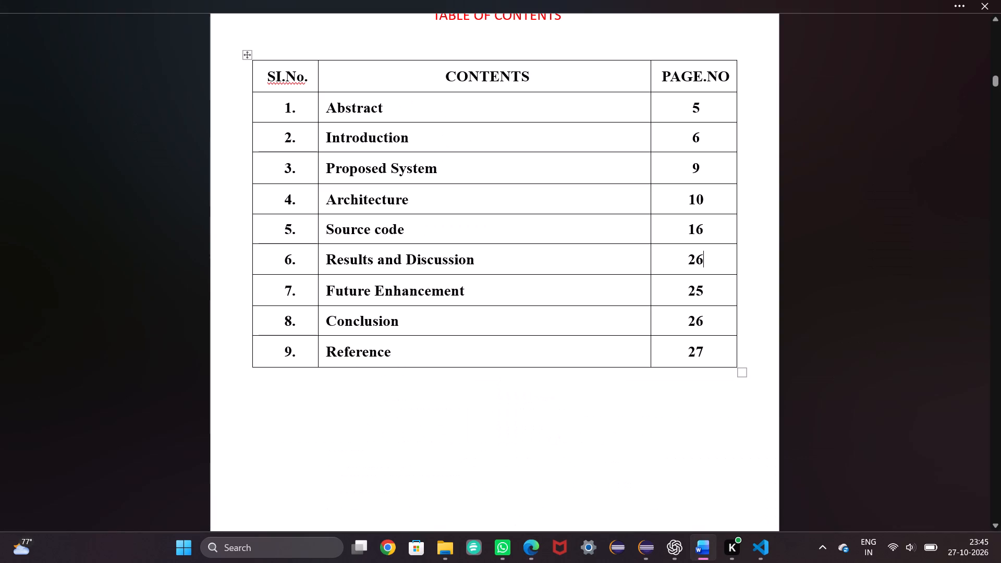
pyautogui.hotkey('alt', 'Tab')
pyautogui.scroll(-5, 700, 264)
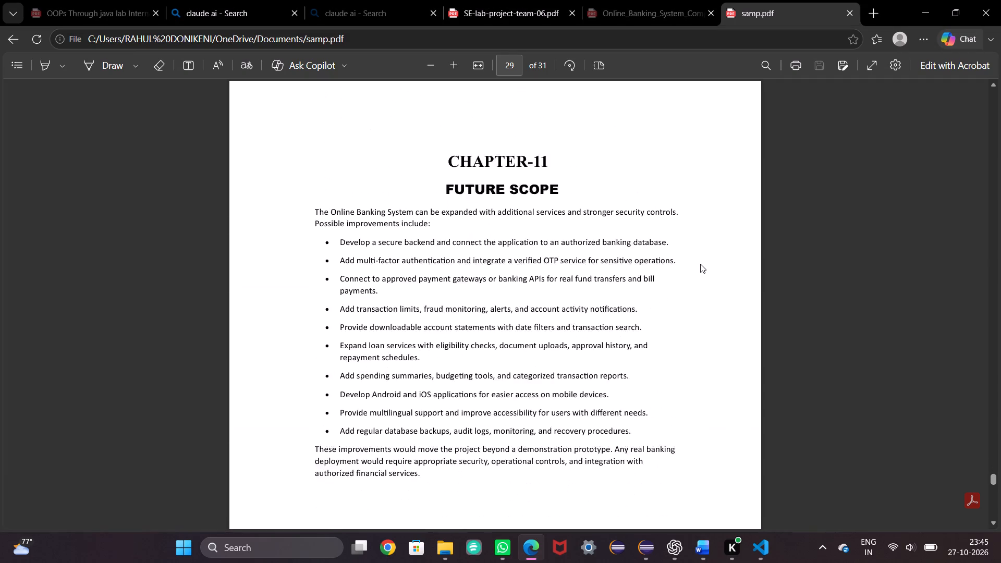
pyautogui.scroll(1, 700, 264)
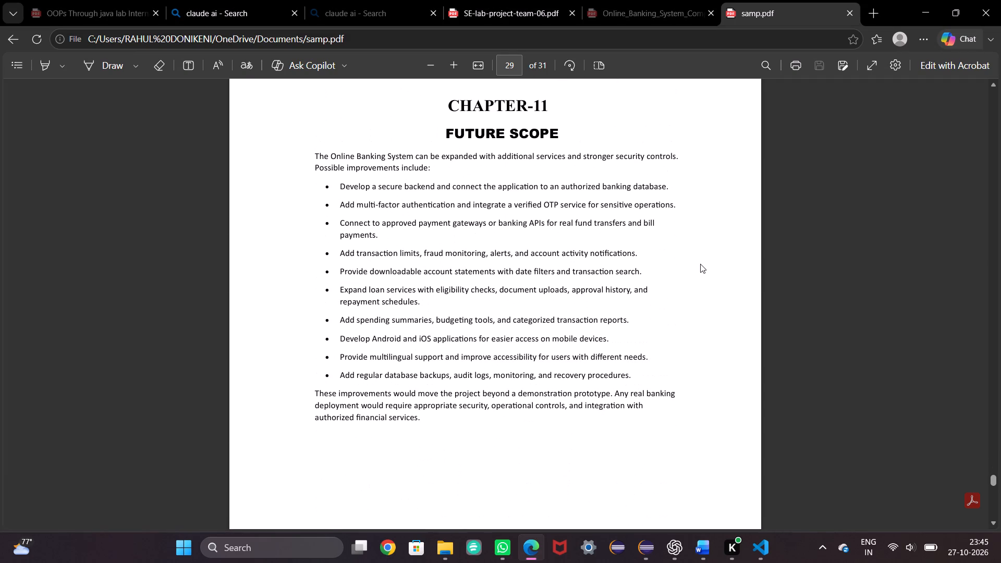
pyautogui.keyDown('alt'); pyautogui.click(700, 264); pyautogui.keyUp('alt')
pyautogui.hotkey('alt', 'Tab')
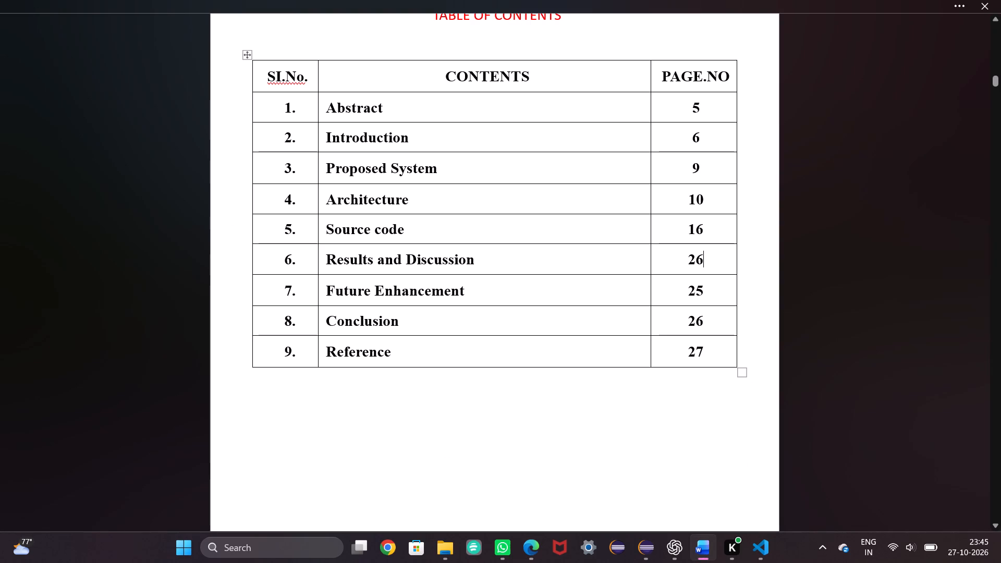
pyautogui.click(707, 289)
pyautogui.press('BackSpace')
pyautogui.press('9')
# Check samp.pdf for the page where the Conclusion chapter starts, and return to the contents table in Word.
pyautogui.hotkey('alt', 'Tab')
pyautogui.scroll(-5, 707, 289)
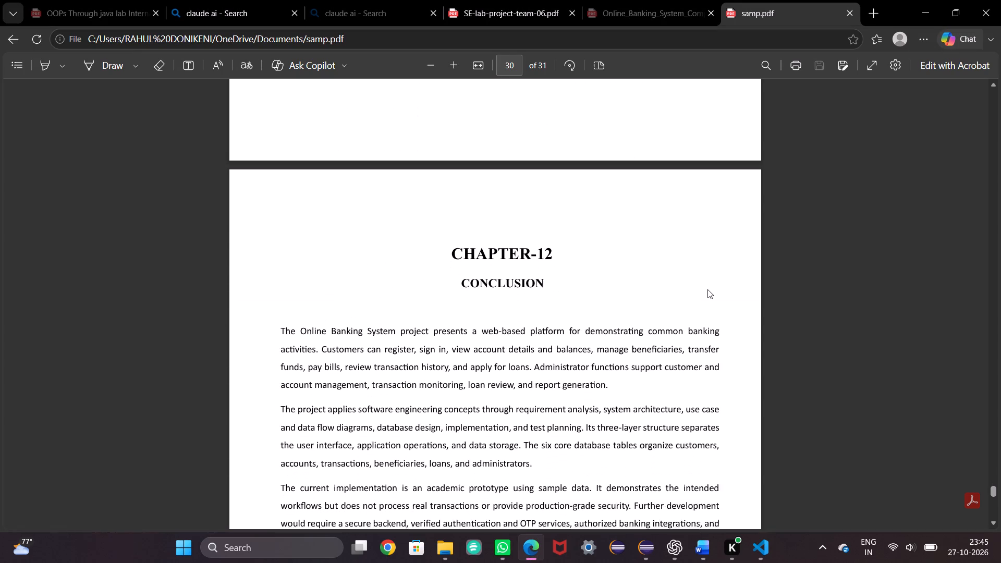
pyautogui.hotkey('alt', 'Tab')
pyautogui.hotkey('alt', 'Tab')
pyautogui.hotkey('alt', 'Tab')
pyautogui.hotkey('alt', 'Tab')
pyautogui.hotkey('alt', 'Tab')
pyautogui.hotkey('alt', 'Tab')
pyautogui.hotkey('alt', 'Tab')
pyautogui.hotkey('alt', 'Tab')
pyautogui.hotkey('alt', 'Tab')
pyautogui.hotkey('alt', 'Tab')
pyautogui.hotkey('alt', 'Tab')
pyautogui.hotkey('alt', 'Tab')
pyautogui.hotkey('alt', 'Tab')
pyautogui.hotkey('alt', 'Tab')
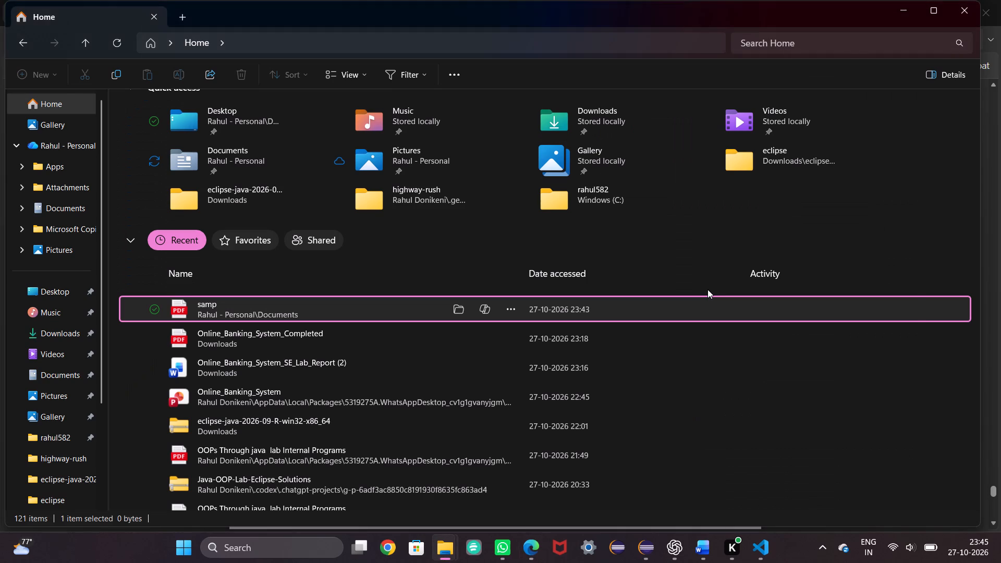
pyautogui.hotkey('alt', 'Tab')
pyautogui.hotkey('alt', 'Tab')
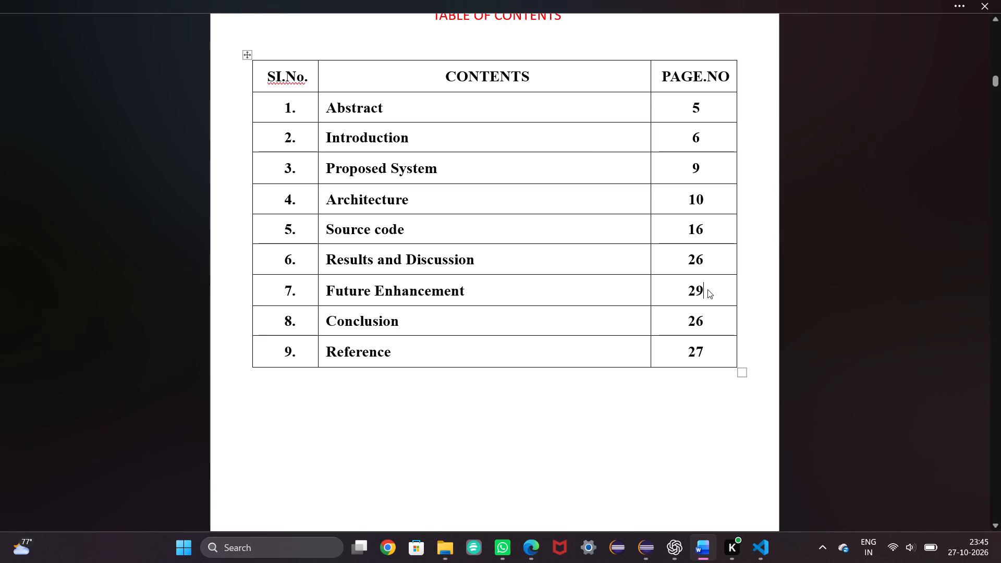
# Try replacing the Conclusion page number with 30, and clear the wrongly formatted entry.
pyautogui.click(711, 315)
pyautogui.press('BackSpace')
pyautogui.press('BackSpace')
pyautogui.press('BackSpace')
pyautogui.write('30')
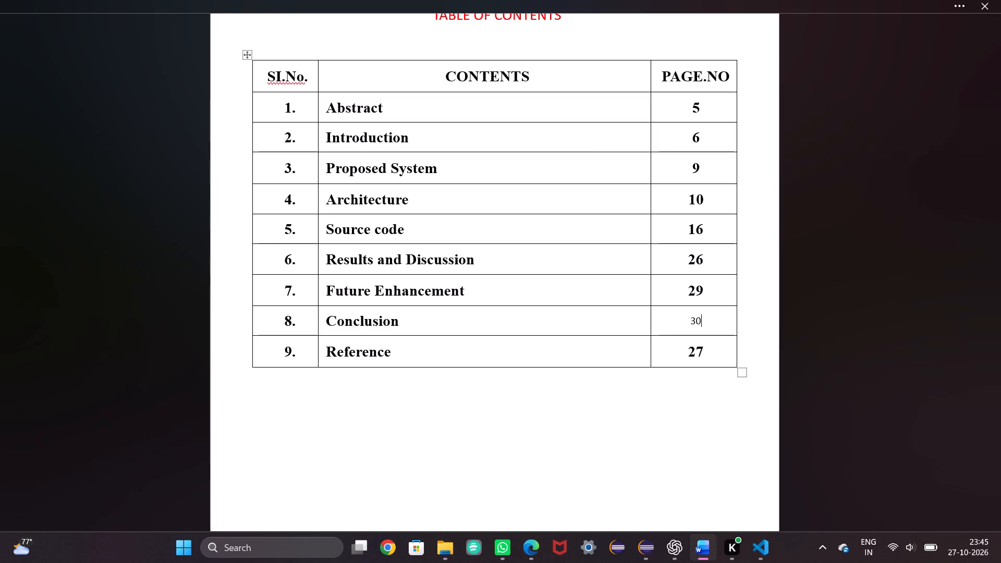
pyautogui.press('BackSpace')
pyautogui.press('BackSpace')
# Trim the Reference page number to 2, copy it into the Conclusion row for its formatting, and make the Conclusion page number 30.
pyautogui.doubleClick(711, 357)
pyautogui.click(711, 357)
pyautogui.press('BackSpace')
pyautogui.press('BackSpace')
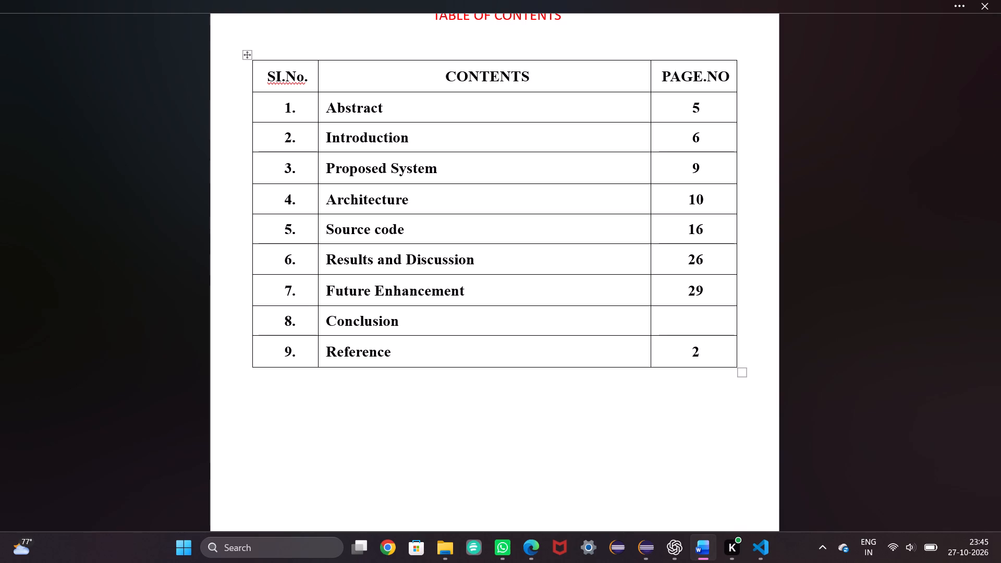
pyautogui.doubleClick(697, 357)
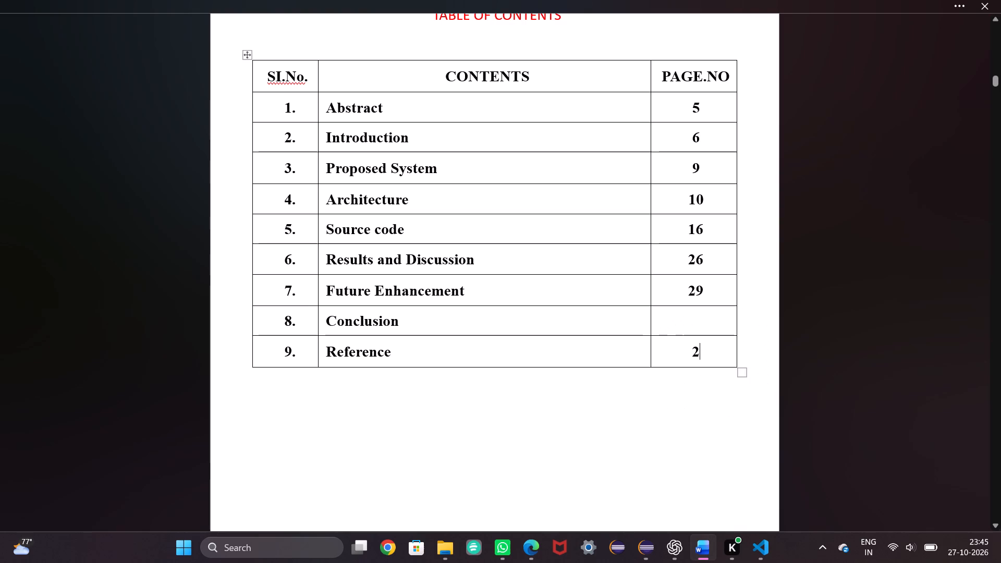
pyautogui.tripleClick(697, 357)
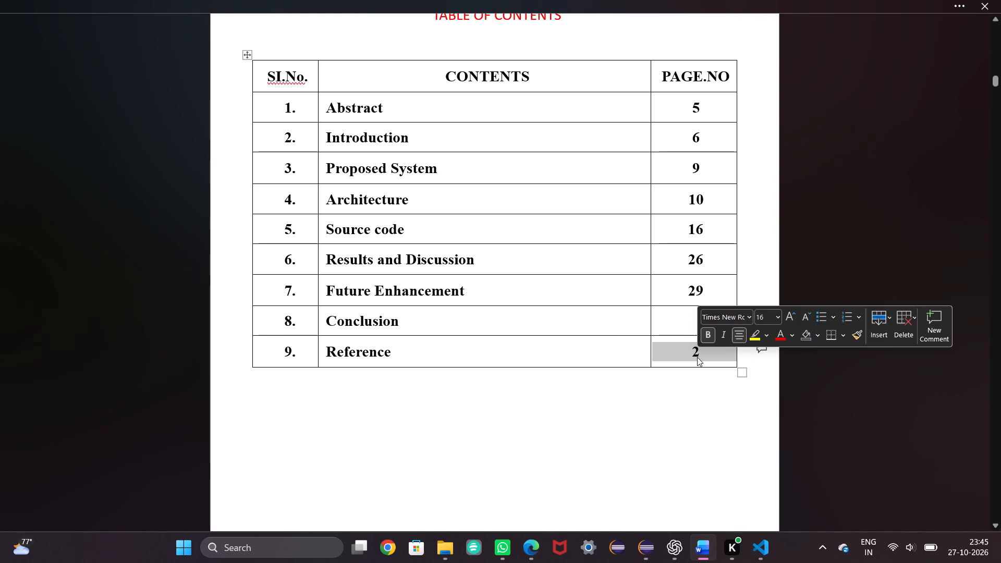
pyautogui.hotkey('ctrl', 'c')
pyautogui.click(694, 326)
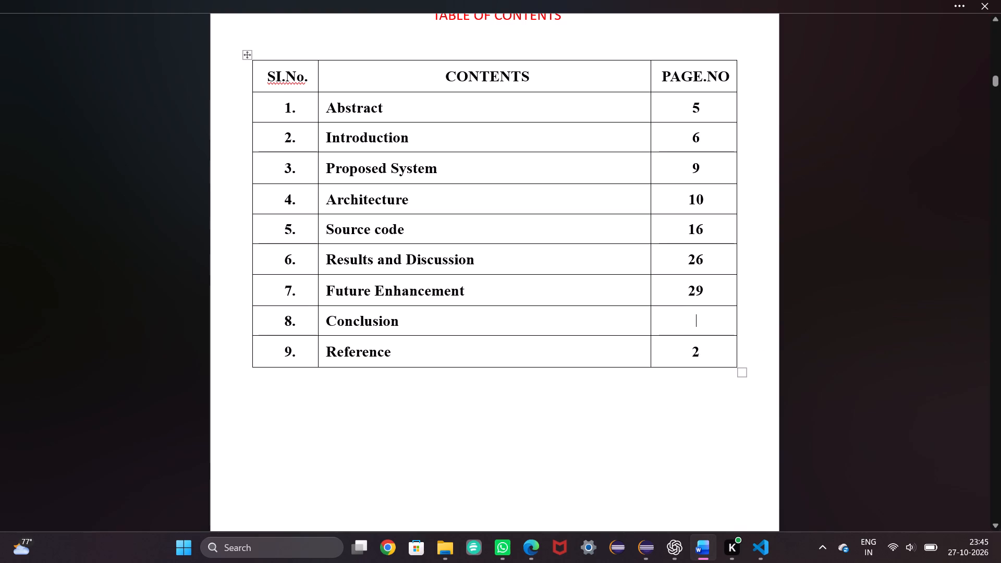
pyautogui.hotkey('ctrl', 'v')
pyautogui.click(707, 323)
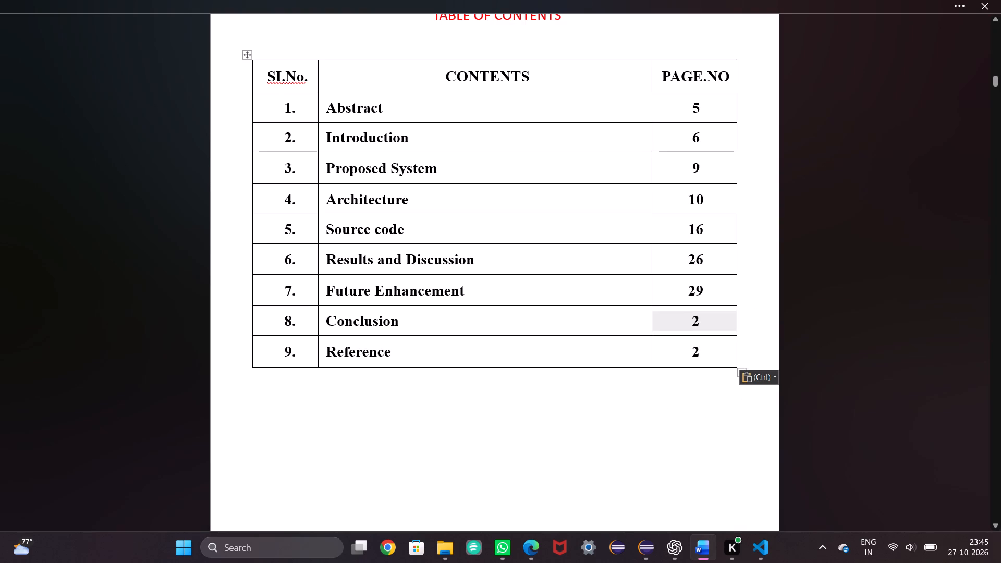
pyautogui.write('30')
pyautogui.press('Left')
pyautogui.press('Left')
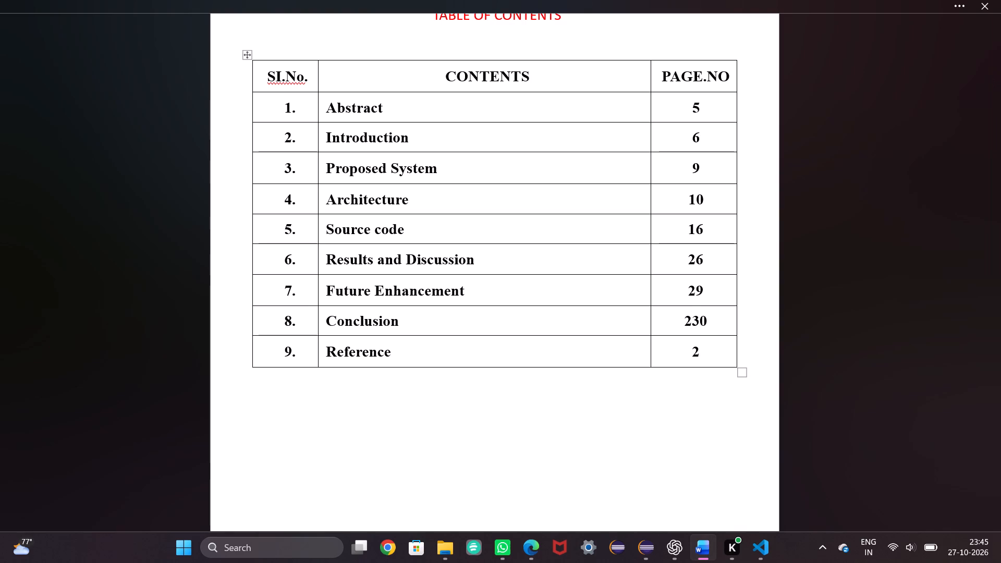
pyautogui.press('BackSpace')
pyautogui.press('Right')
pyautogui.press('Right')
# Set the Reference page number in the contents table to 31.
pyautogui.press('Down')
pyautogui.write('31')
pyautogui.press('Left')
pyautogui.press('Left')
pyautogui.press('BackSpace')
# Print the report to a PDF named "SE-team-06-online banking system" in the Documents folder.
pyautogui.click(606, 0)
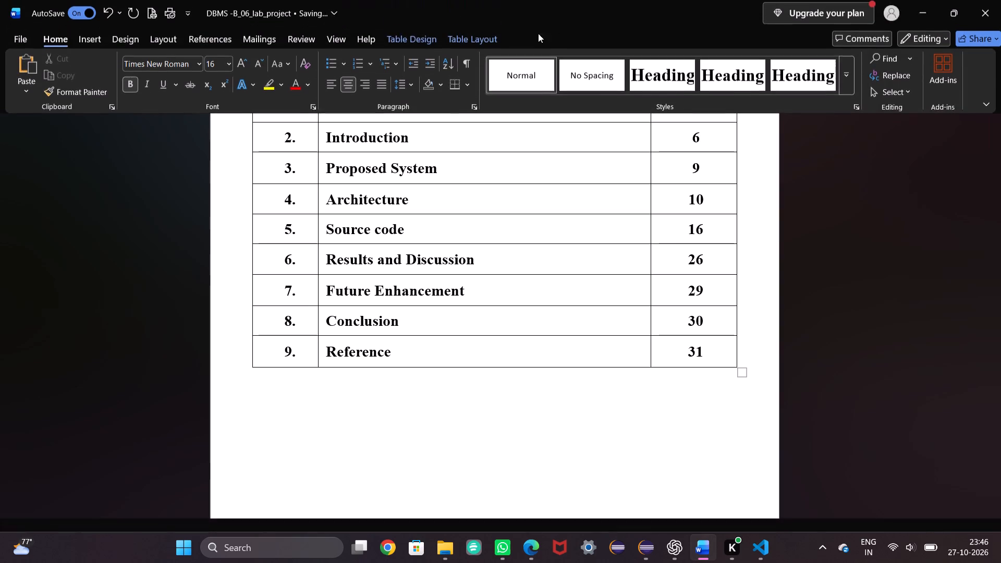
pyautogui.click(457, 13)
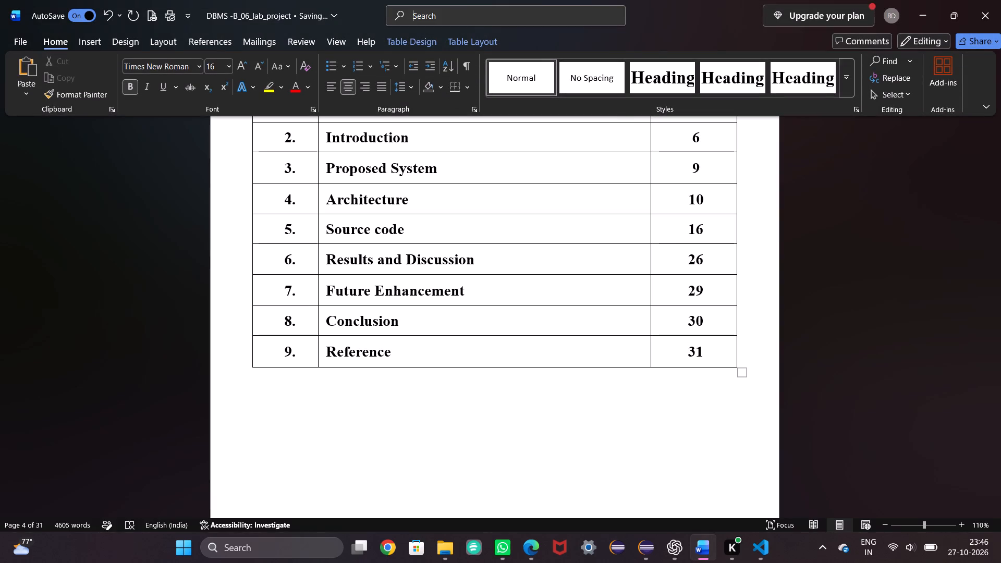
pyautogui.click(441, 53)
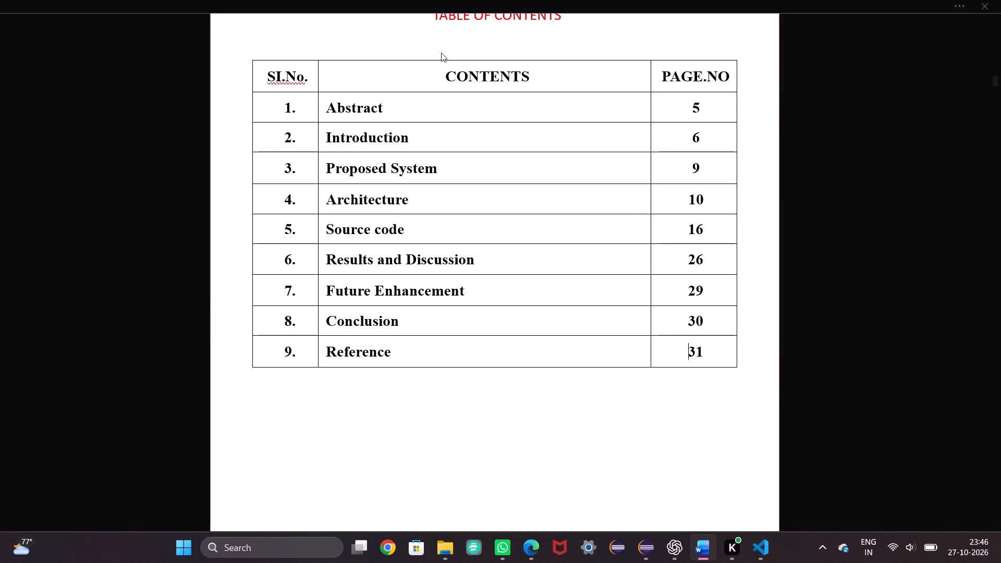
pyautogui.write('SE')
pyautogui.write('-team')
pyautogui.write('-0')
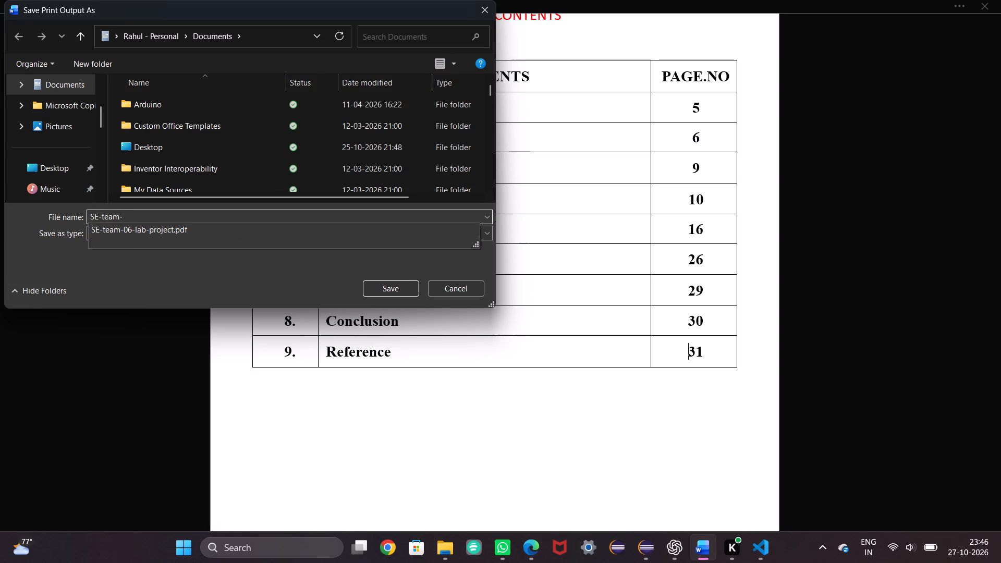
pyautogui.press('6')
pyautogui.press('=')
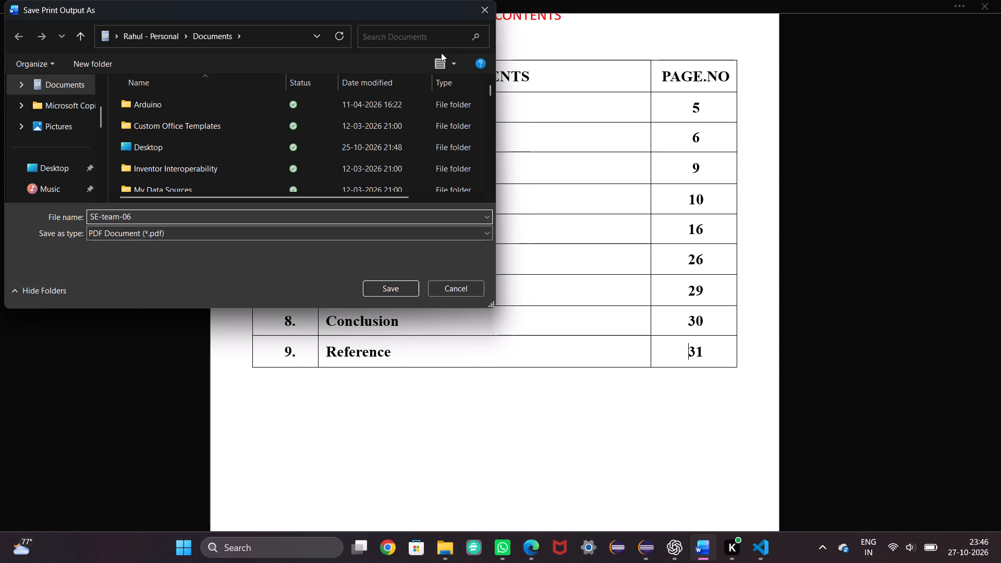
pyautogui.press('BackSpace')
pyautogui.write('-online')
pyautogui.press('space')
pyautogui.write('banking syste')
pyautogui.press('m')
pyautogui.press('Return')
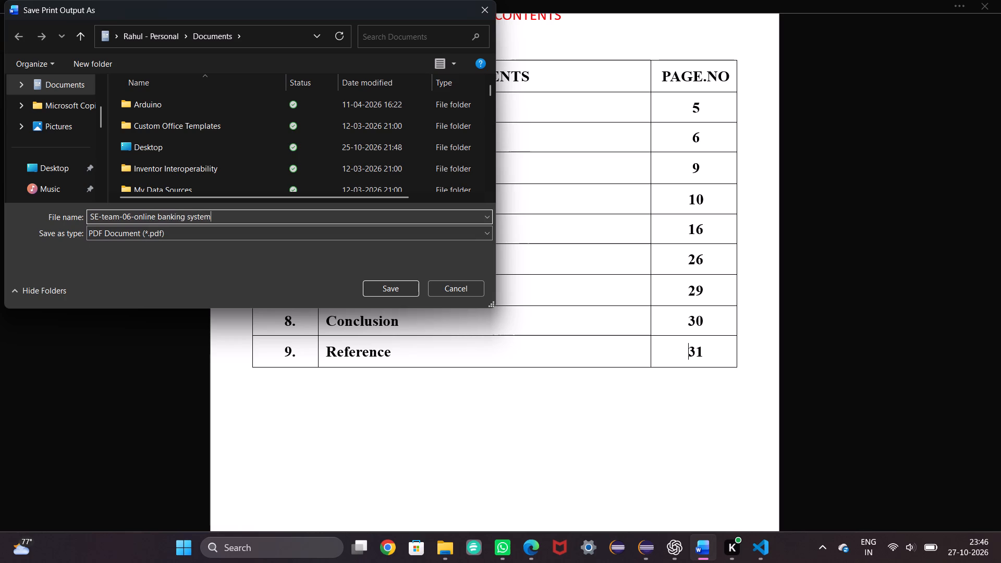